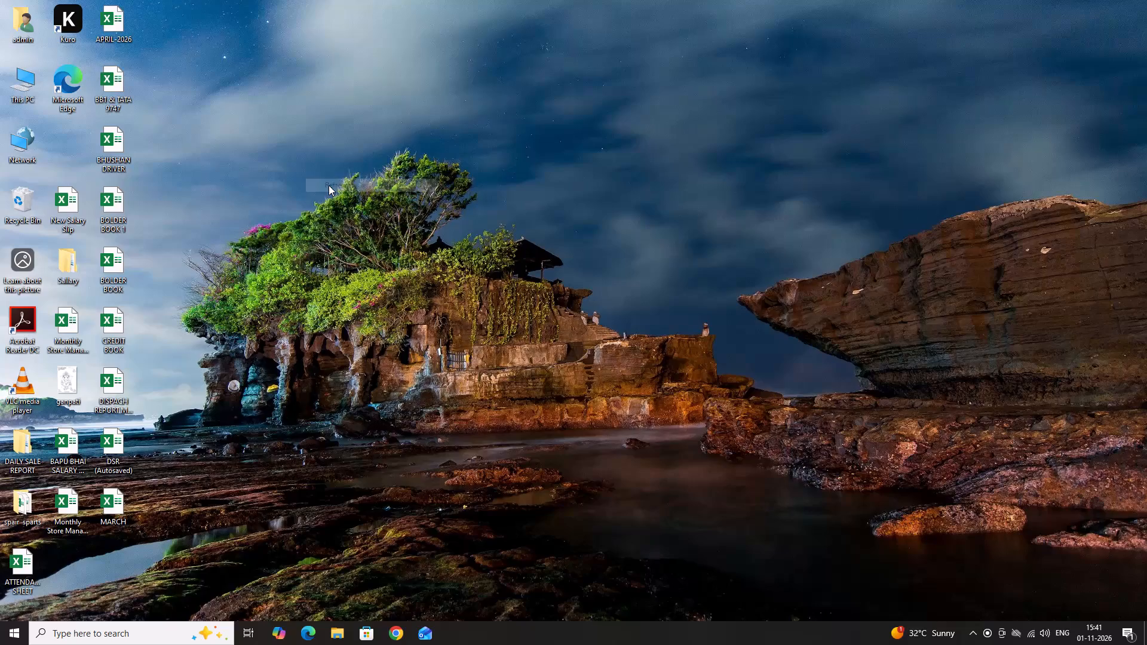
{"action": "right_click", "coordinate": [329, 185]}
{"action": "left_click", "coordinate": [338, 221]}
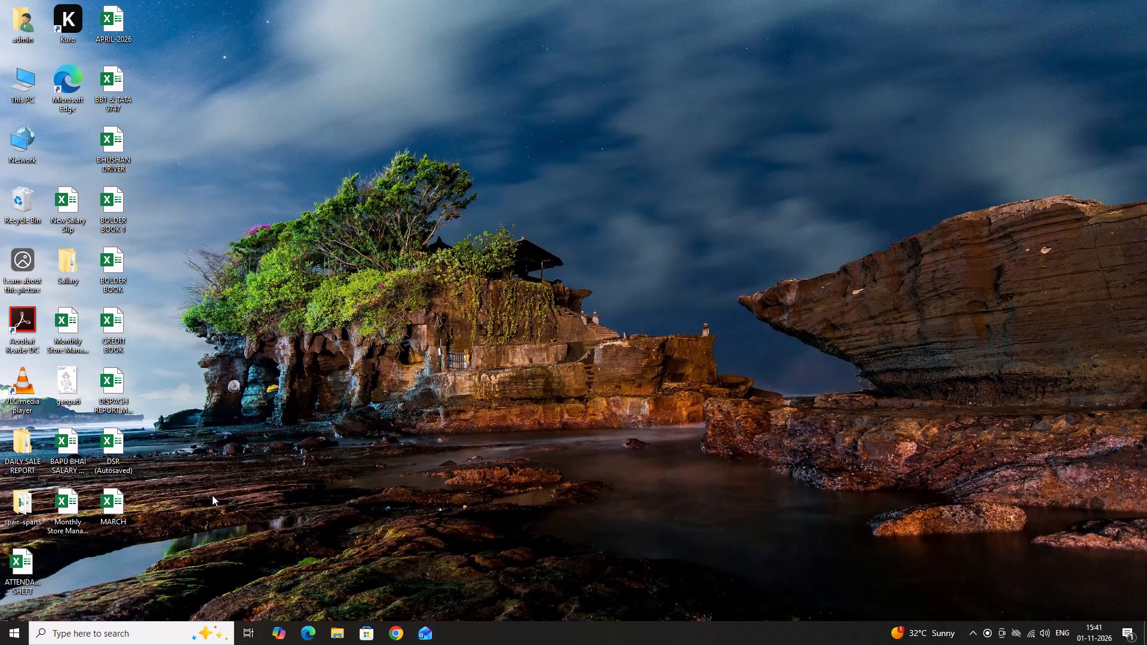
Open the MARCH workbook from the desktop.
{"action": "double_click", "coordinate": [120, 518]}
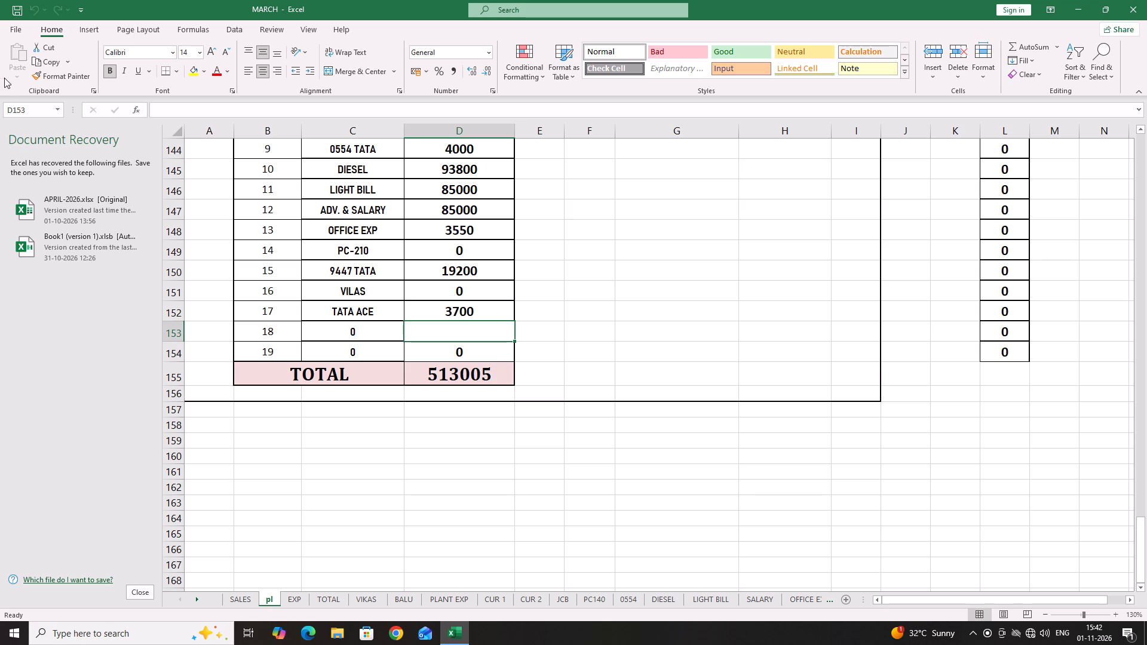
Open the recovered autosaved copy of Book1 (version 1), which holds the May-26 dispatch report.
{"action": "double_click", "coordinate": [110, 256]}
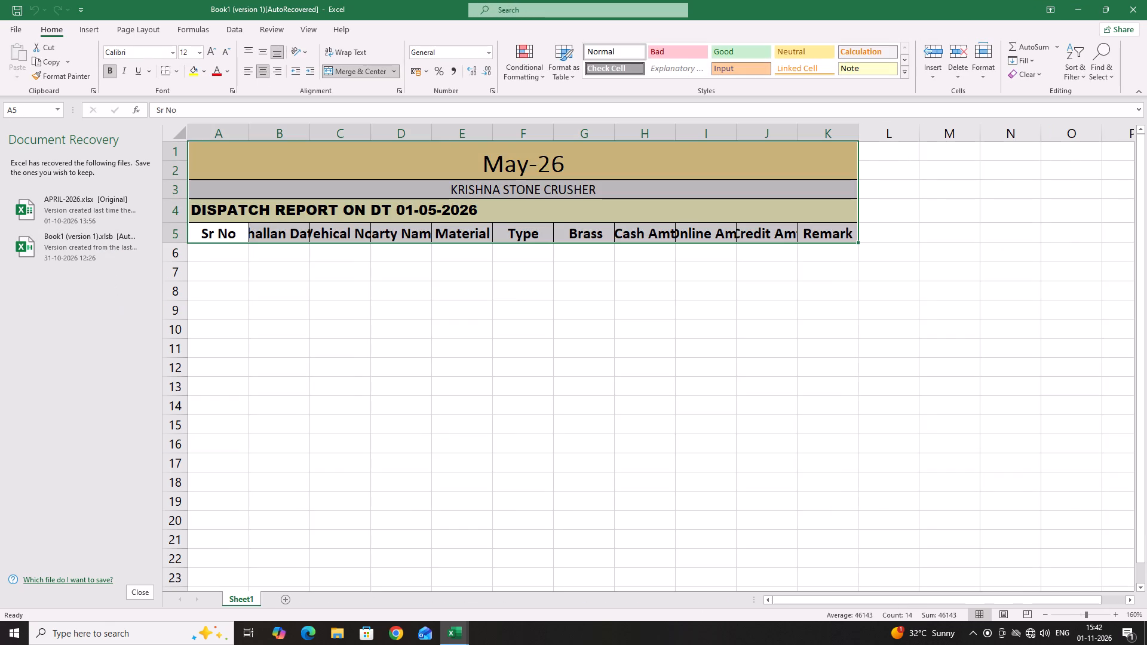
{"action": "left_click", "coordinate": [673, 361]}
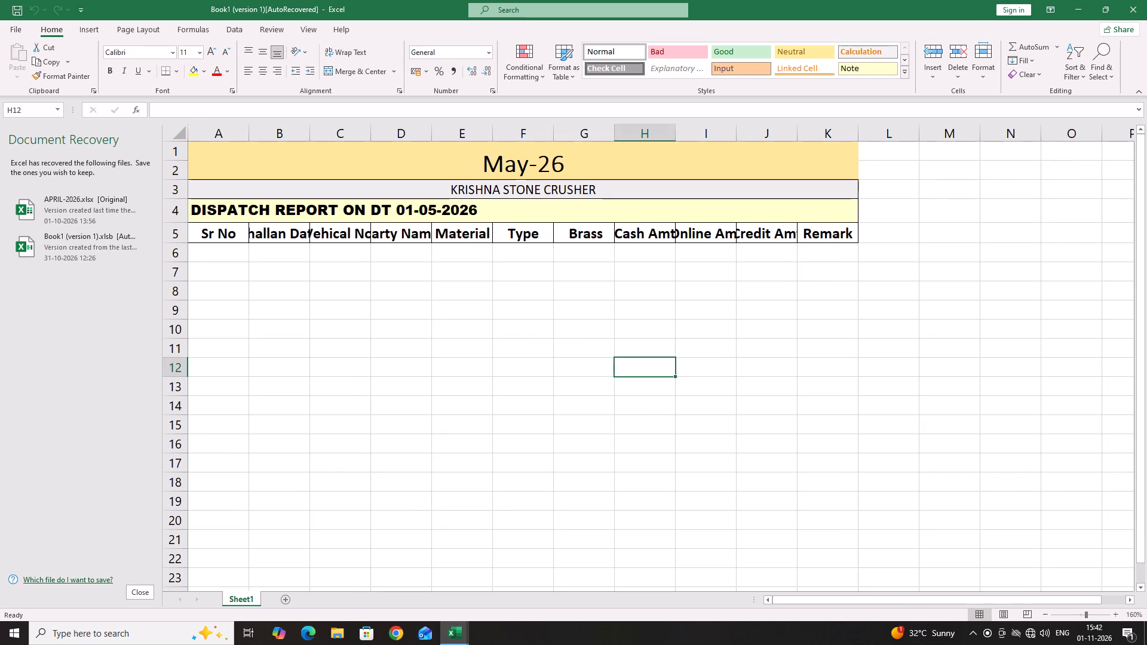
Dismiss the document recovery list and narrow column A to just fit its Sr No heading.
{"action": "left_click", "coordinate": [252, 120]}
{"action": "double_click", "coordinate": [249, 127]}
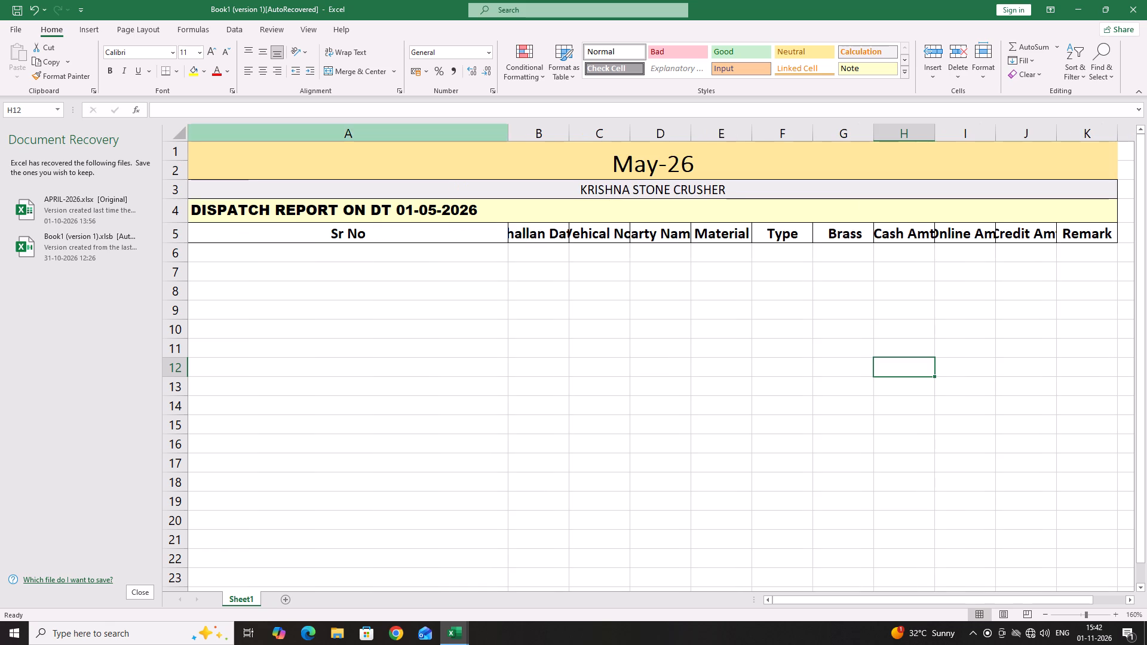
{"action": "left_click", "coordinate": [150, 589]}
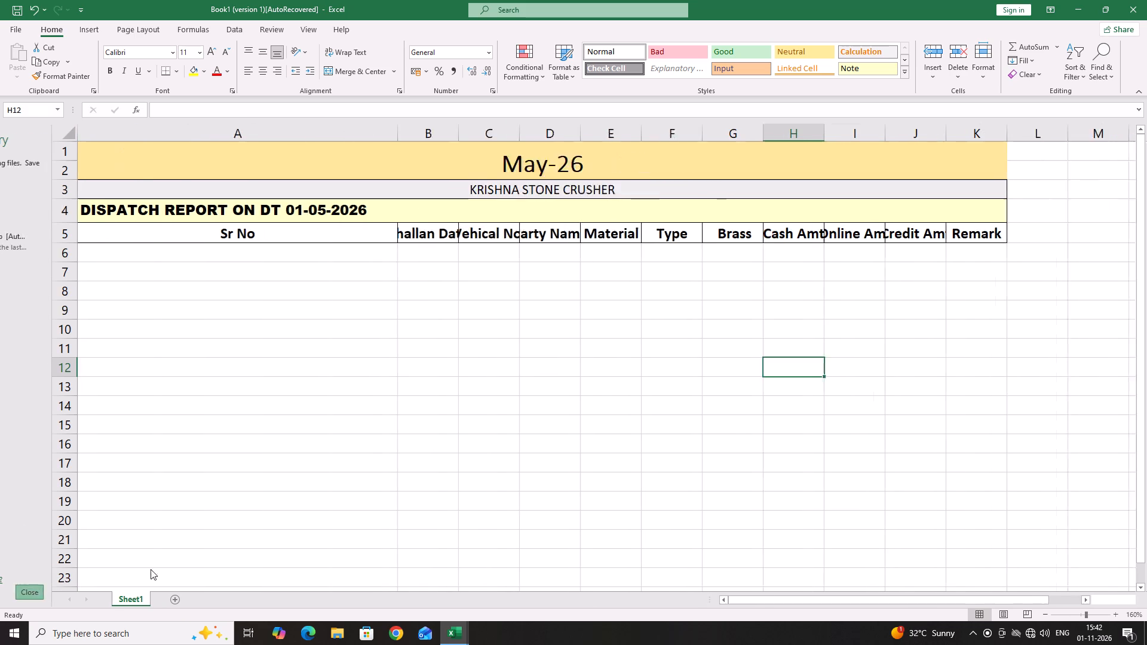
{"action": "left_click_drag", "start_coordinate": [346, 131], "coordinate": [235, 137]}
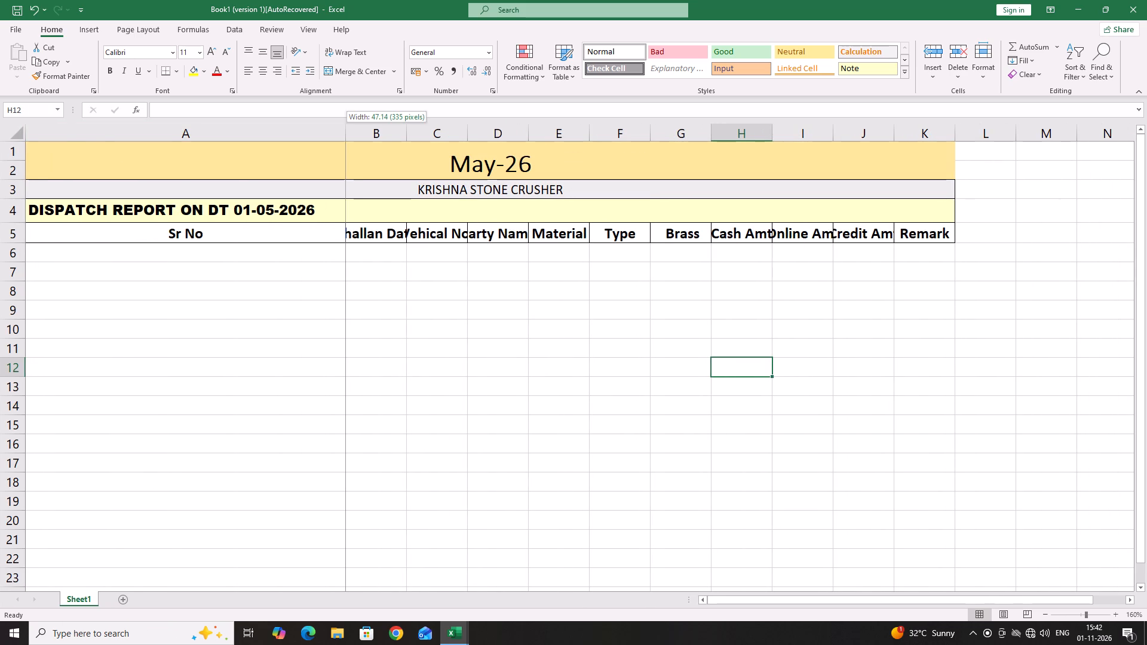
{"action": "left_click_drag", "start_coordinate": [235, 137], "coordinate": [73, 164]}
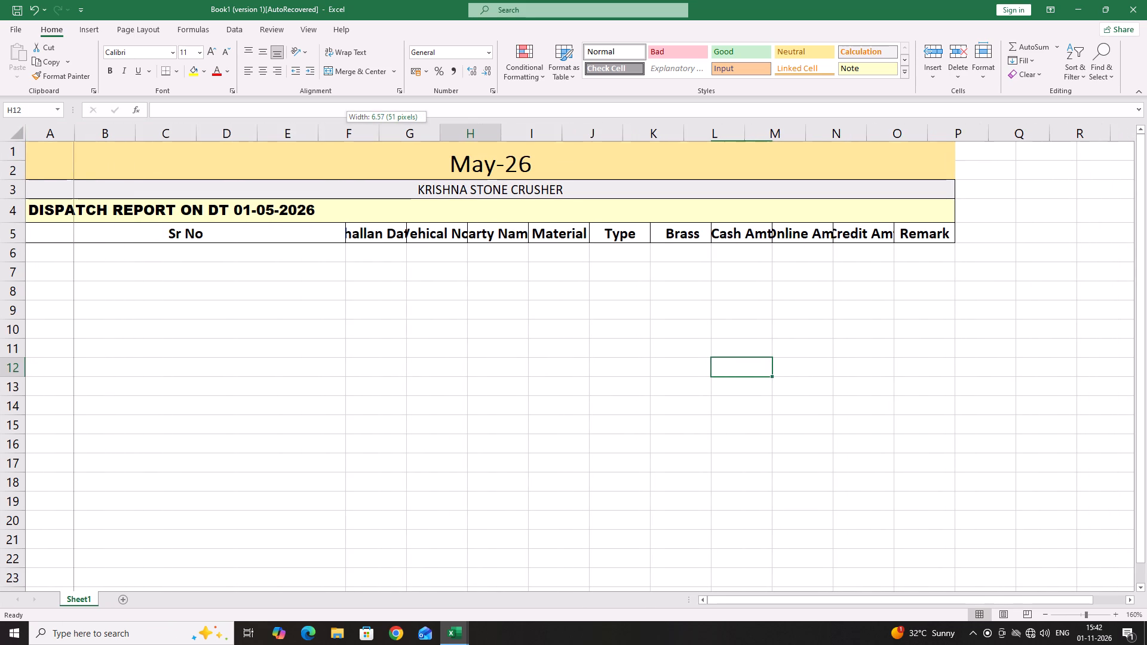
{"action": "left_click_drag", "start_coordinate": [73, 164], "coordinate": [68, 168]}
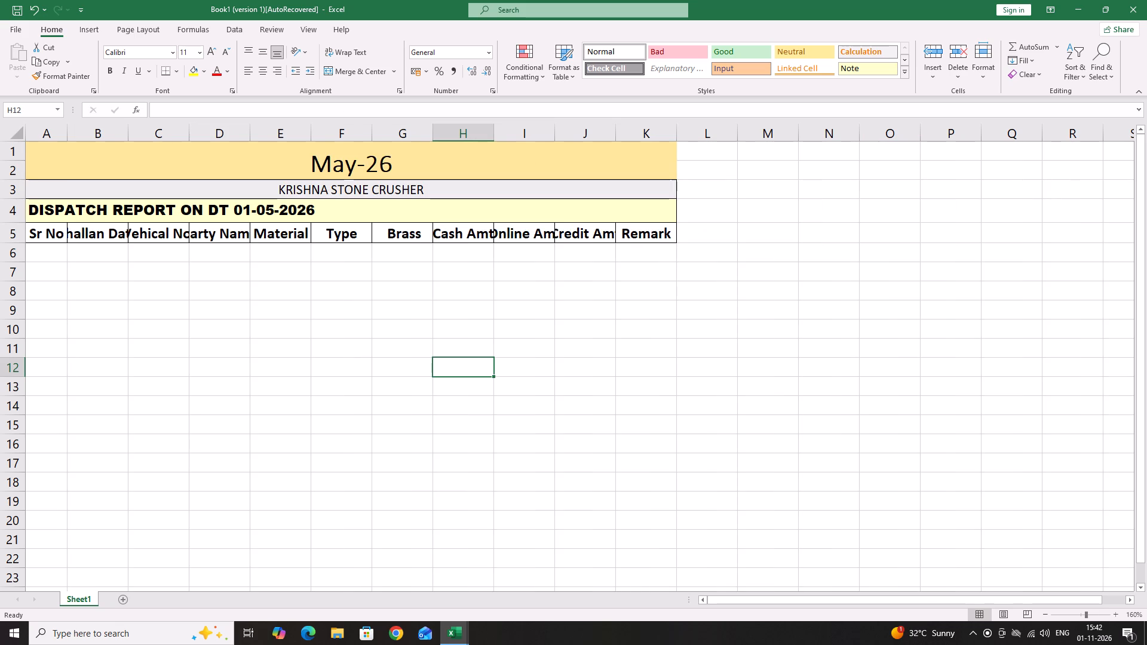
AutoFit the widths of columns B to K so the headings from Challan Date to Remark fit.
{"action": "left_click_drag", "start_coordinate": [115, 131], "coordinate": [631, 131]}
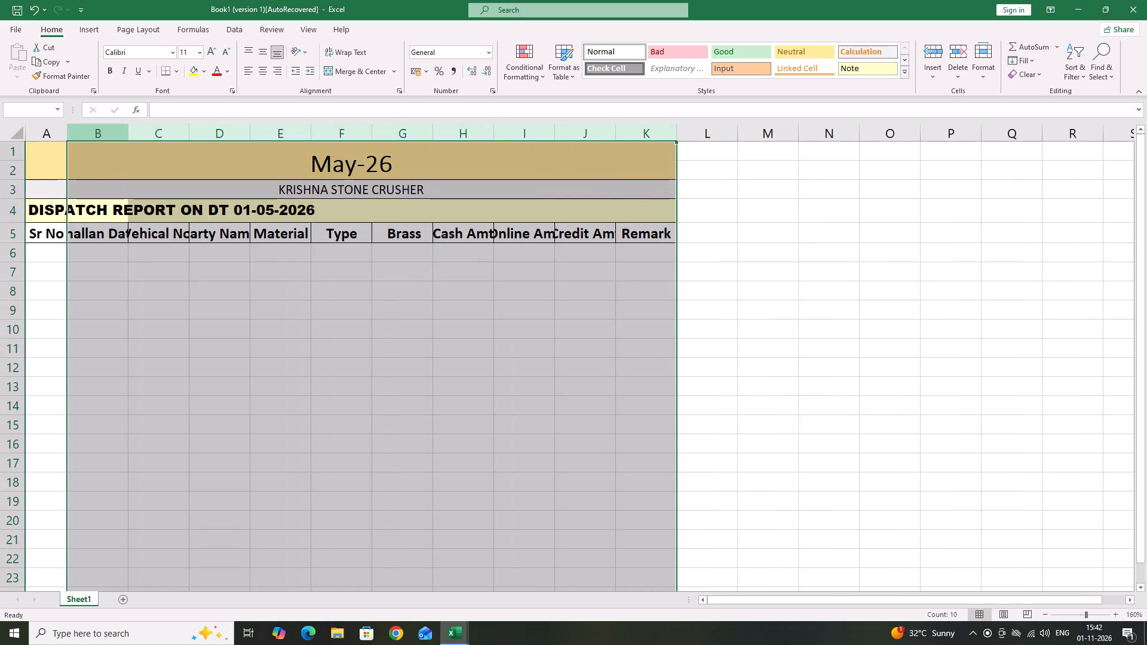
{"action": "left_click_drag", "start_coordinate": [631, 131], "coordinate": [631, 130]}
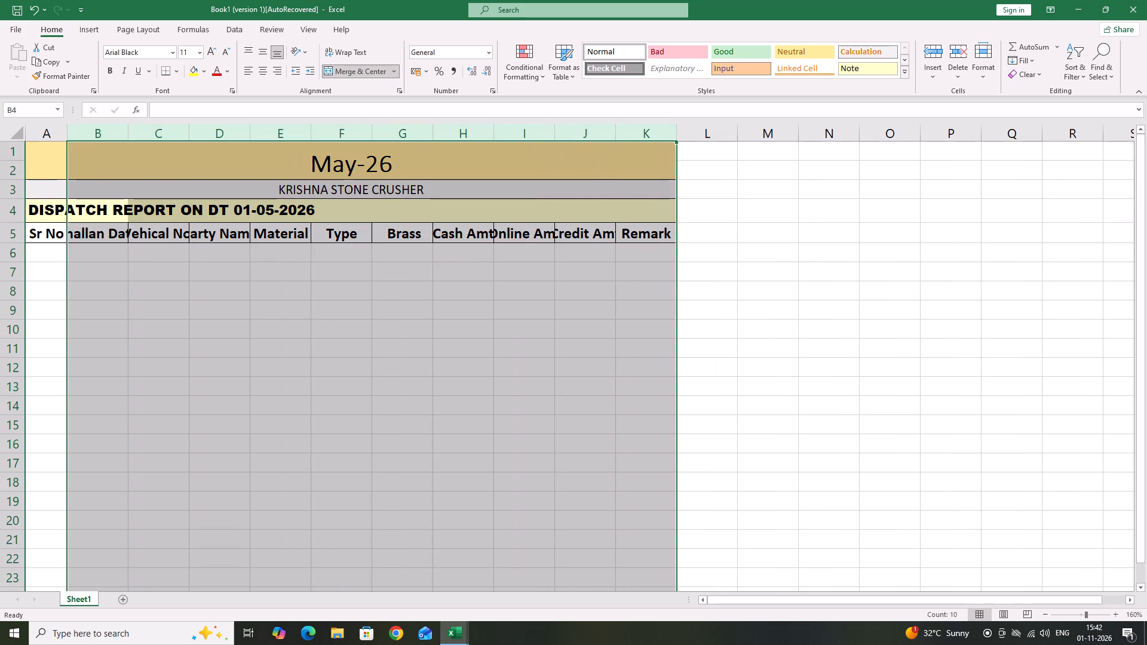
{"action": "key", "text": "alt+j"}
{"action": "key", "text": "alt+0"}
{"action": "key", "text": "alt+o"}
{"action": "key", "text": "alt+i"}
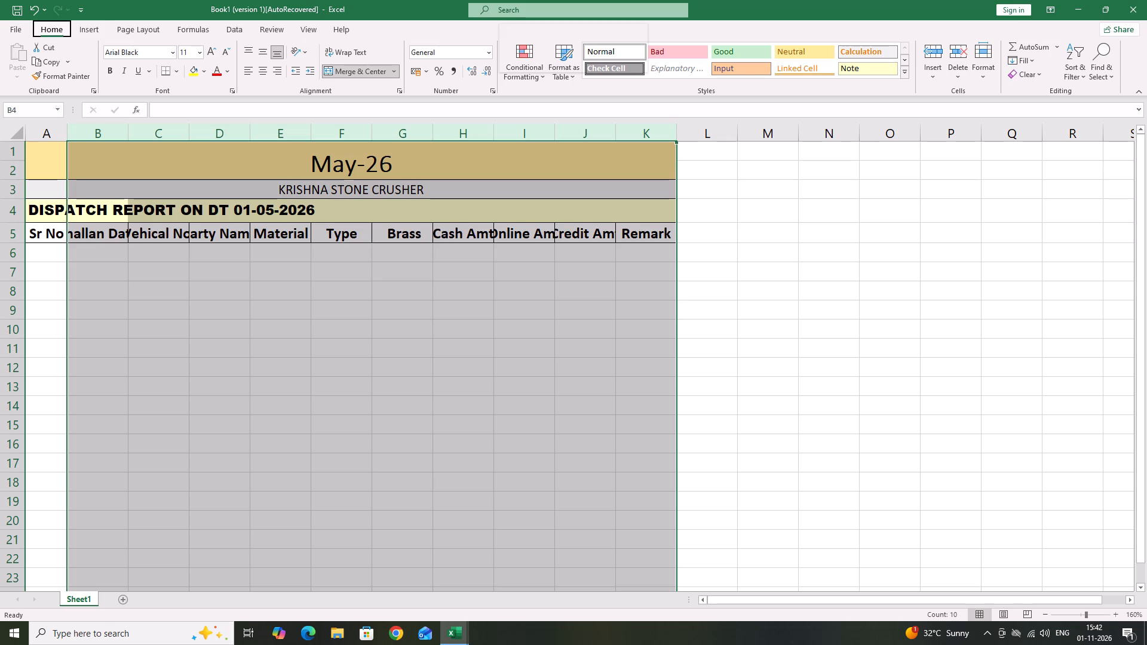
{"action": "key", "text": "Escape"}
{"action": "scroll", "coordinate": [1143, 102], "scroll_direction": "up", "scroll_amount": 2}
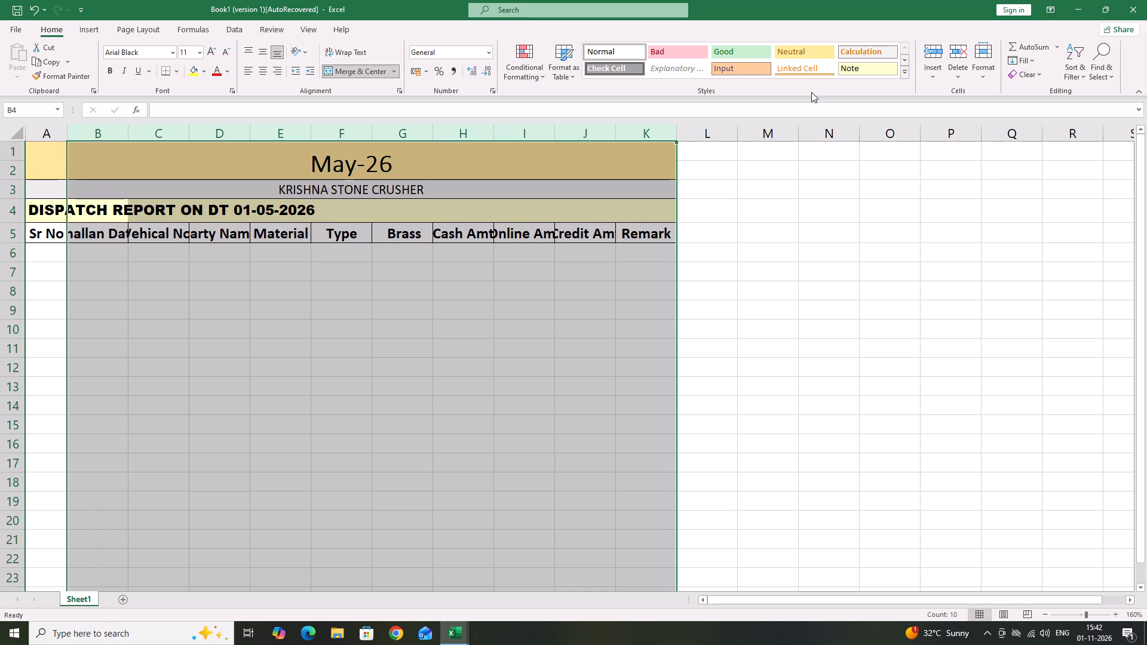
{"action": "key", "text": "alt+h"}
{"action": "key", "text": "alt+o"}
{"action": "key", "text": "alt+i"}
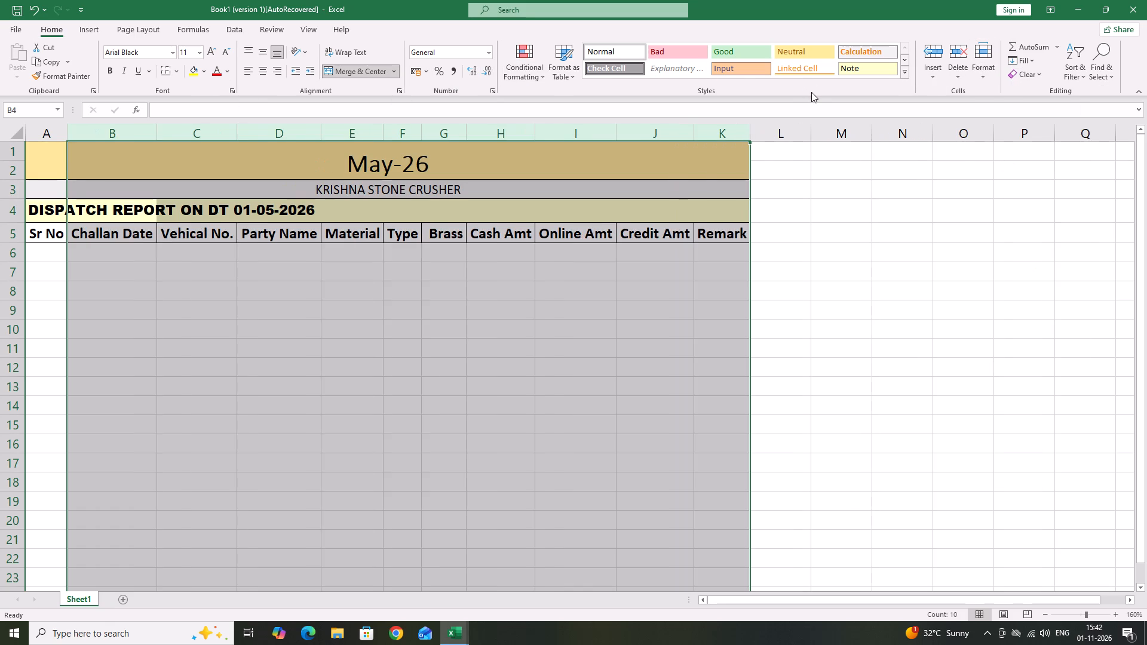
{"action": "left_click", "coordinate": [989, 69]}
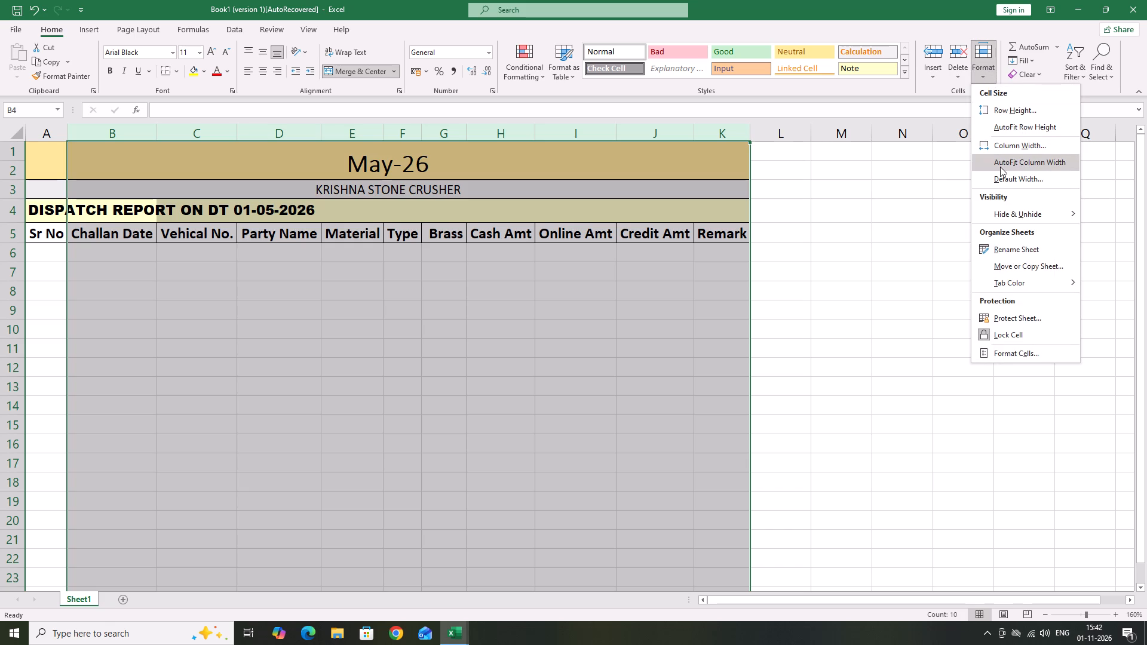
{"action": "left_click", "coordinate": [898, 240]}
{"action": "left_click", "coordinate": [288, 446]}
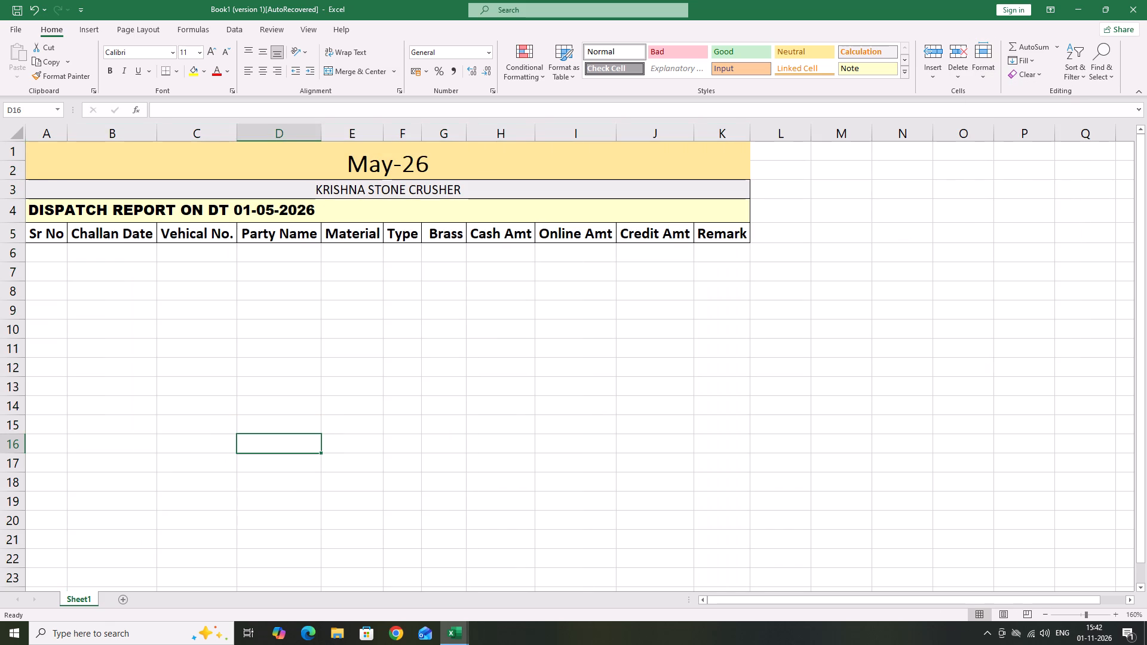
Add a new worksheet after Sheet1, name it exp, and dismiss the reopened document recovery list.
{"action": "left_click", "coordinate": [127, 598]}
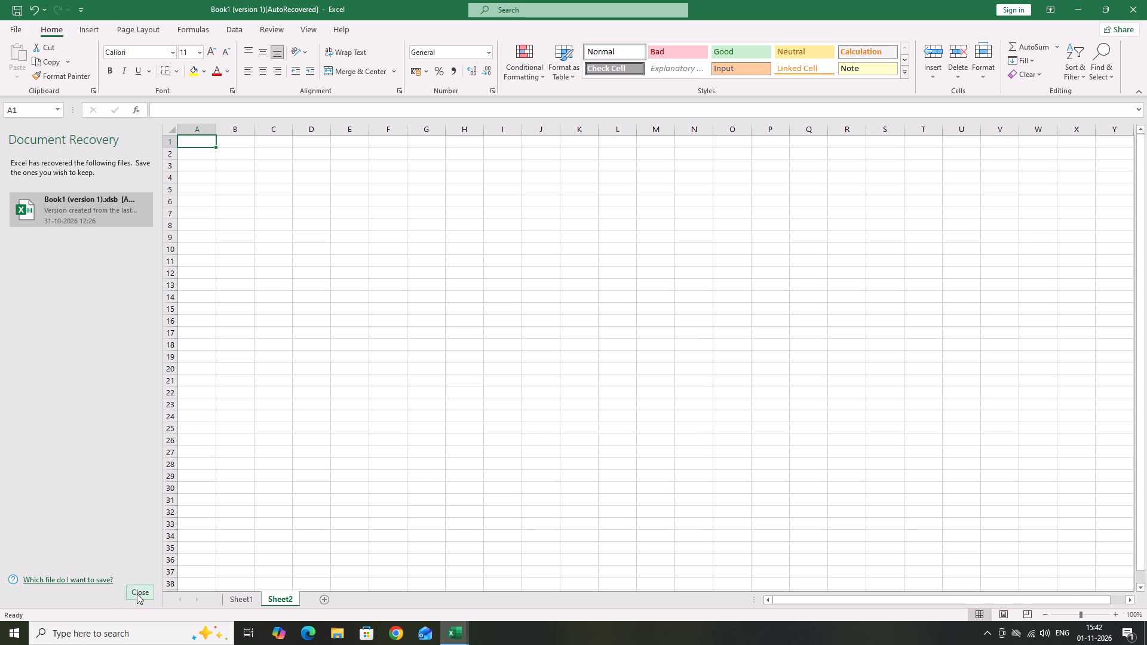
{"action": "left_click", "coordinate": [137, 594]}
{"action": "double_click", "coordinate": [119, 597]}
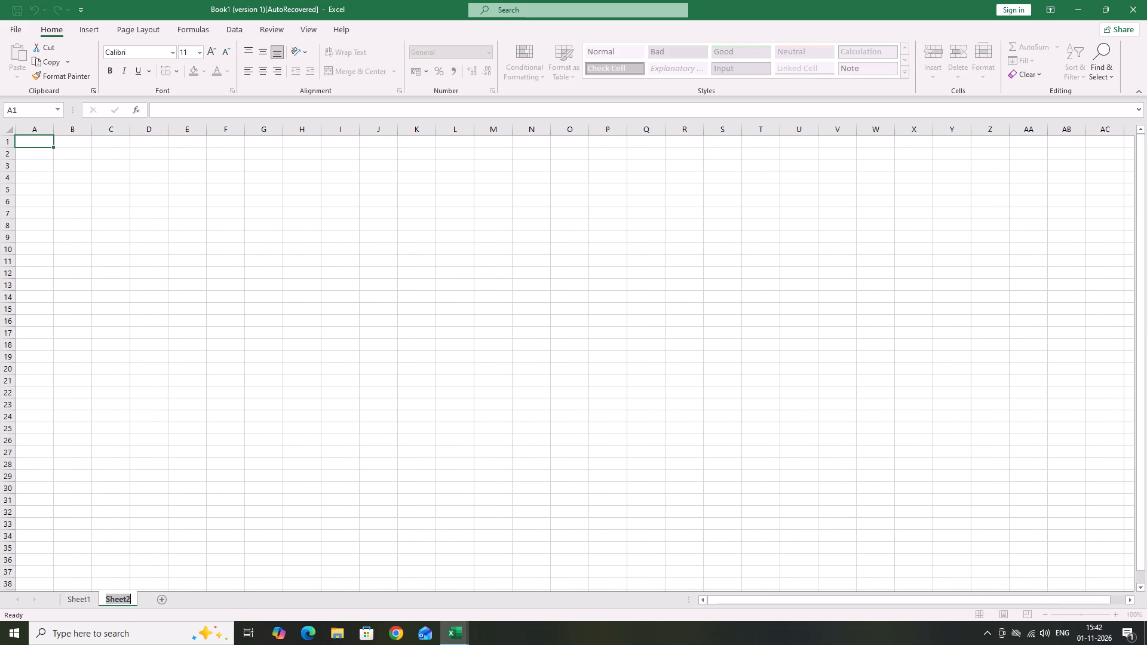
{"action": "key", "text": "e"}
{"action": "key", "text": "x"}
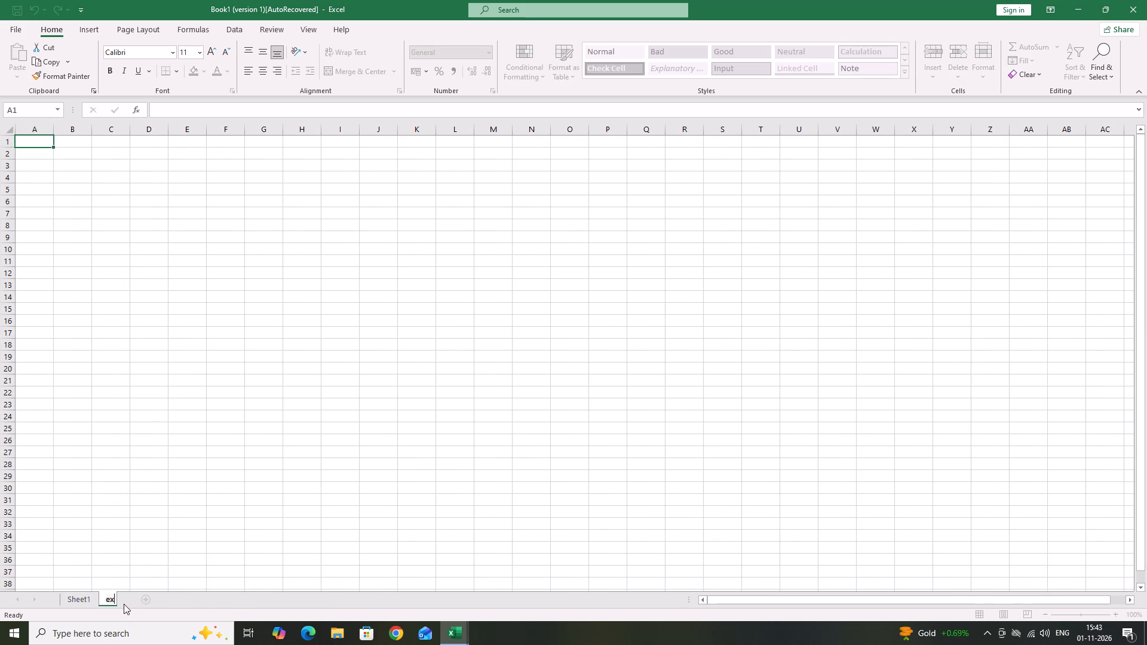
{"action": "key", "text": "p"}
{"action": "key", "text": "Return"}
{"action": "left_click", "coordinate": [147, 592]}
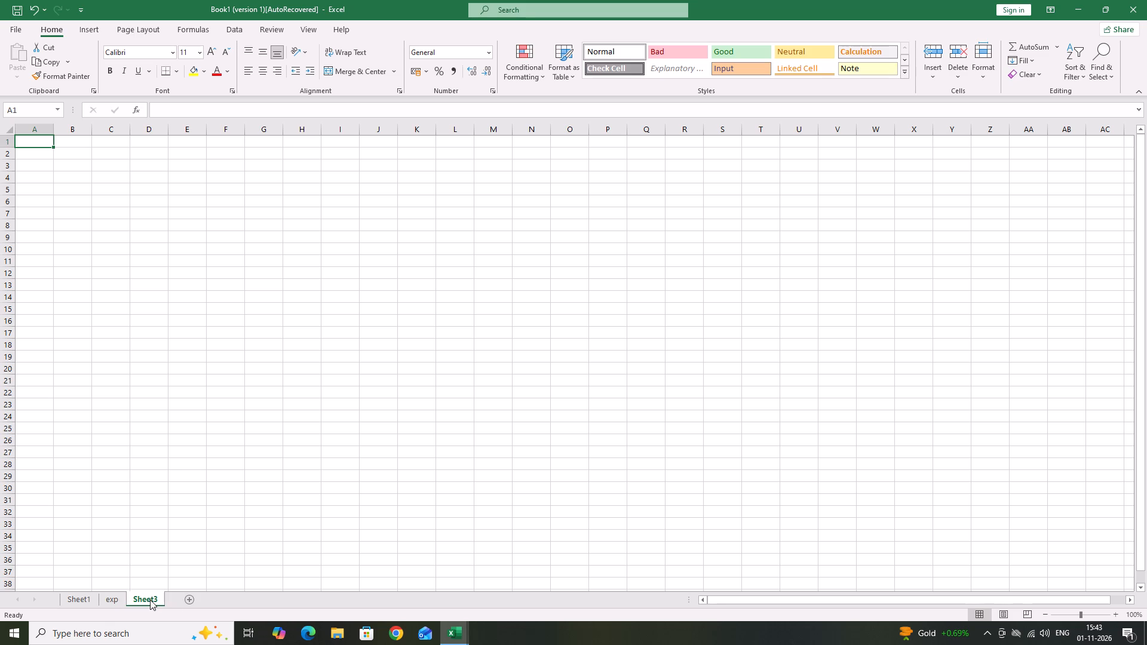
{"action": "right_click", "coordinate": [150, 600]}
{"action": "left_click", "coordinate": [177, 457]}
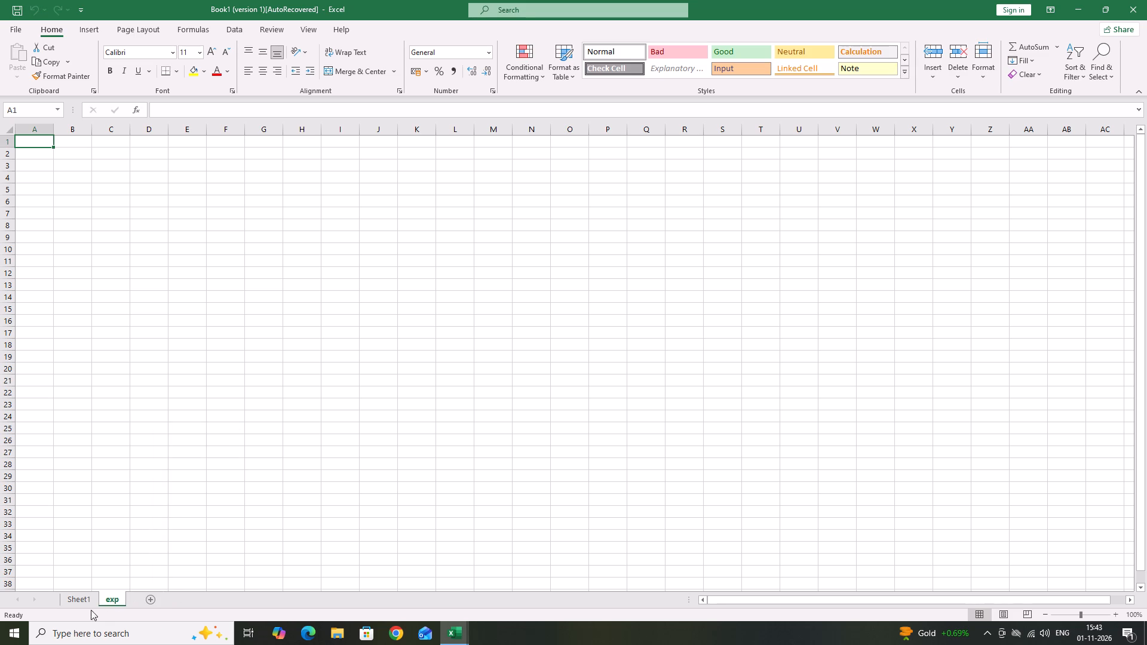
On Sheet1, widen the Vehical No. column to about 14, and widen the Party Name and Type columns well beyond their headings.
{"action": "left_click", "coordinate": [77, 601]}
{"action": "left_click", "coordinate": [241, 497]}
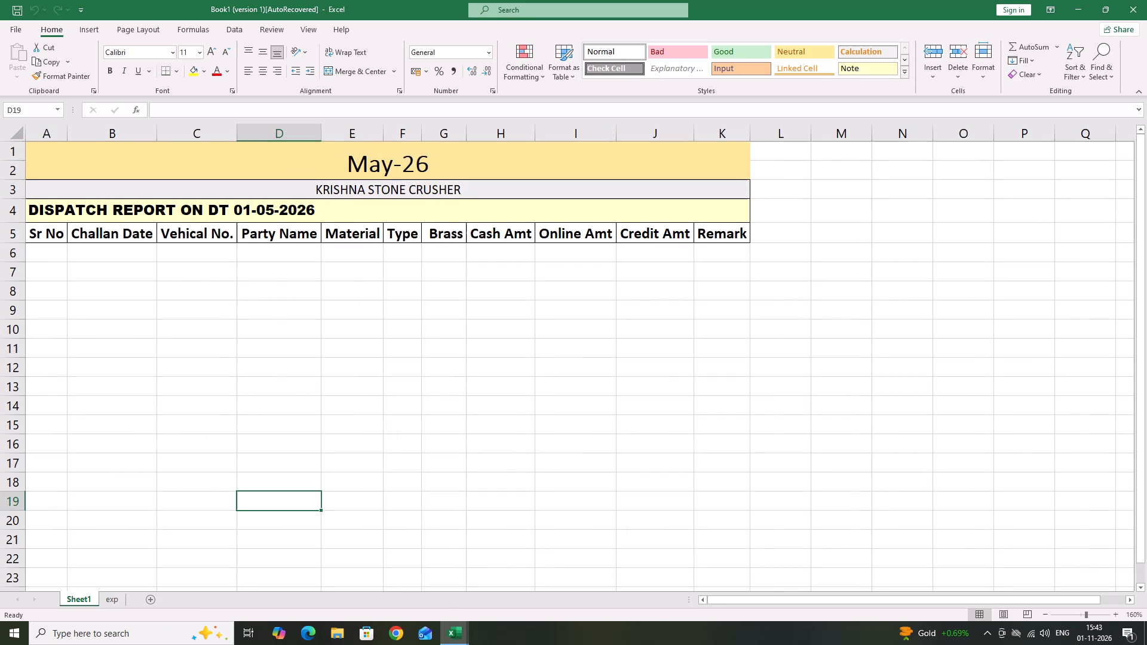
{"action": "left_click_drag", "start_coordinate": [236, 129], "coordinate": [254, 138]}
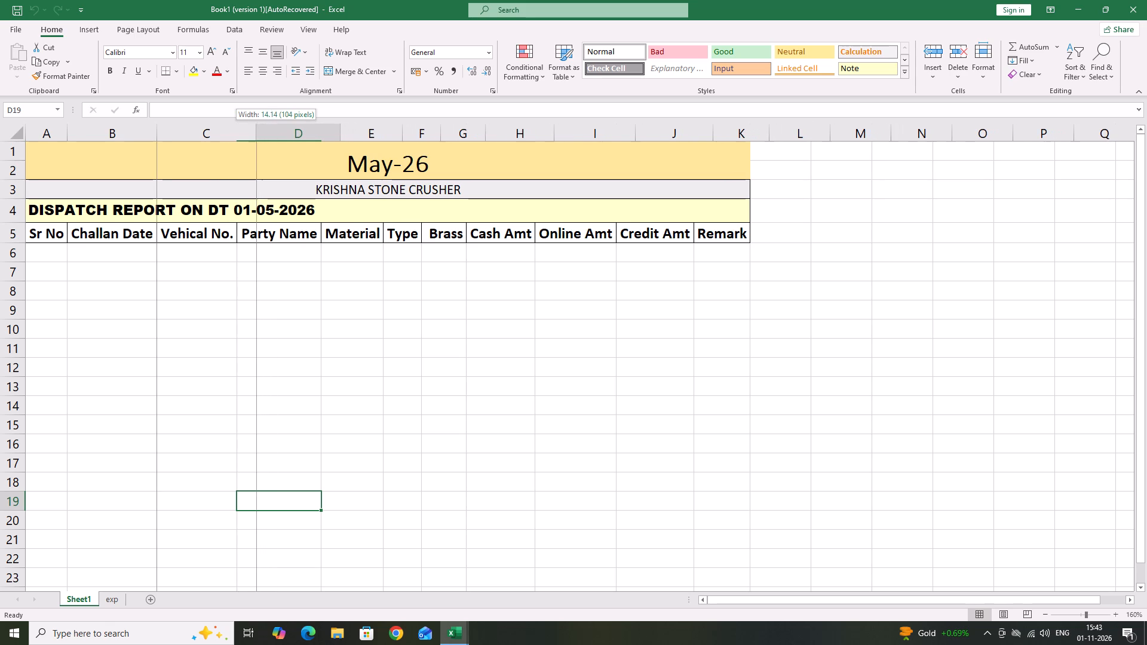
{"action": "left_click_drag", "start_coordinate": [254, 138], "coordinate": [253, 138]}
{"action": "left_click_drag", "start_coordinate": [341, 136], "coordinate": [386, 139]}
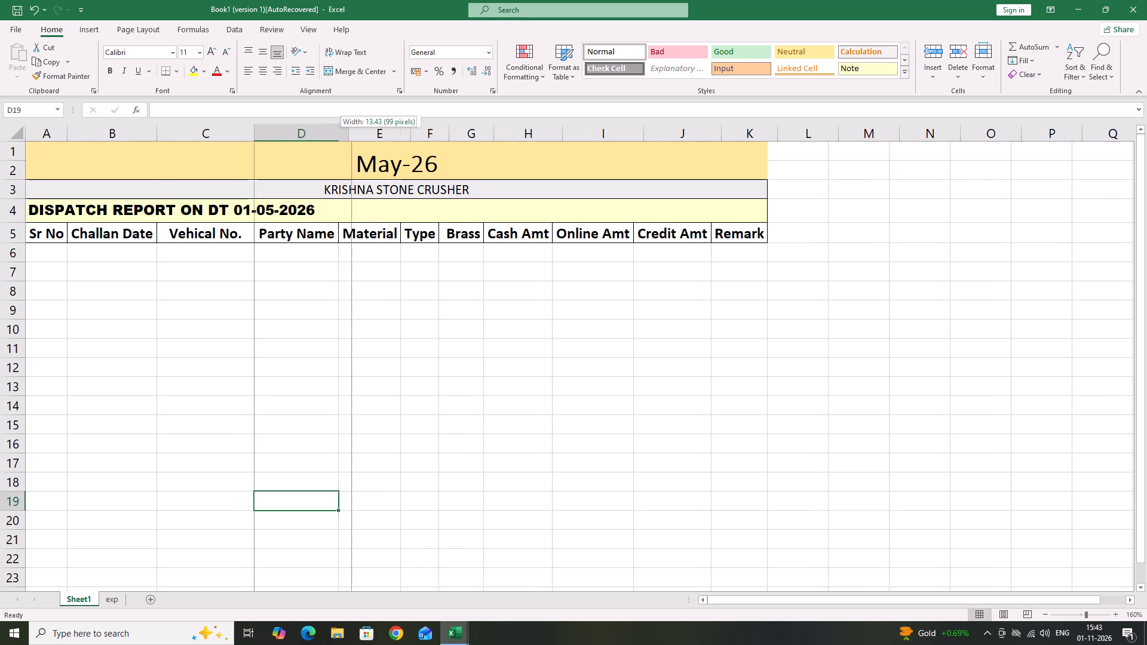
{"action": "left_click_drag", "start_coordinate": [386, 139], "coordinate": [486, 143]}
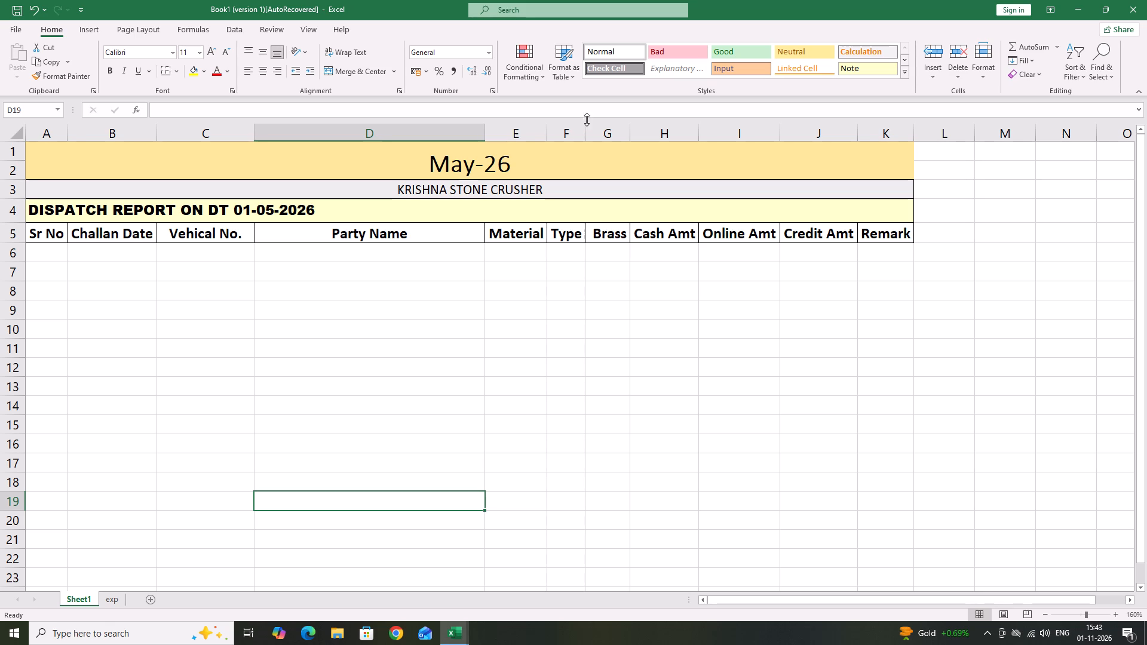
{"action": "left_click_drag", "start_coordinate": [587, 132], "coordinate": [642, 132]}
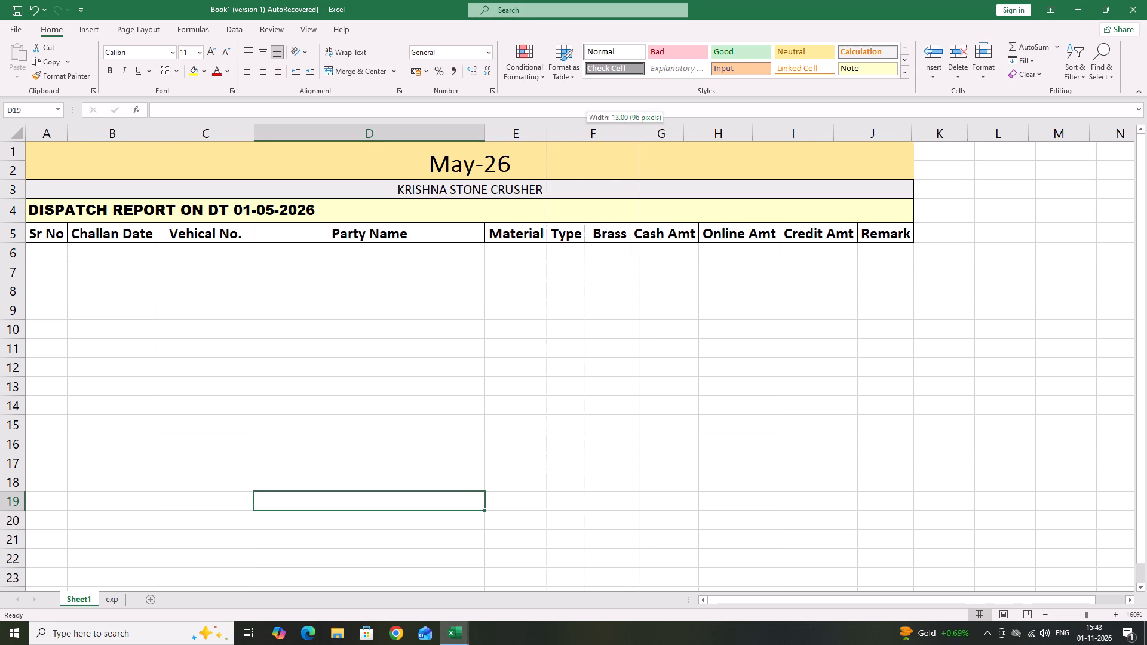
{"action": "left_click_drag", "start_coordinate": [642, 132], "coordinate": [632, 137]}
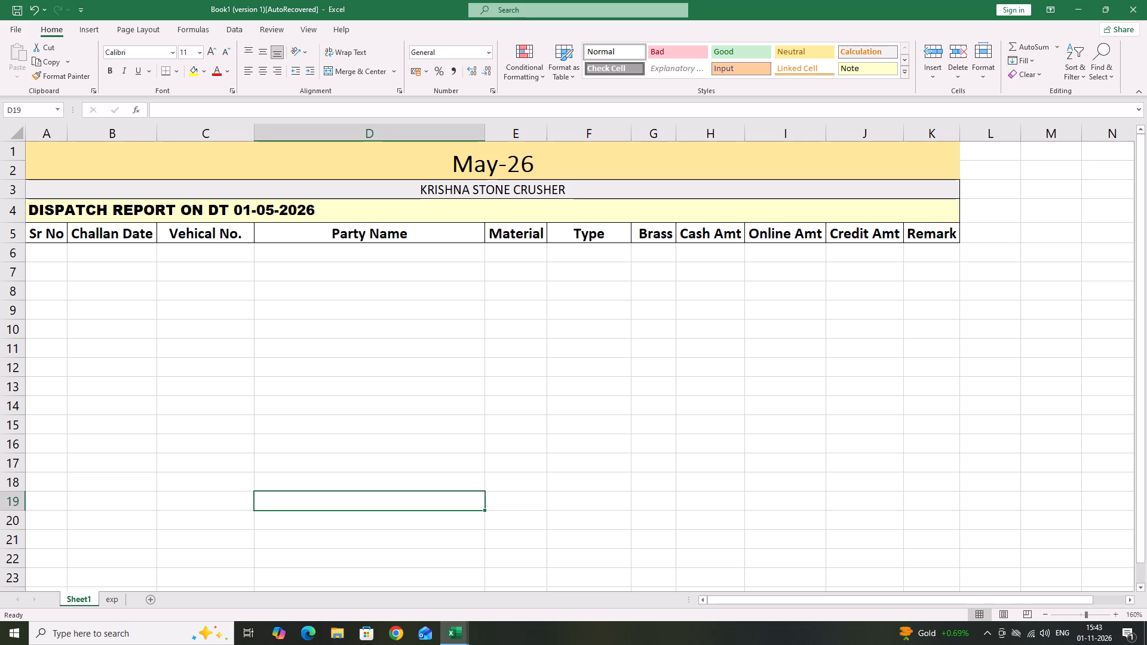
{"action": "scroll", "coordinate": [726, 284], "scroll_direction": "up", "scroll_amount": 1}
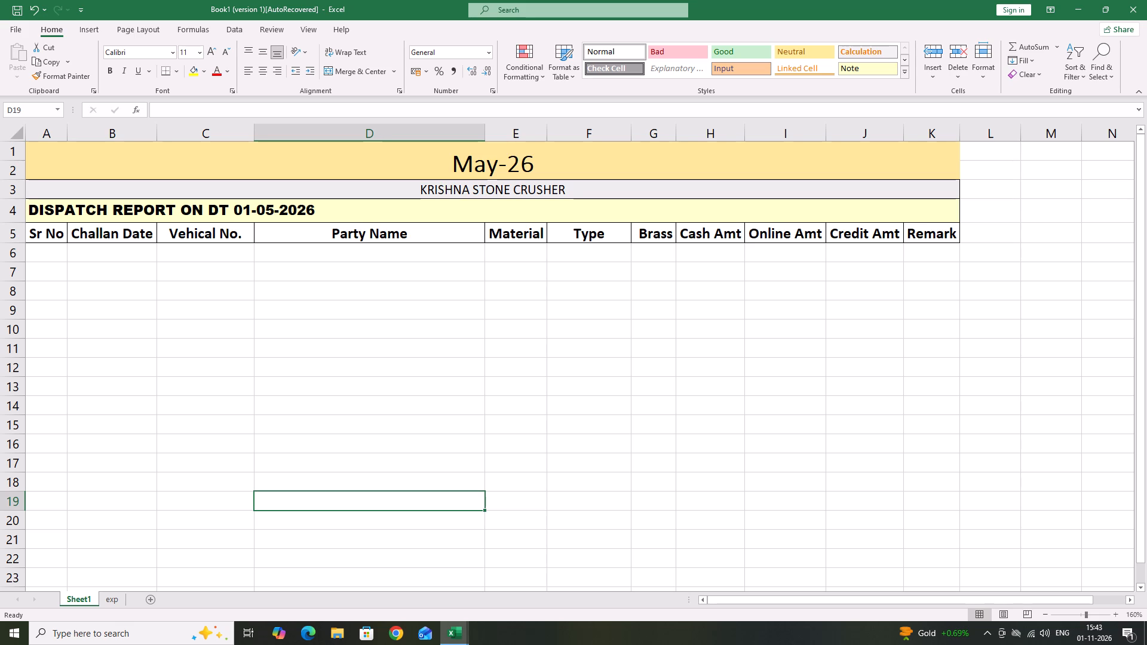
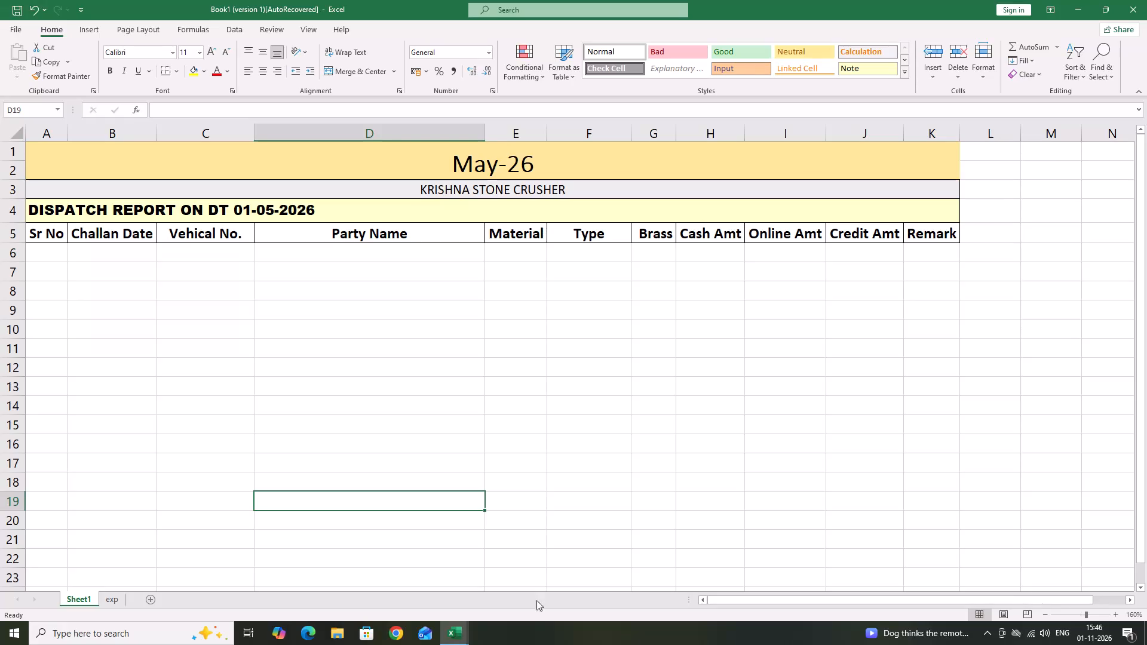
Copy the Jun-26 EXPENCES title and heading rows from the MARCH workbook's EXP sheet into the top of the dispatch workbook's exp sheet.
{"action": "left_click", "coordinate": [449, 629]}
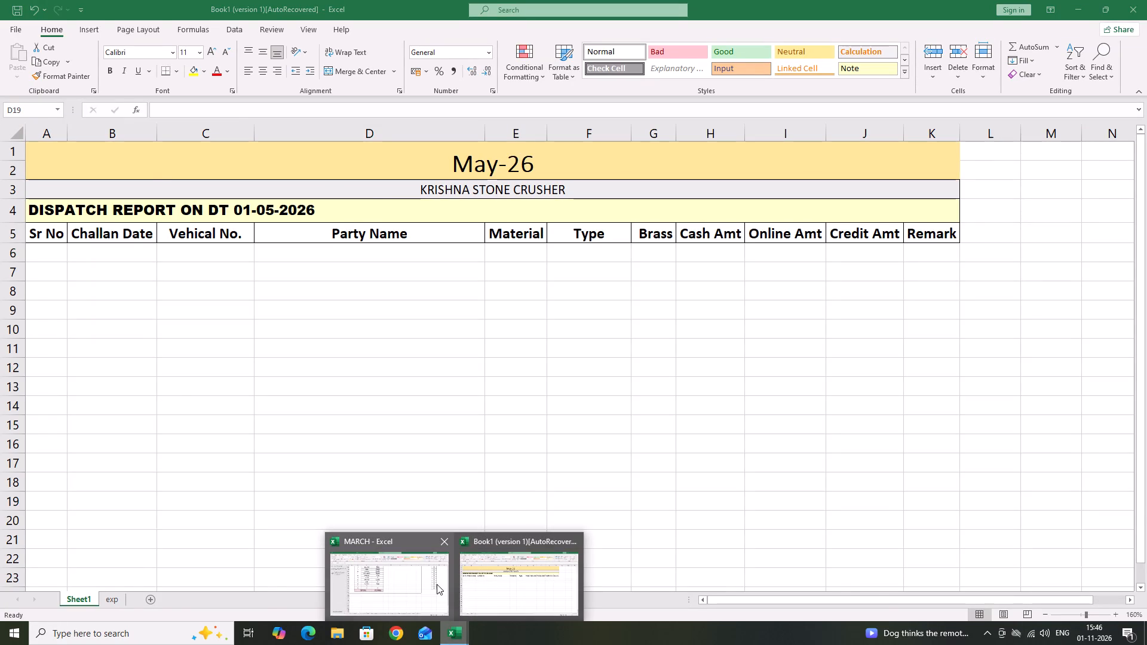
{"action": "left_click", "coordinate": [403, 583]}
{"action": "scroll", "coordinate": [352, 501], "scroll_direction": "up", "scroll_amount": 11}
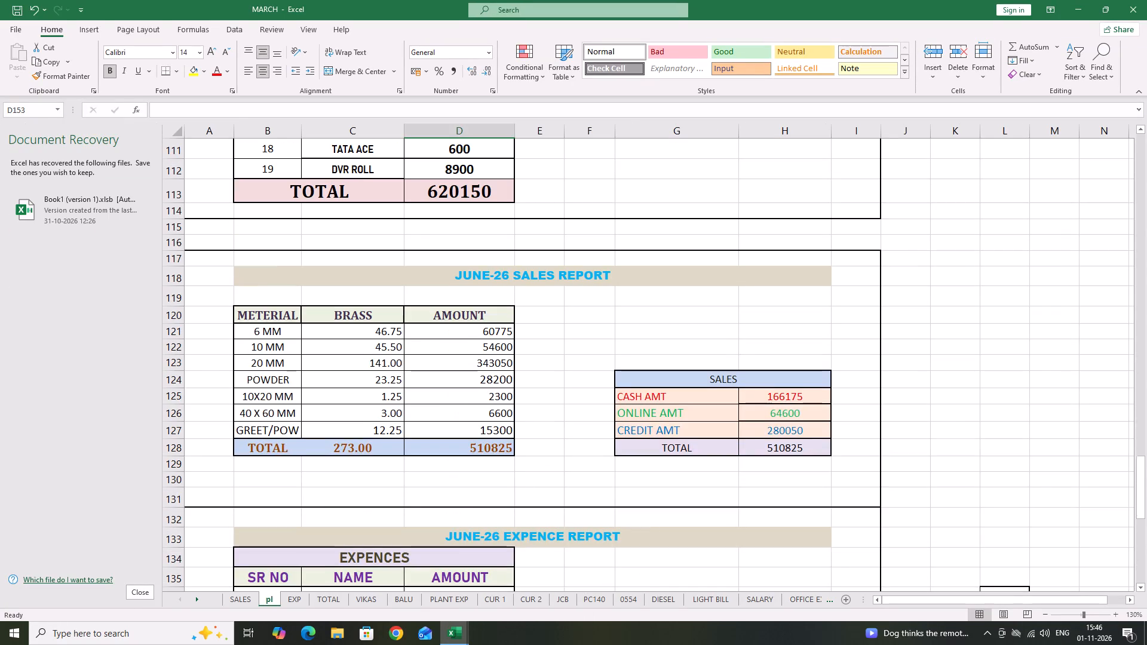
{"action": "left_click", "coordinate": [306, 603]}
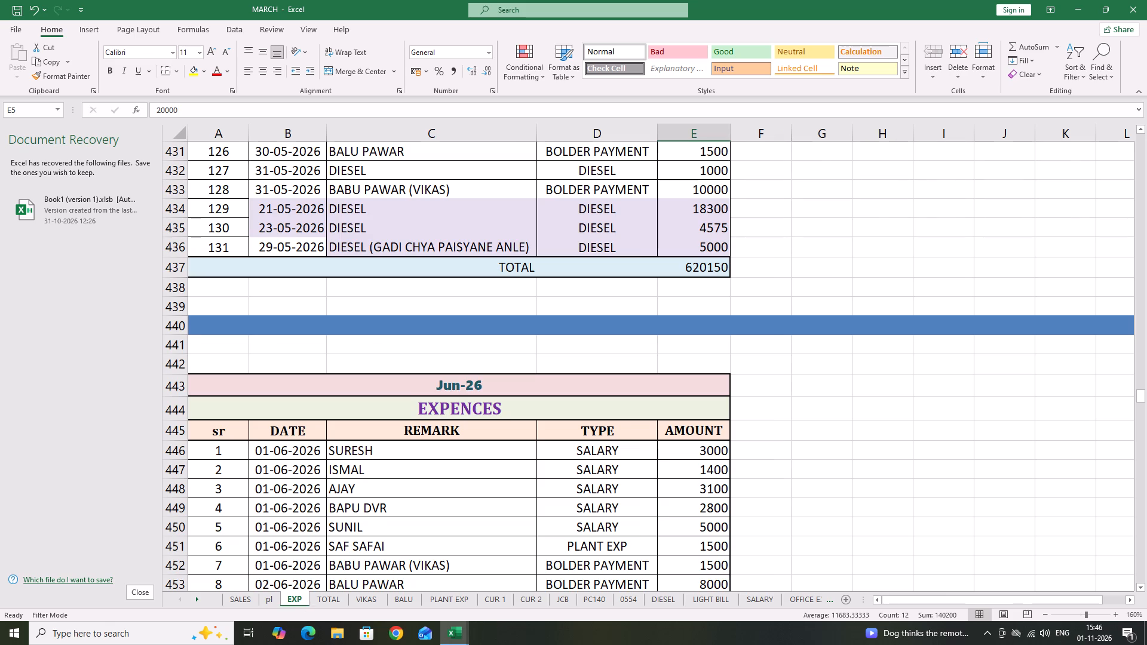
{"action": "left_click_drag", "start_coordinate": [228, 389], "coordinate": [237, 428]}
{"action": "right_click", "coordinate": [237, 428]}
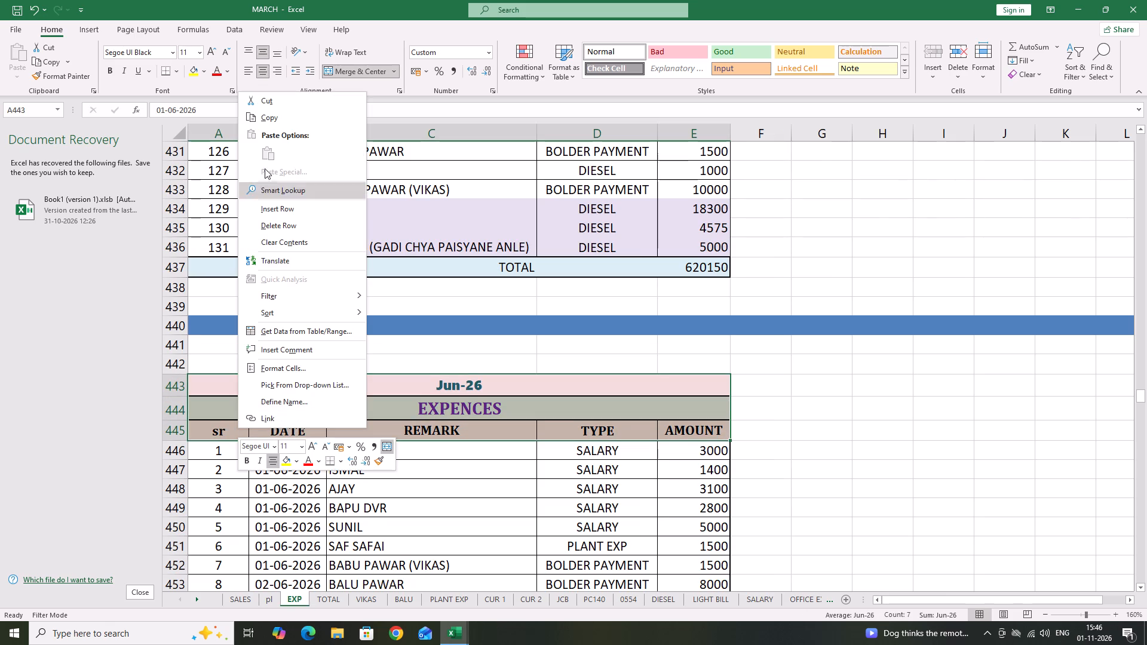
{"action": "left_click", "coordinate": [263, 116]}
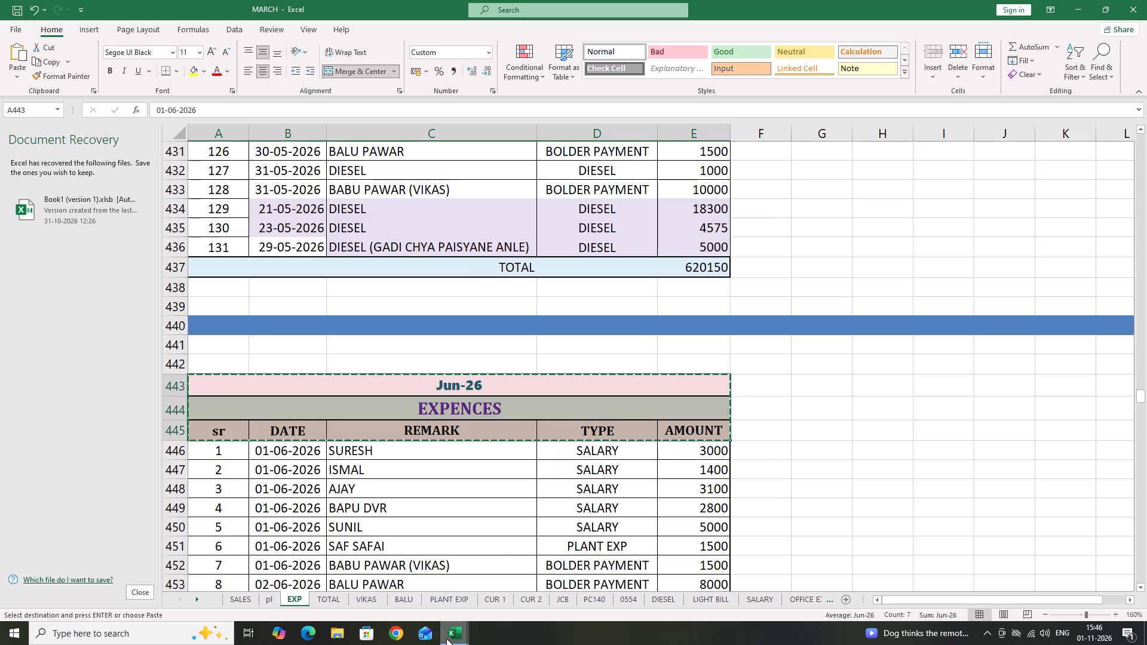
{"action": "key", "text": "ctrl+Tab"}
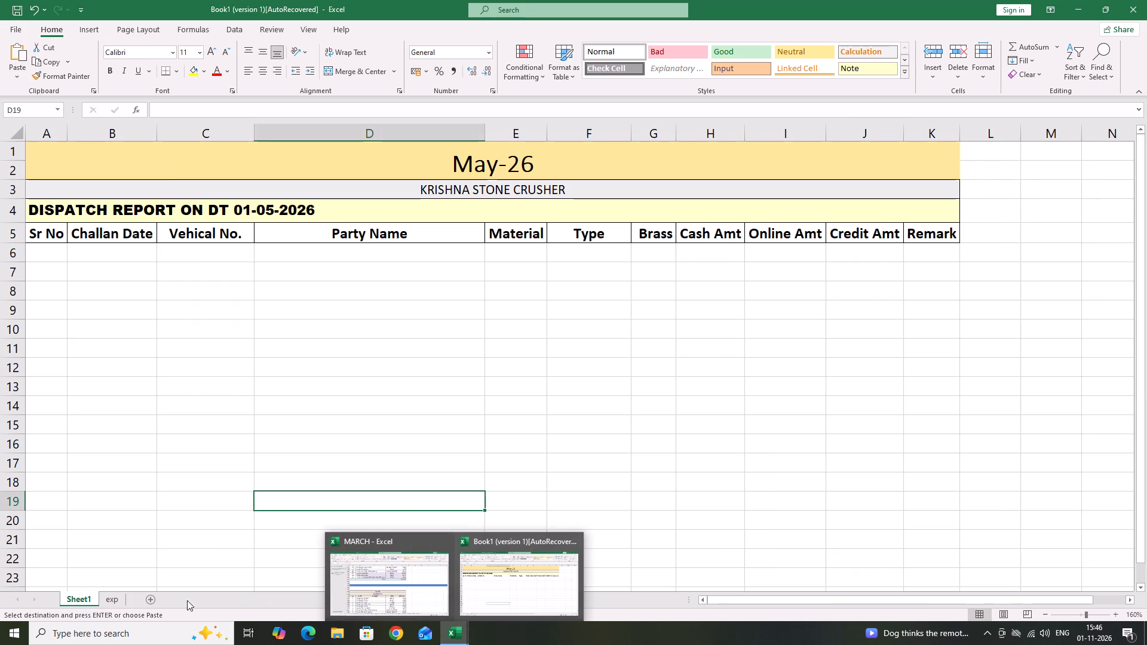
{"action": "left_click", "coordinate": [114, 597]}
{"action": "key", "text": "ctrl+v"}
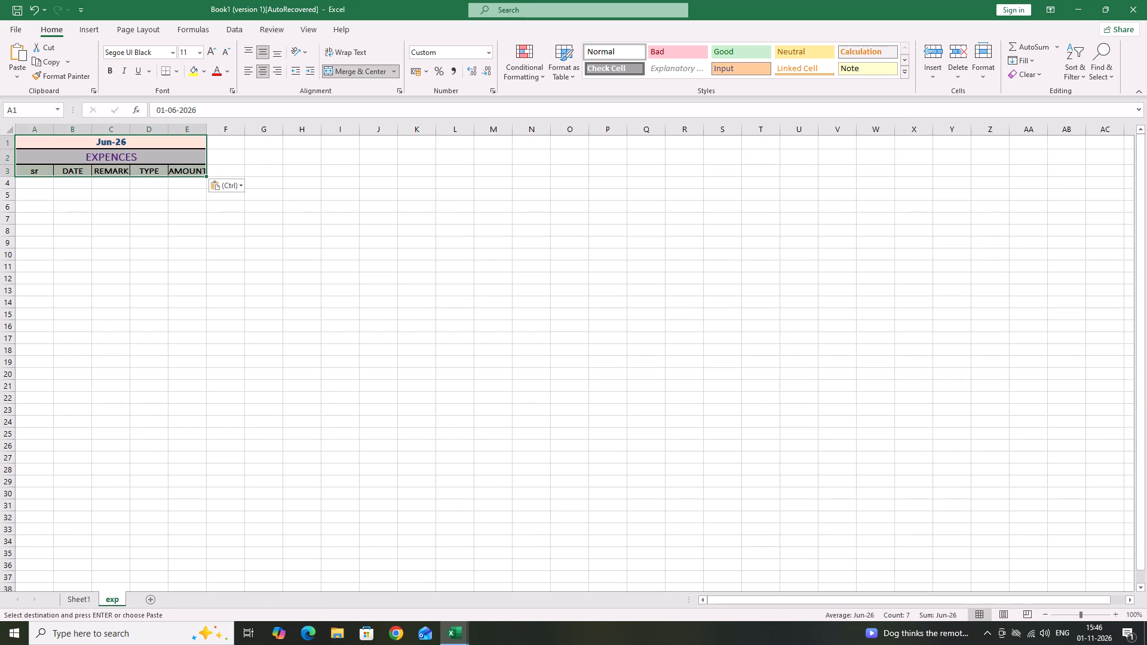
Widen the DATE column to about 18, TYPE and AMOUNT to about the same, and REMARK to roughly twice that.
{"action": "left_click_drag", "start_coordinate": [93, 130], "coordinate": [130, 131]}
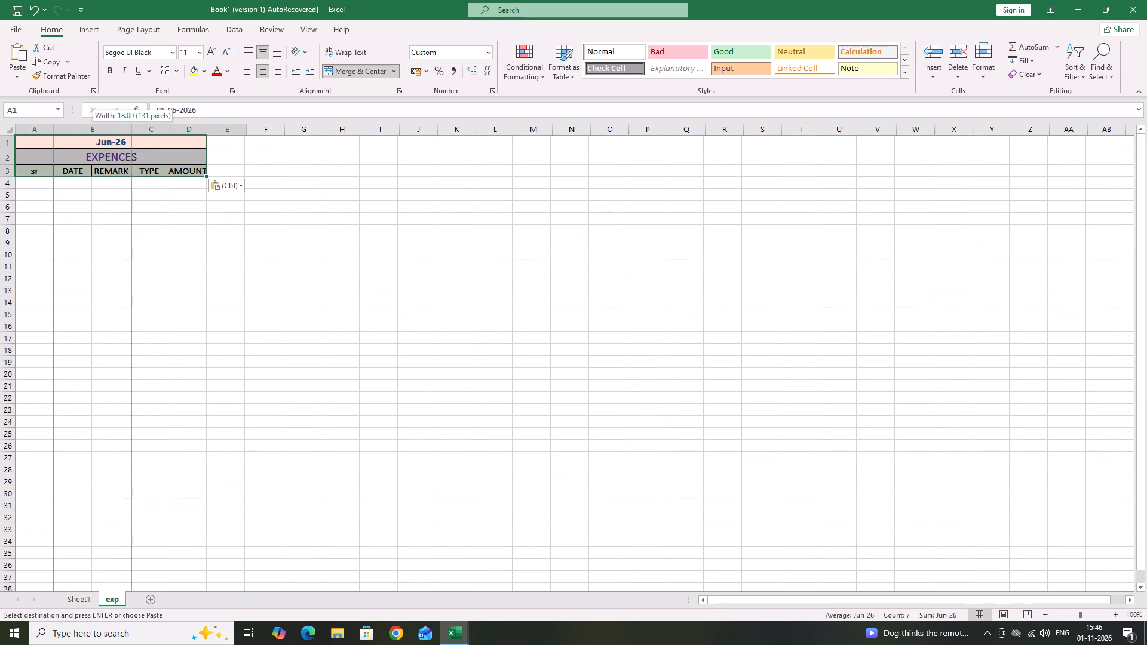
{"action": "left_click_drag", "start_coordinate": [130, 131], "coordinate": [129, 131]}
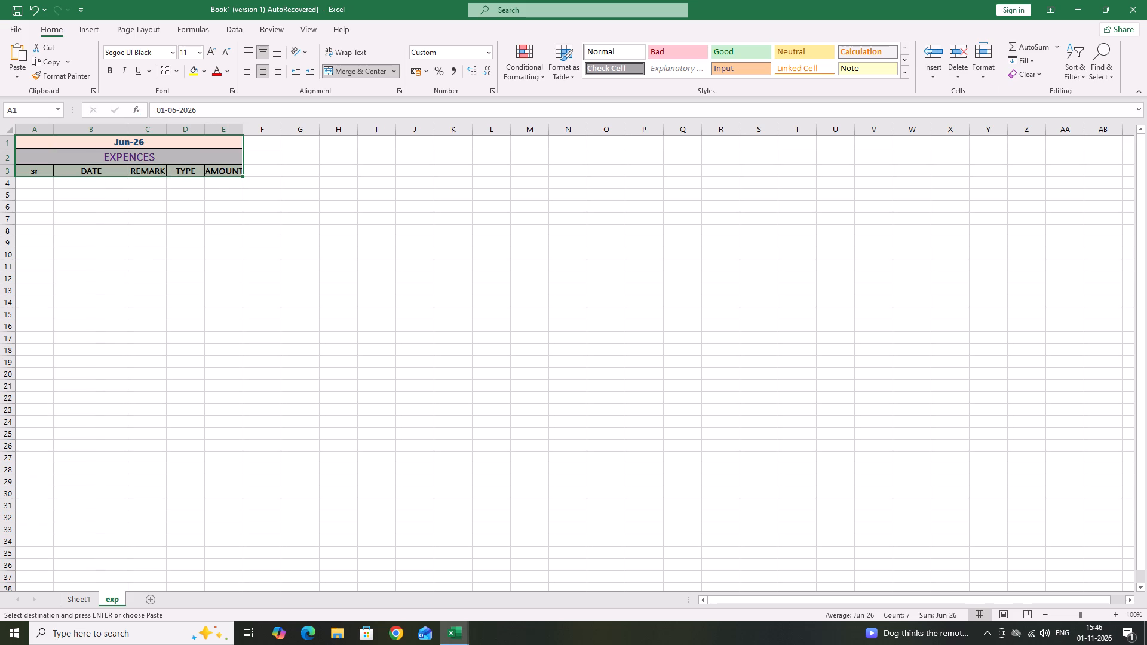
{"action": "left_click_drag", "start_coordinate": [169, 128], "coordinate": [286, 133]}
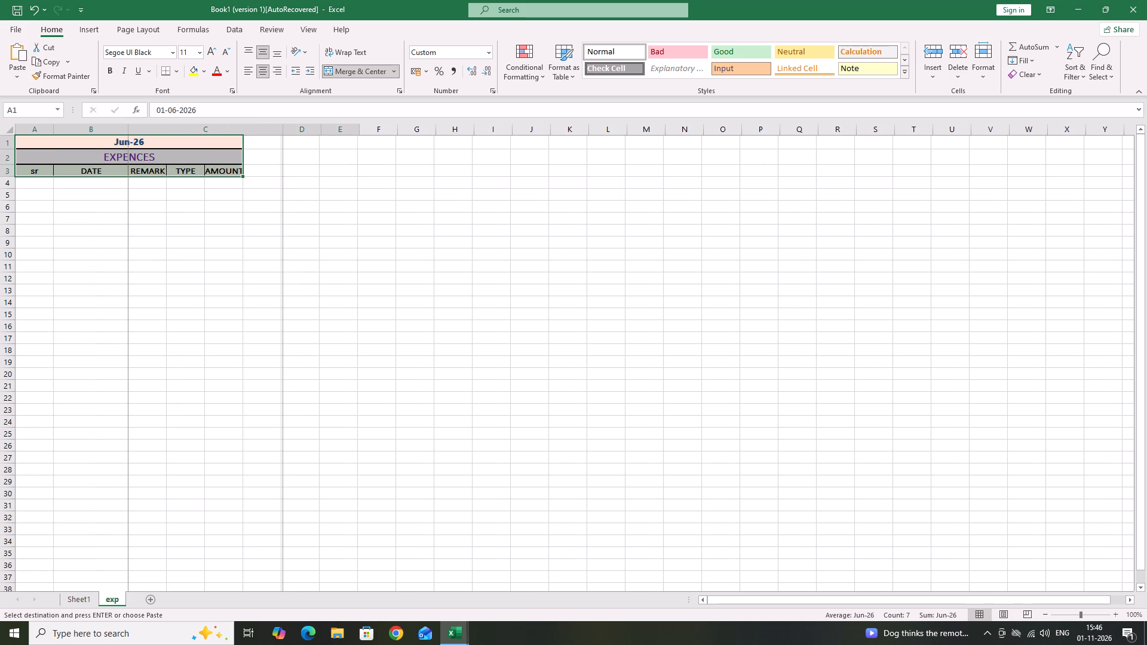
{"action": "left_click_drag", "start_coordinate": [319, 128], "coordinate": [327, 128]}
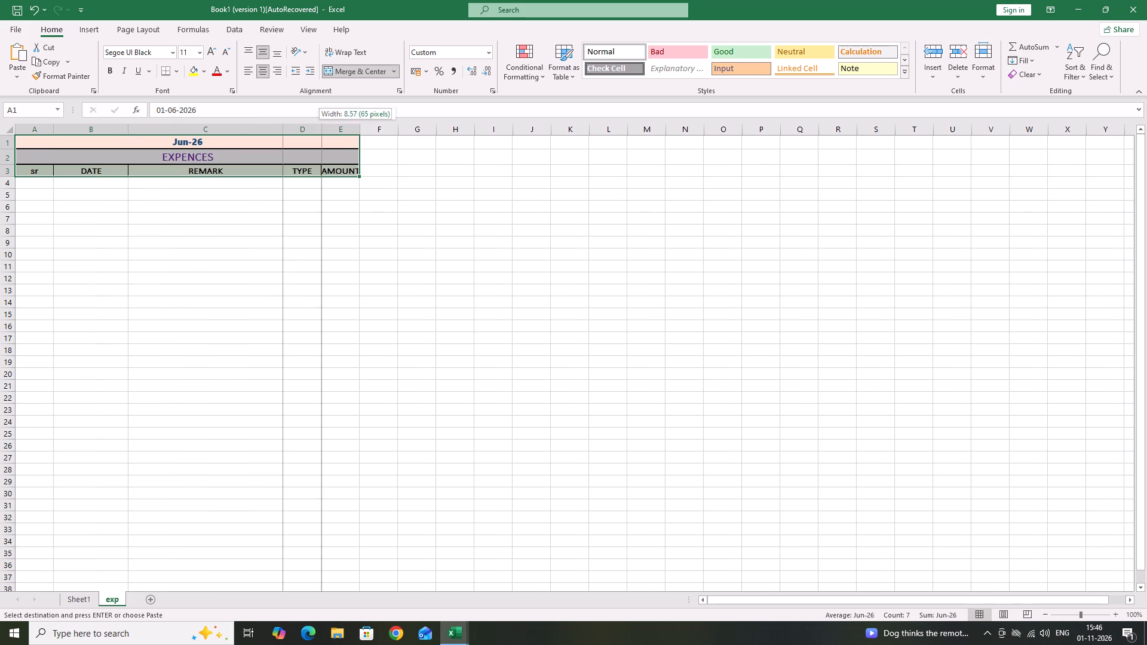
{"action": "left_click_drag", "start_coordinate": [327, 128], "coordinate": [358, 130]}
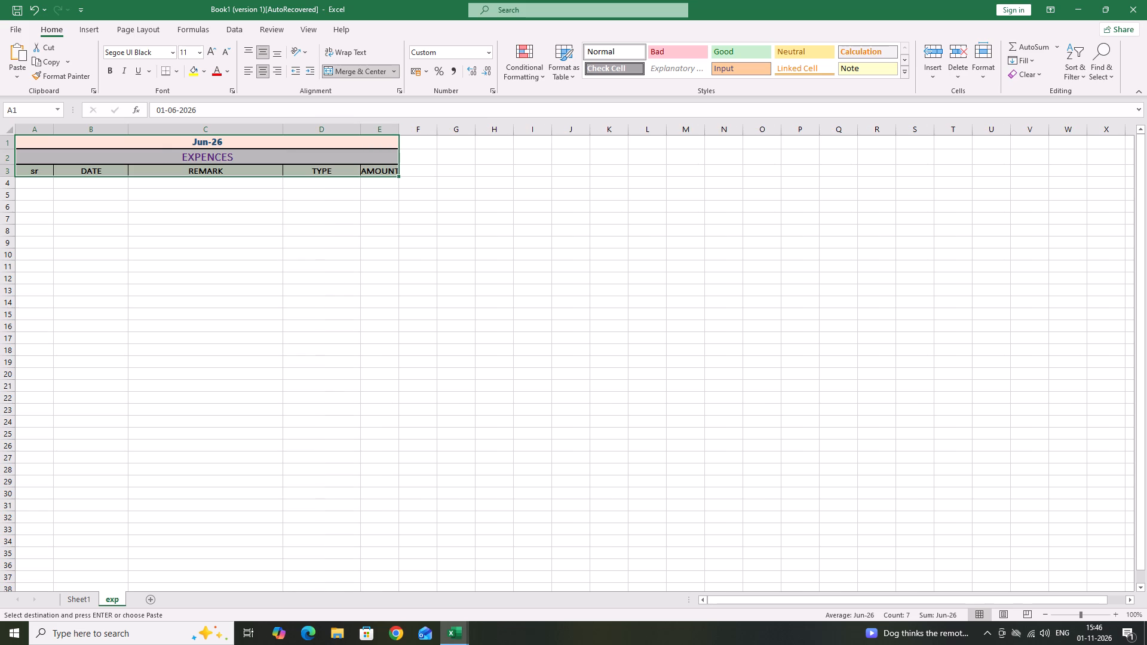
{"action": "left_click_drag", "start_coordinate": [400, 130], "coordinate": [439, 134]}
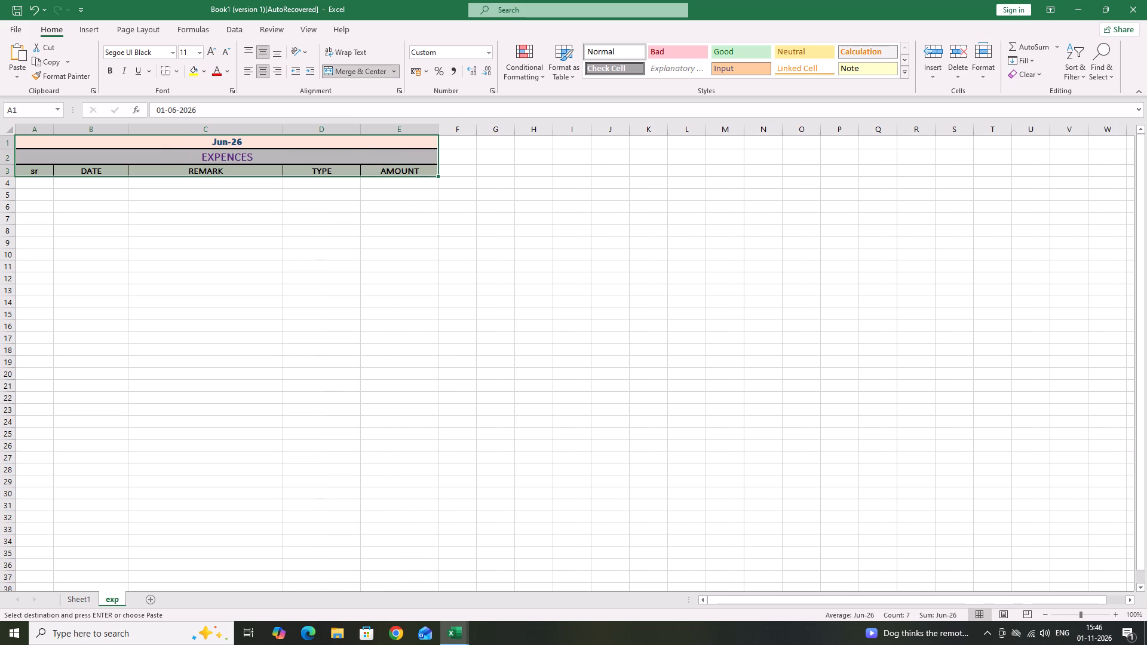
Start the first expense row below the headings with serial number 1 and date 01/10/26.
{"action": "scroll", "coordinate": [180, 258], "scroll_direction": "up", "scroll_amount": 3, "text": "ctrl"}
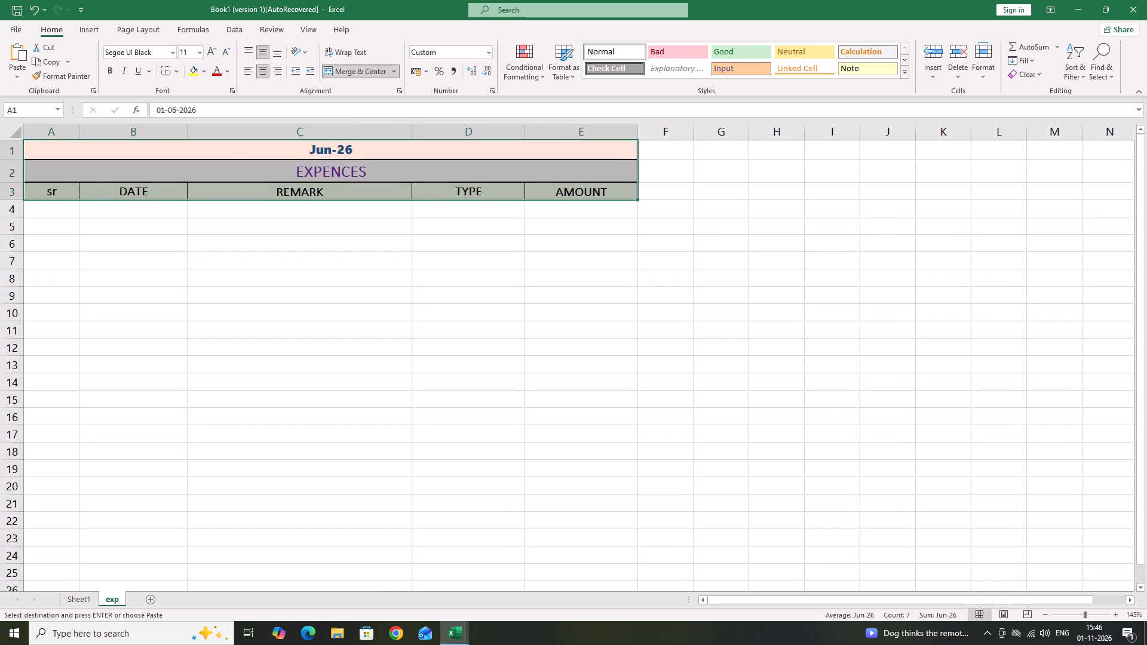
{"action": "left_click", "coordinate": [56, 200]}
{"action": "left_click", "coordinate": [59, 208]}
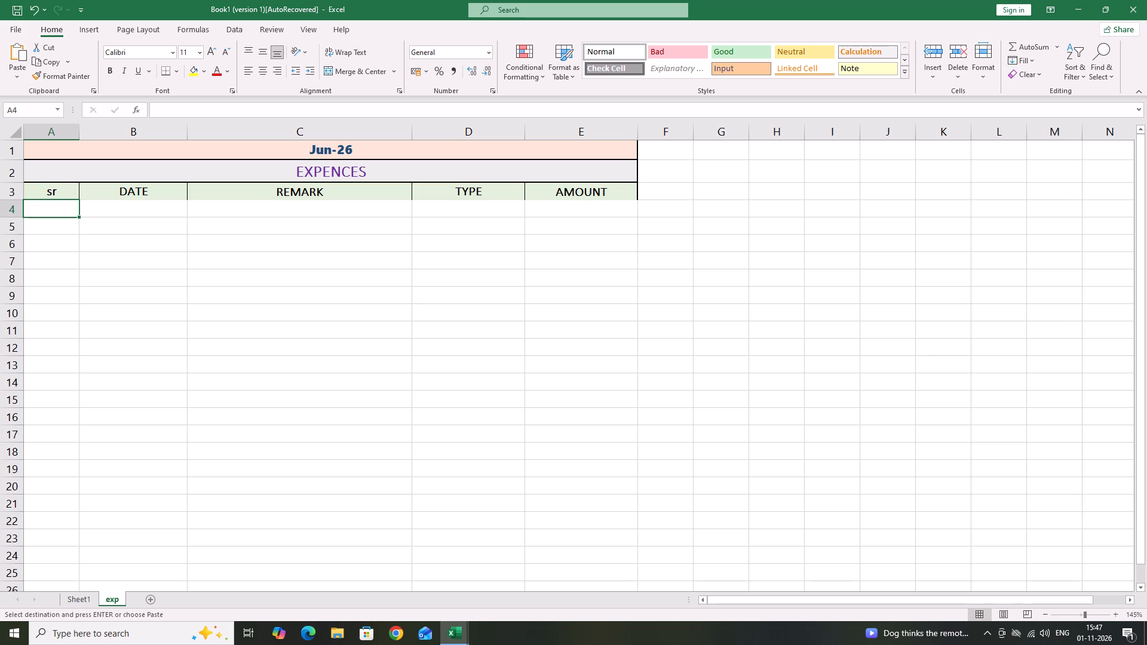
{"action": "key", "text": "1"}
{"action": "key", "text": "Tab"}
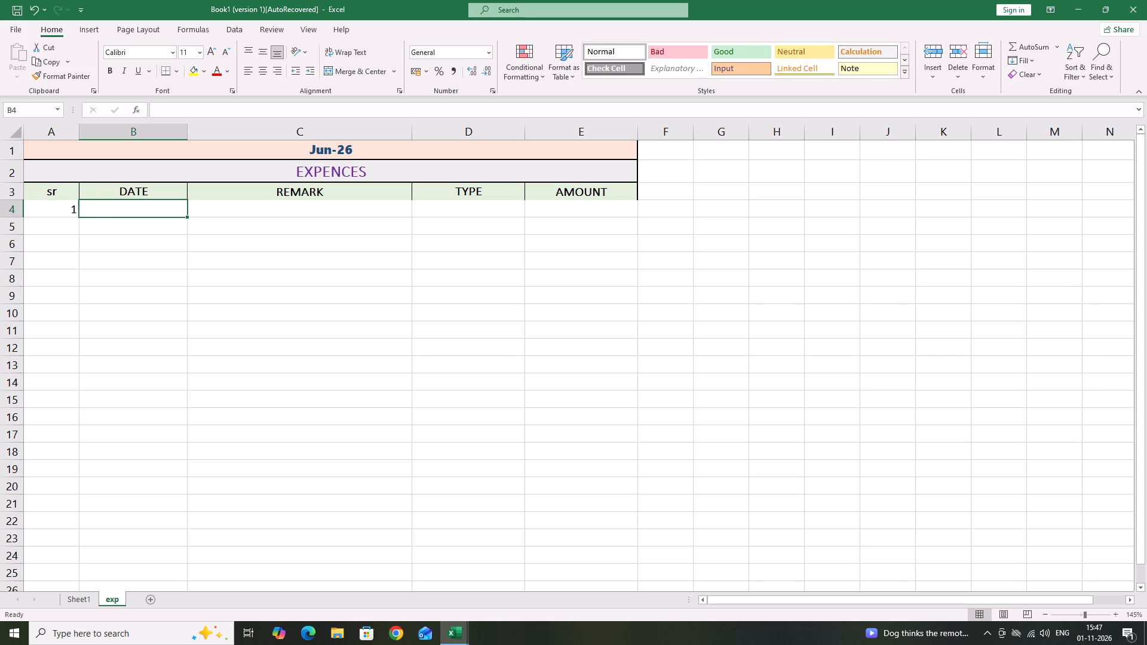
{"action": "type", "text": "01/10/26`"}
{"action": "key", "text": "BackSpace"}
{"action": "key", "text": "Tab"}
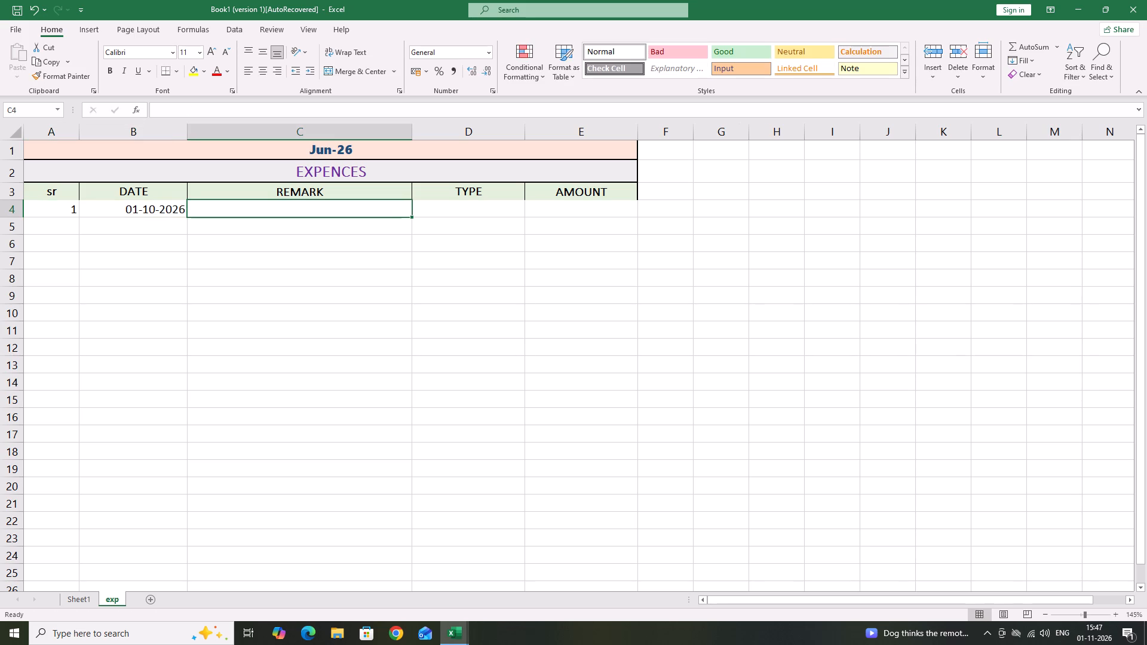
Complete the first expense row with remark JAHIR in capitals, type SALARY and amount 500.
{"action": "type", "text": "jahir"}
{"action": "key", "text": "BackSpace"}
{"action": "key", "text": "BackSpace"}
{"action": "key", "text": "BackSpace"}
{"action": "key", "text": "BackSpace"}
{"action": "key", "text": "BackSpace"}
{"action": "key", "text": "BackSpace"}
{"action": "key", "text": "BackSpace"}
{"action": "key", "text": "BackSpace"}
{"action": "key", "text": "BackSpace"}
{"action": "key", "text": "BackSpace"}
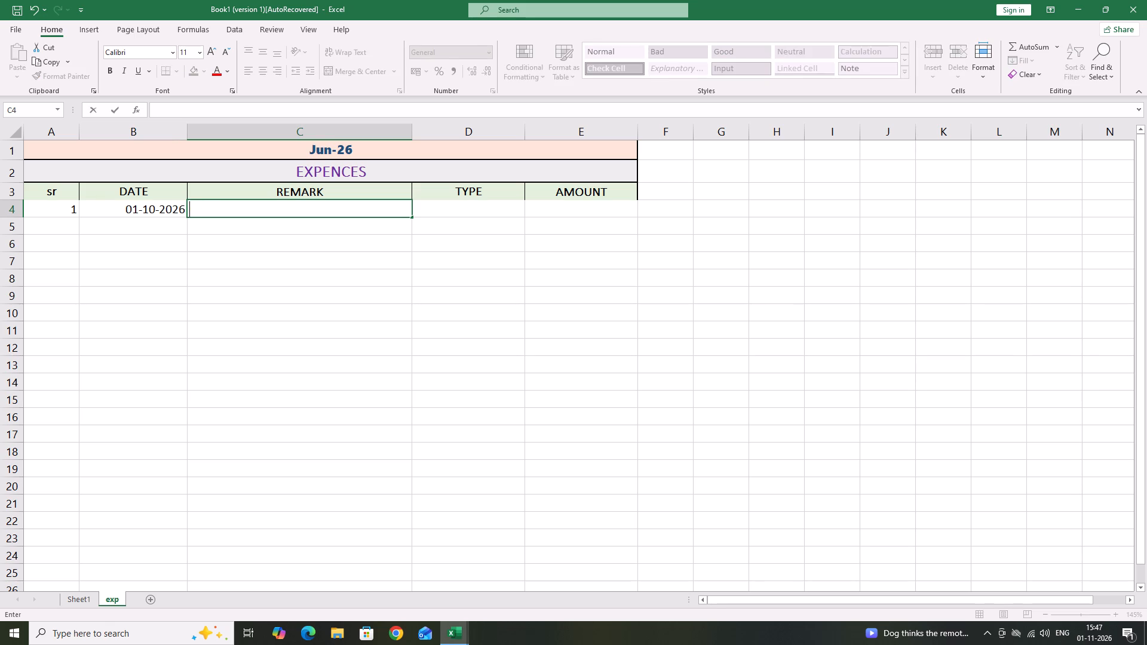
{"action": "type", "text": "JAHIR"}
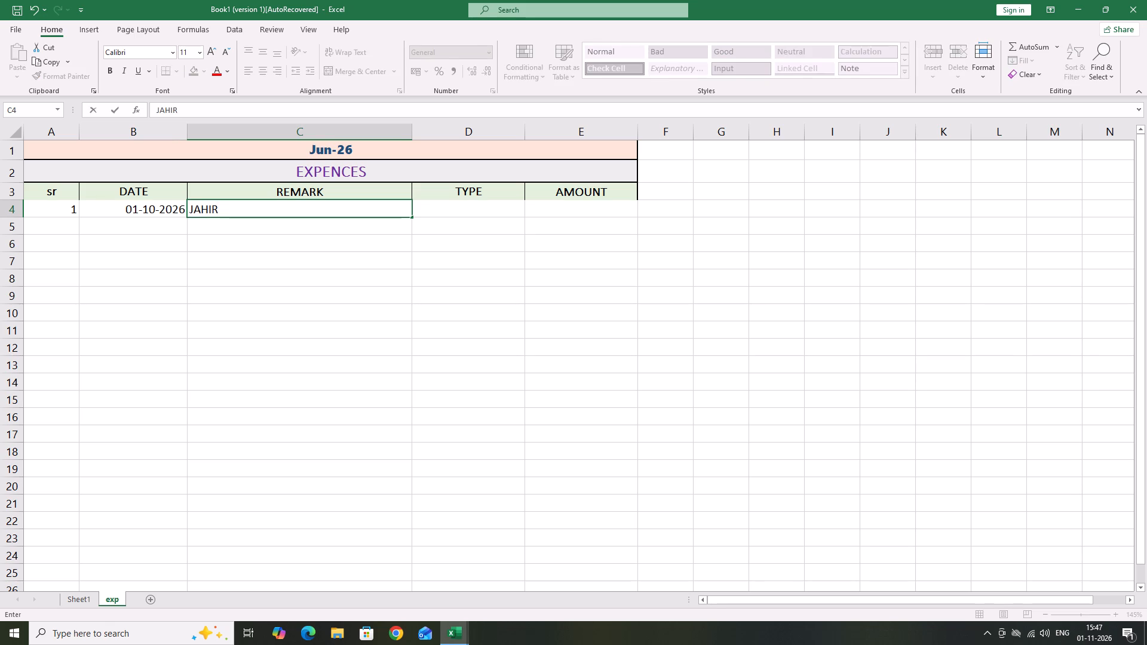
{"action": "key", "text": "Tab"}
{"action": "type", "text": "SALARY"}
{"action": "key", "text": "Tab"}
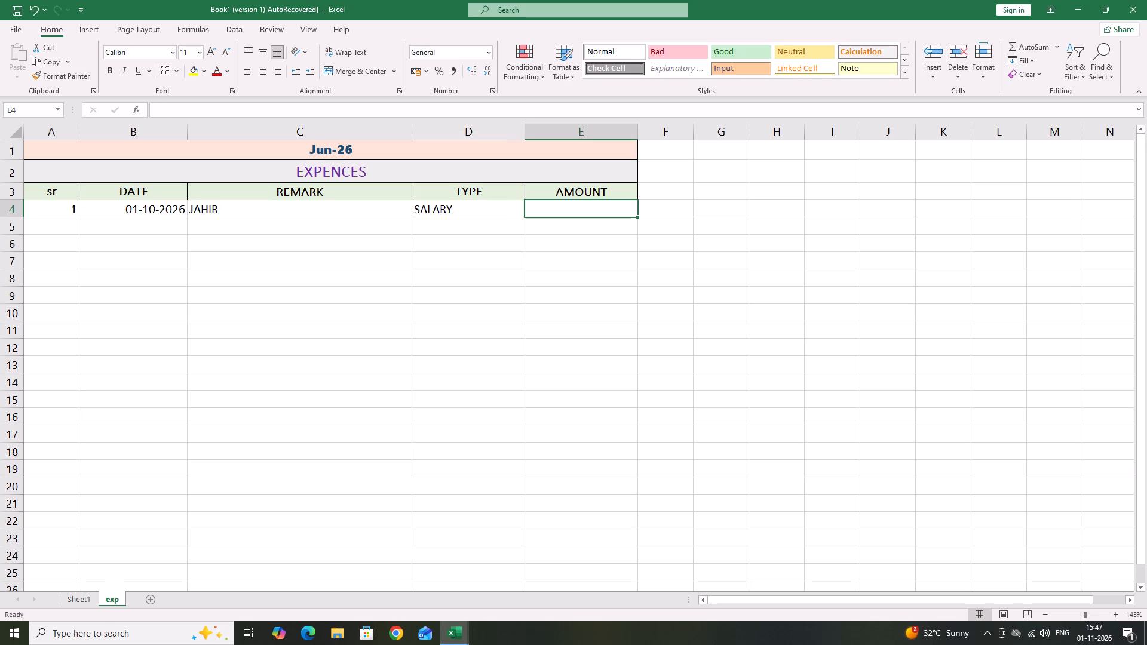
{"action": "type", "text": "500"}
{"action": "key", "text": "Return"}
Start the second expense row with serial number 2 and the date filled down from the row above.
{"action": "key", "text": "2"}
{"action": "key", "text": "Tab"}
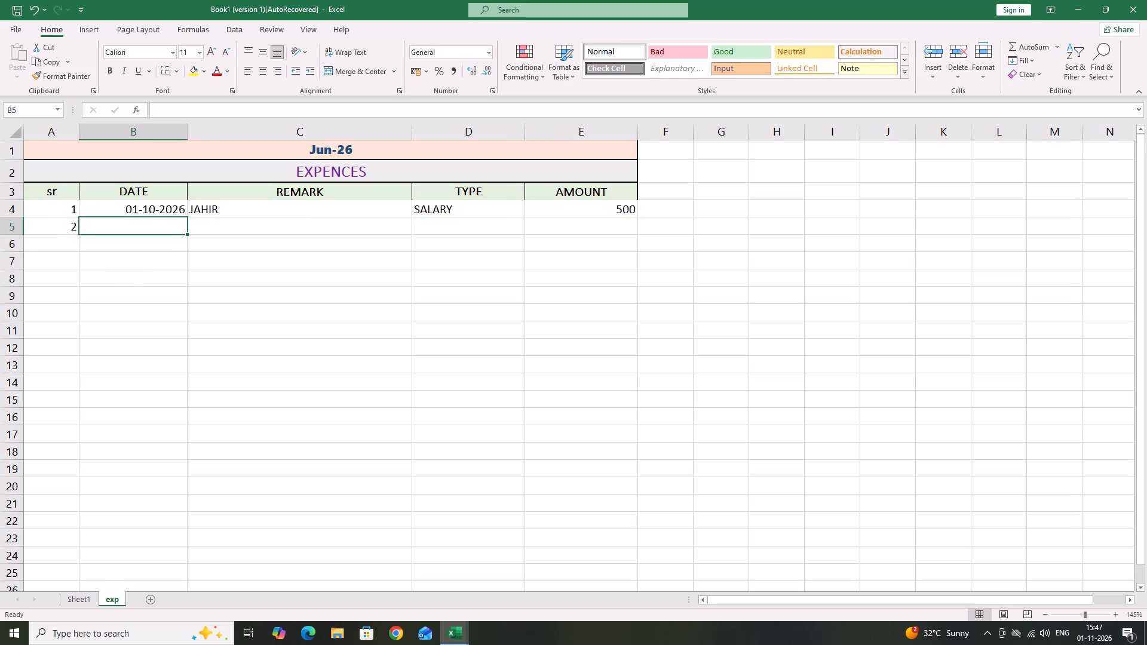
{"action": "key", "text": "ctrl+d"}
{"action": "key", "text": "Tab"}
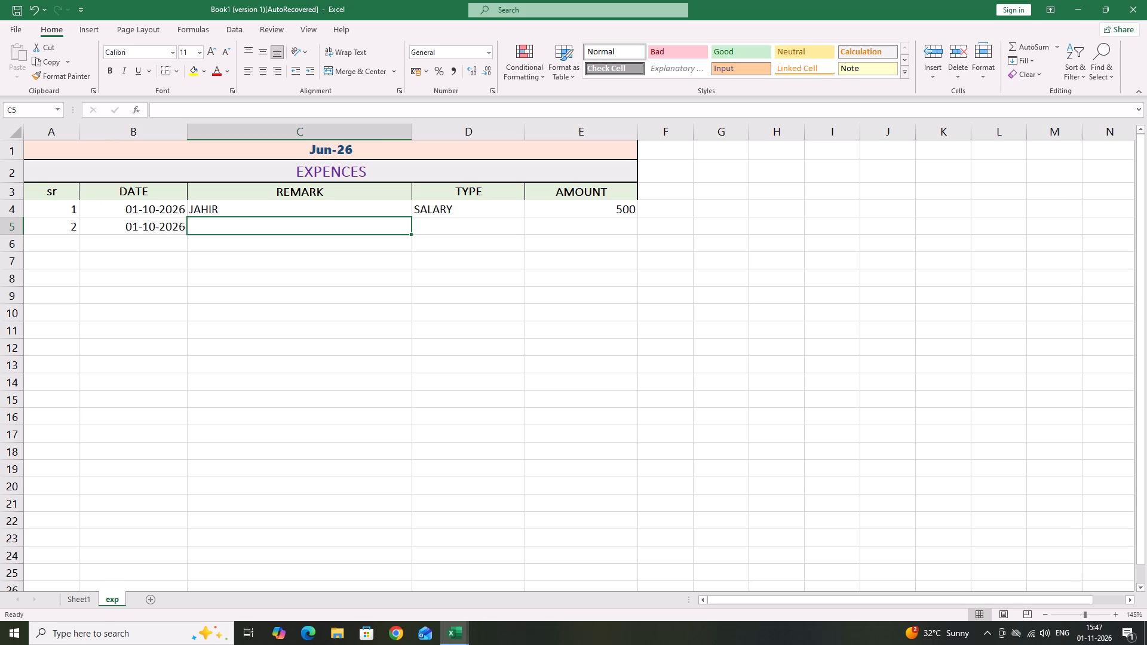
Complete the second expense row with remark SUNIL (AUG-SALARY), type SALARY and amount 5000.
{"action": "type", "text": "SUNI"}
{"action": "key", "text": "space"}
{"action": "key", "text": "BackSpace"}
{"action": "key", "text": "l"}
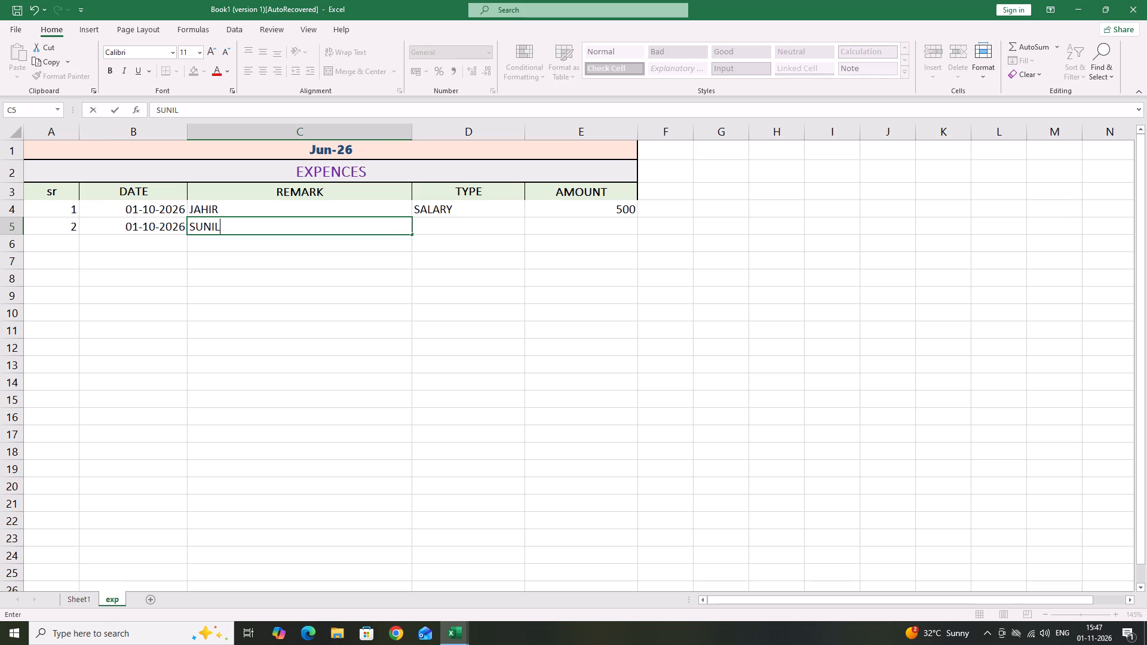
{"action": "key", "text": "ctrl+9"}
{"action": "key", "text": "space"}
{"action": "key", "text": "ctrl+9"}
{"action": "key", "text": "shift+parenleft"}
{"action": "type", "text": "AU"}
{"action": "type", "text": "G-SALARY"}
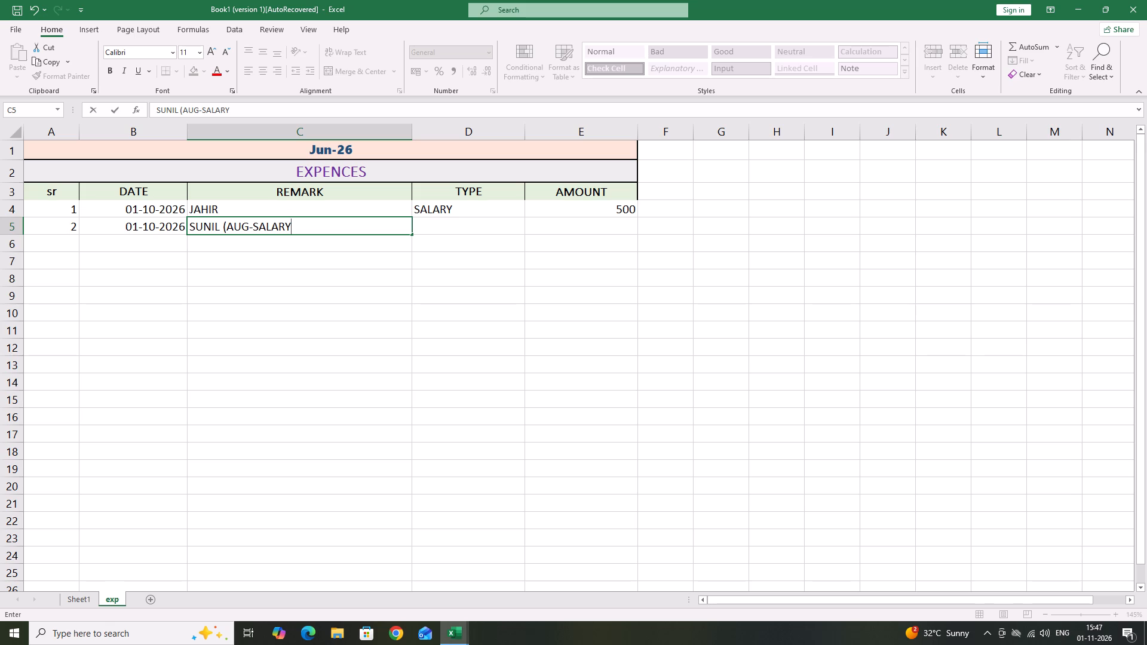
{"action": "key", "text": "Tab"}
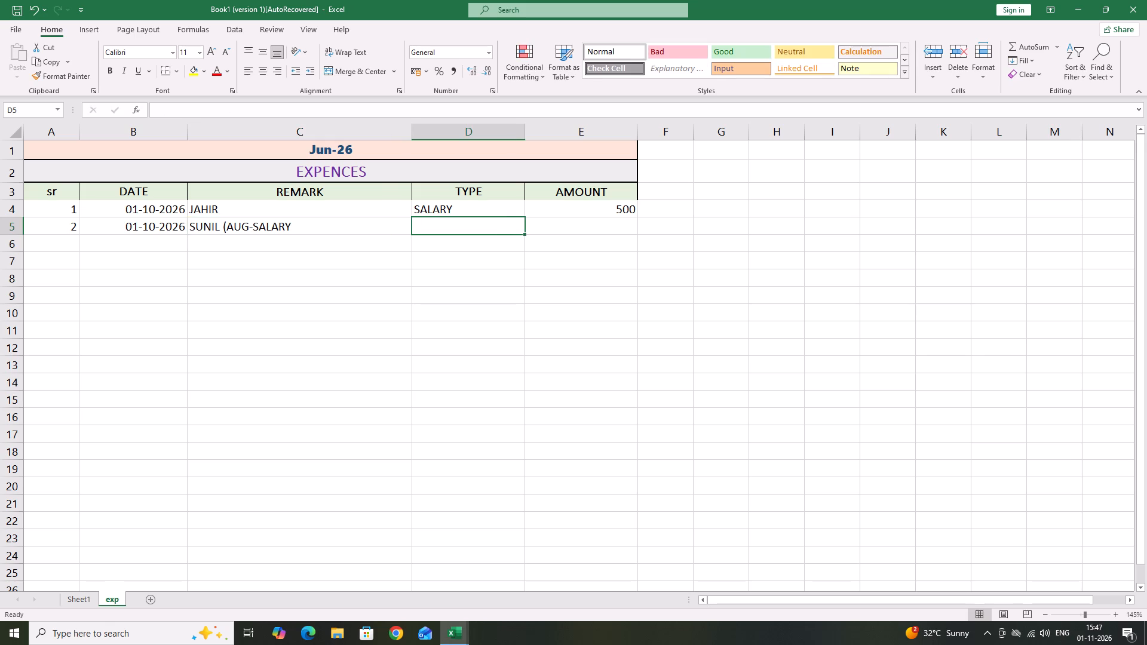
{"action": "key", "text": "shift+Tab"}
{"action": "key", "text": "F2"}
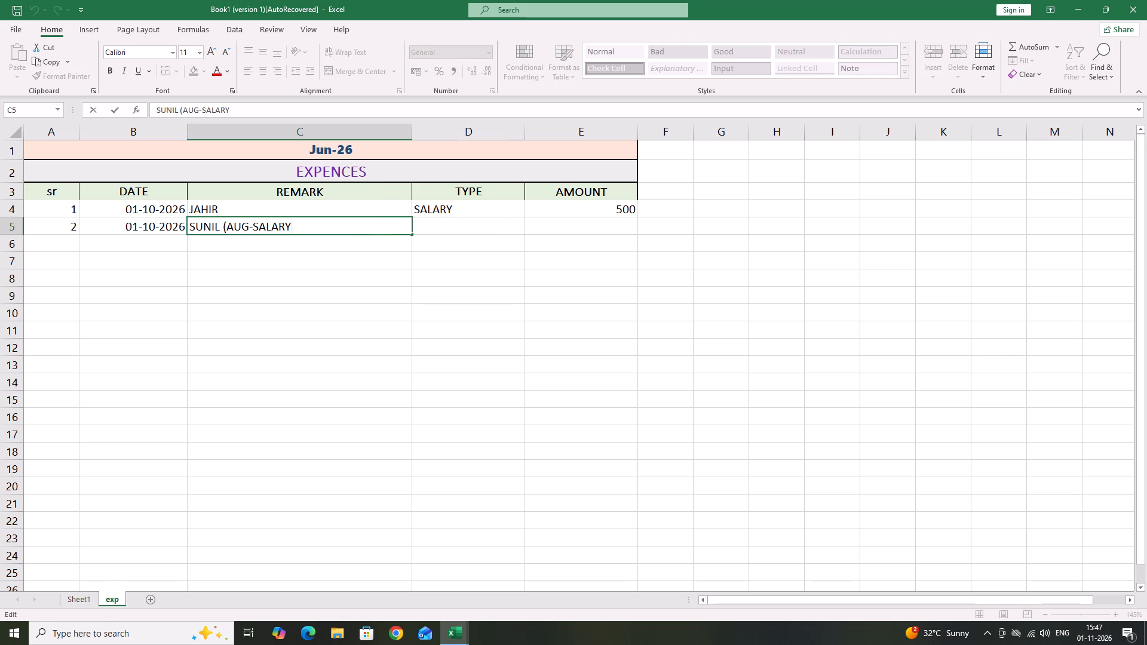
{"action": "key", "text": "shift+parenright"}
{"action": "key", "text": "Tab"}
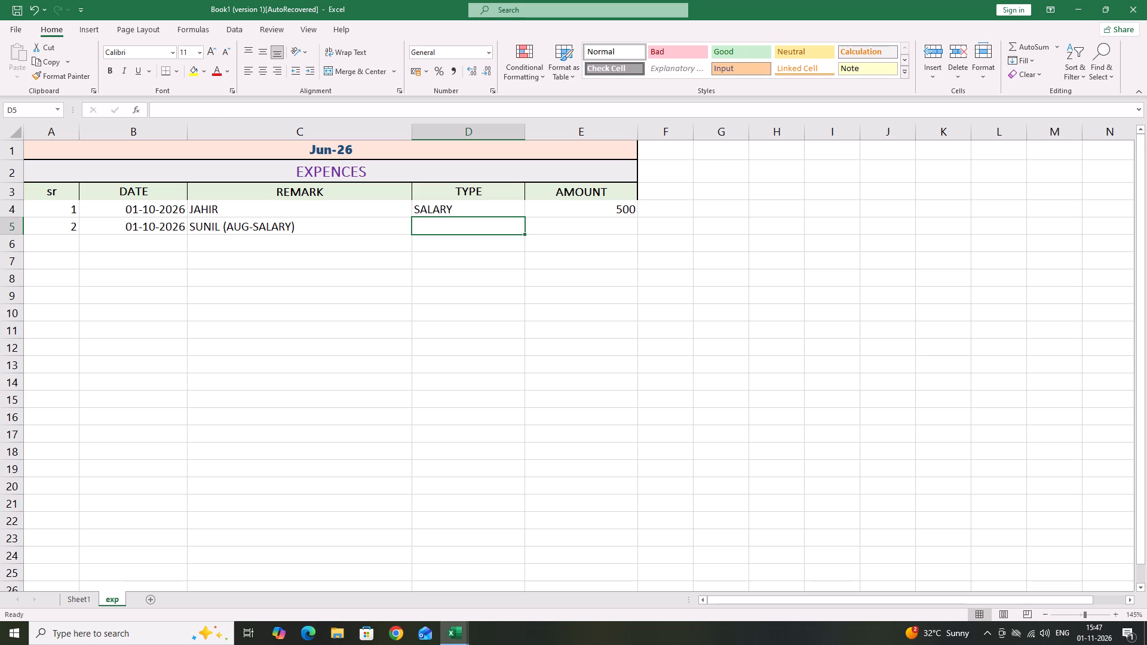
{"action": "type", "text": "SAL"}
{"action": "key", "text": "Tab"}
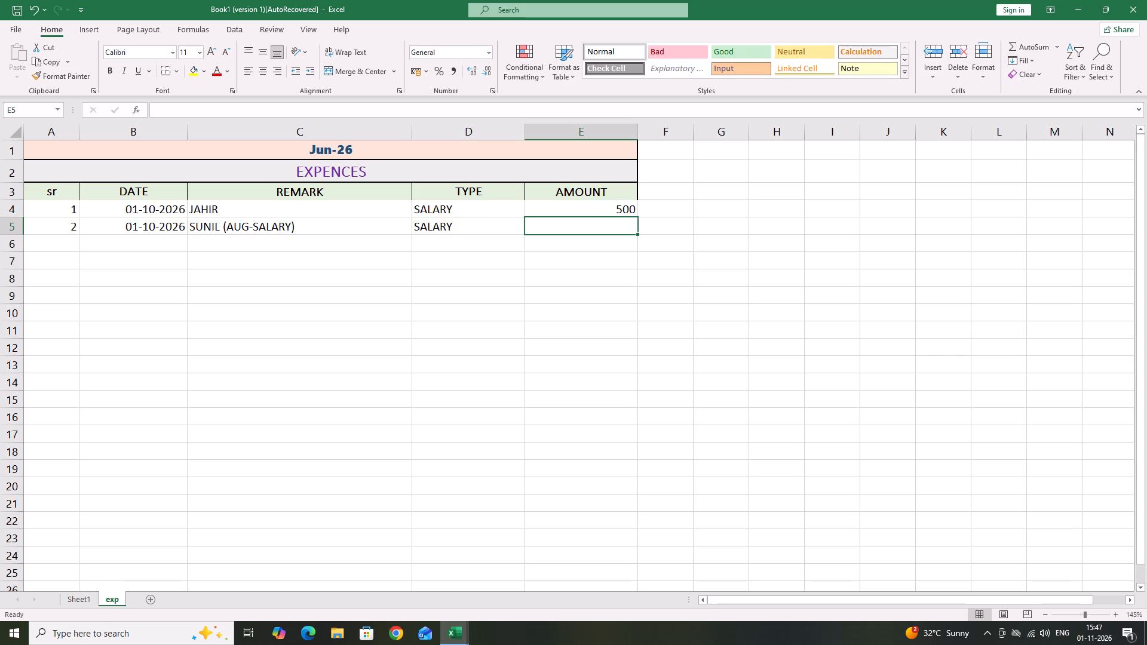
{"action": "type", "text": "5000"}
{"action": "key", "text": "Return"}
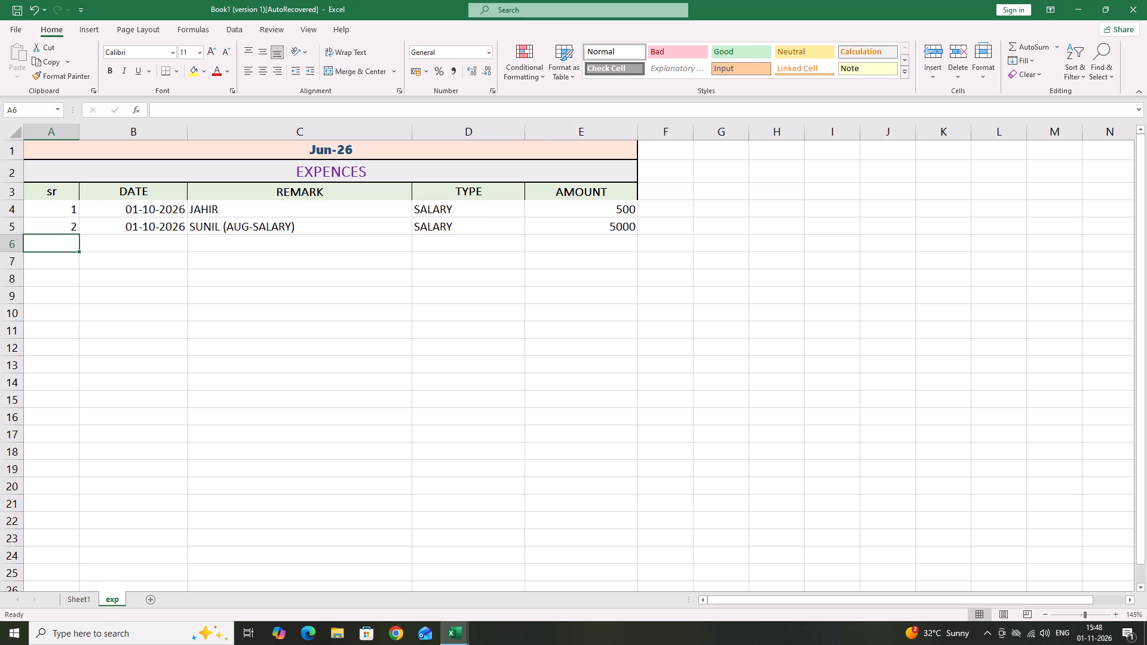
Start the third expense row with serial number 3 and date 02/10/26.
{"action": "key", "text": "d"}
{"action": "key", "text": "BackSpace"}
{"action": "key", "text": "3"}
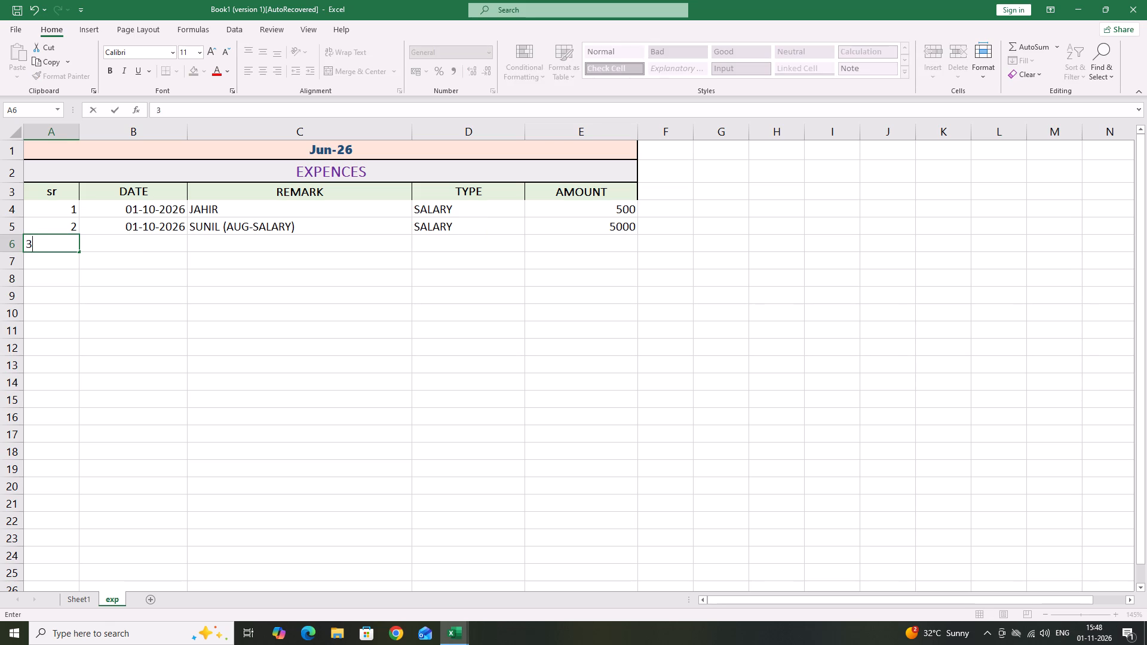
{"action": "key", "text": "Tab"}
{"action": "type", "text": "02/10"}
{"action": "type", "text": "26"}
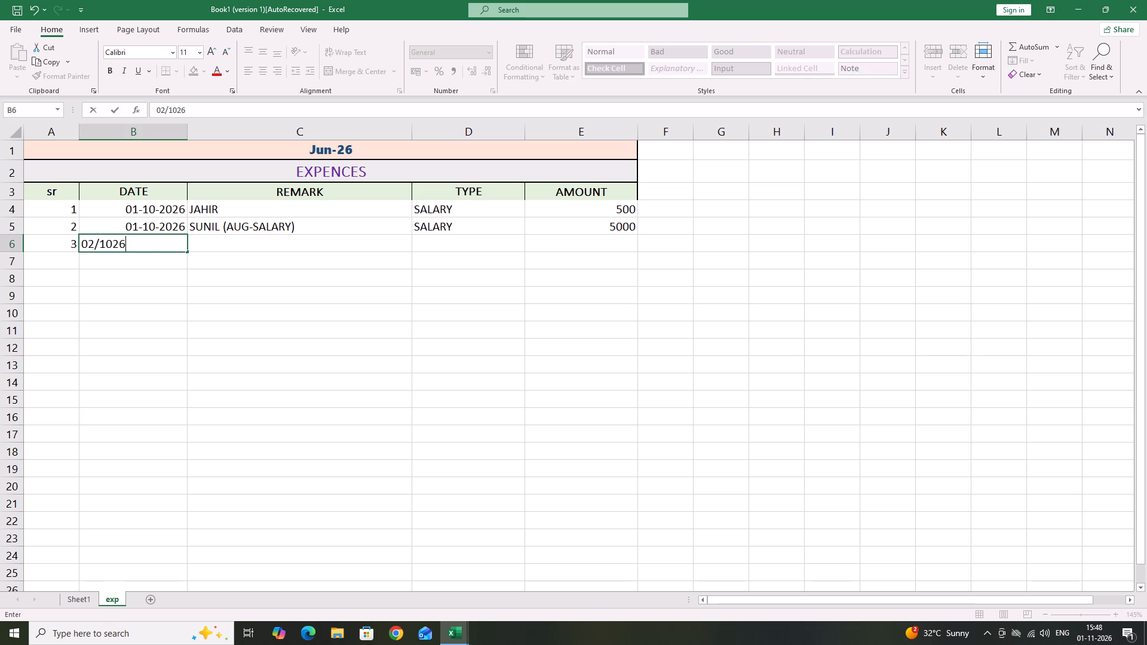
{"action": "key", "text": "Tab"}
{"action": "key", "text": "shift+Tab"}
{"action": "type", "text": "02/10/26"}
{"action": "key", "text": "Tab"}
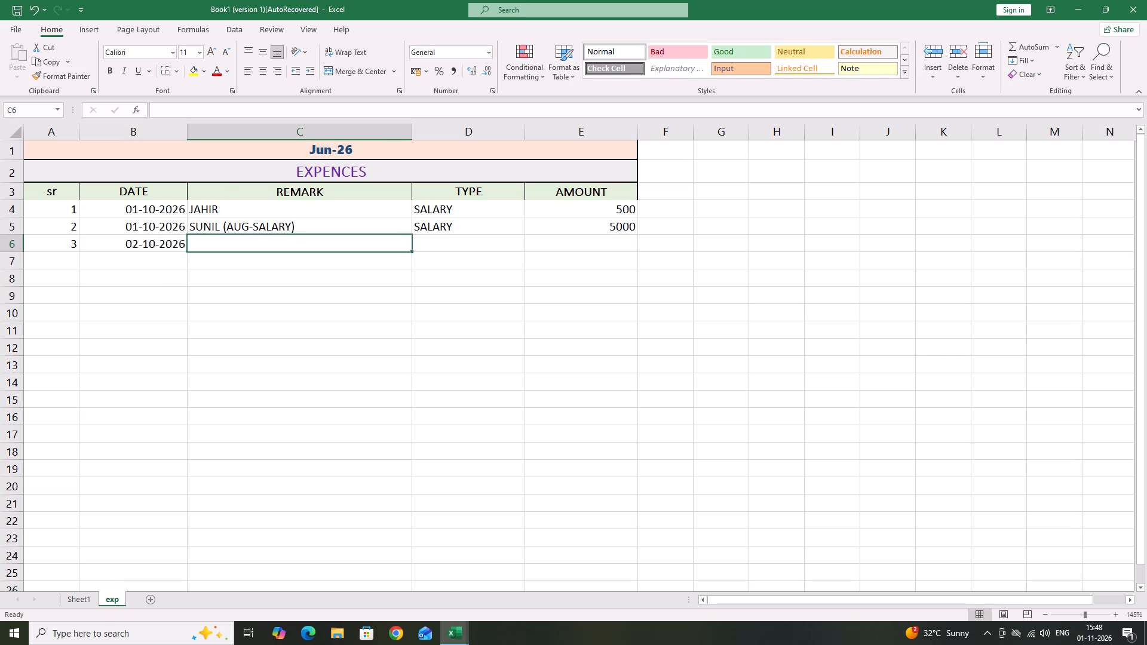
Complete the third expense row with remark DIESEL FOR PLANT, type DIESEL and amount 5000.
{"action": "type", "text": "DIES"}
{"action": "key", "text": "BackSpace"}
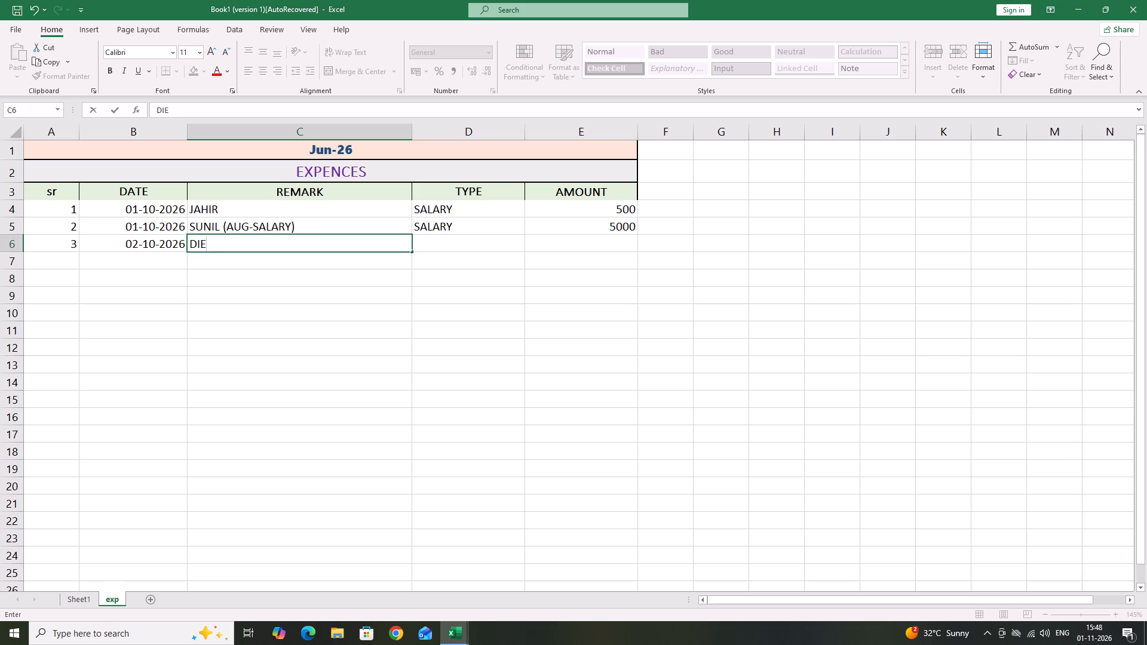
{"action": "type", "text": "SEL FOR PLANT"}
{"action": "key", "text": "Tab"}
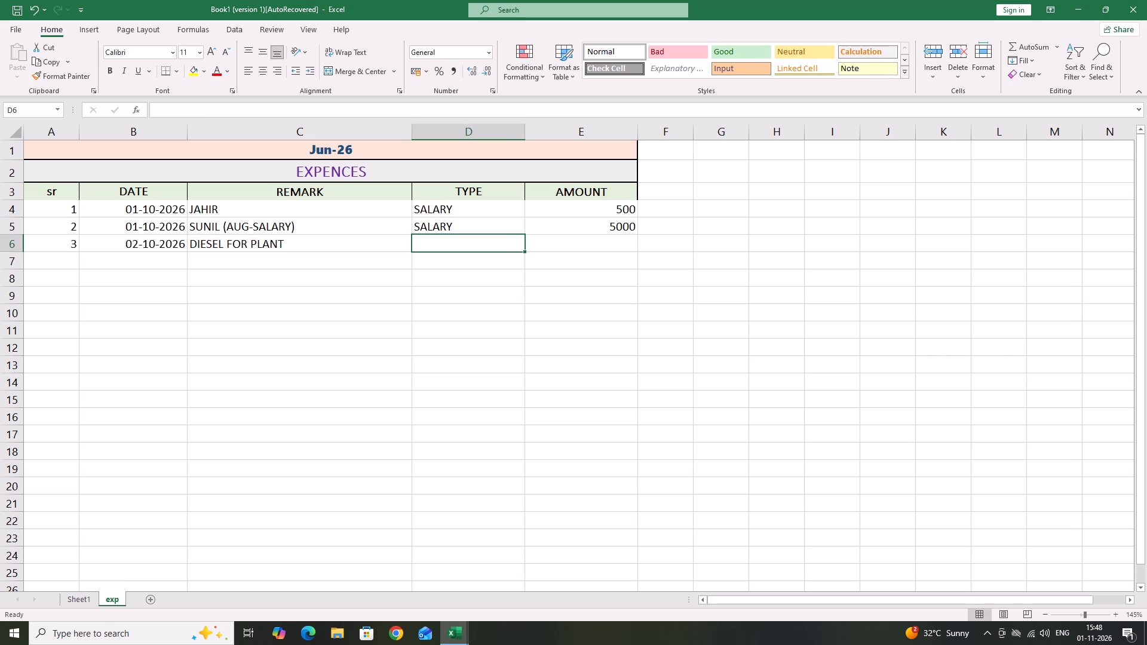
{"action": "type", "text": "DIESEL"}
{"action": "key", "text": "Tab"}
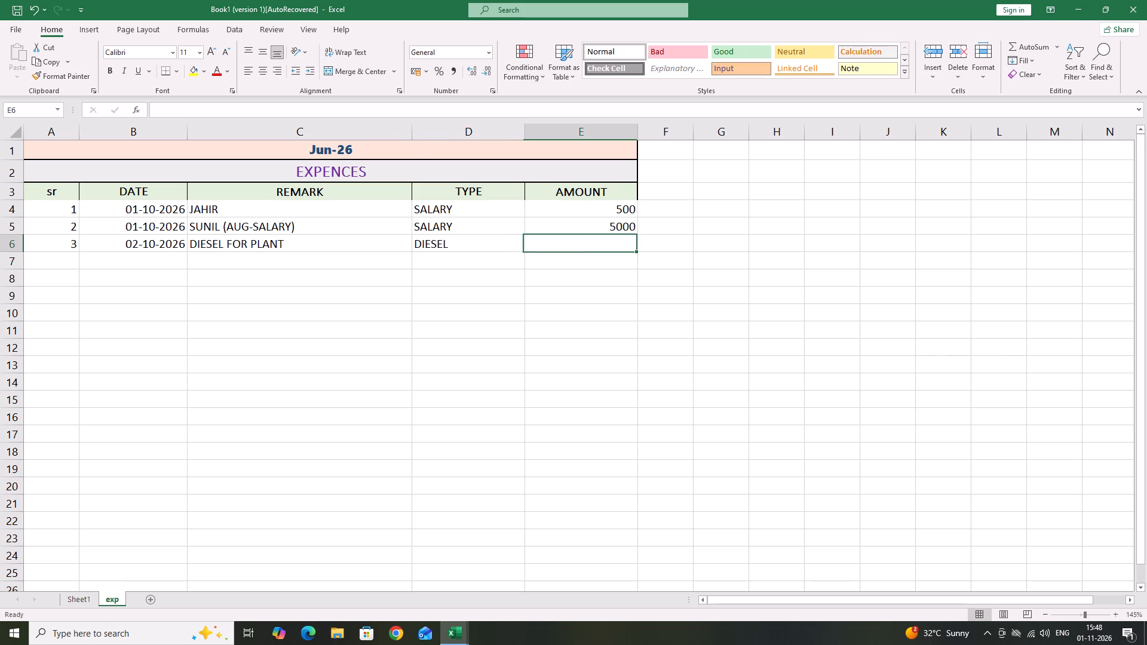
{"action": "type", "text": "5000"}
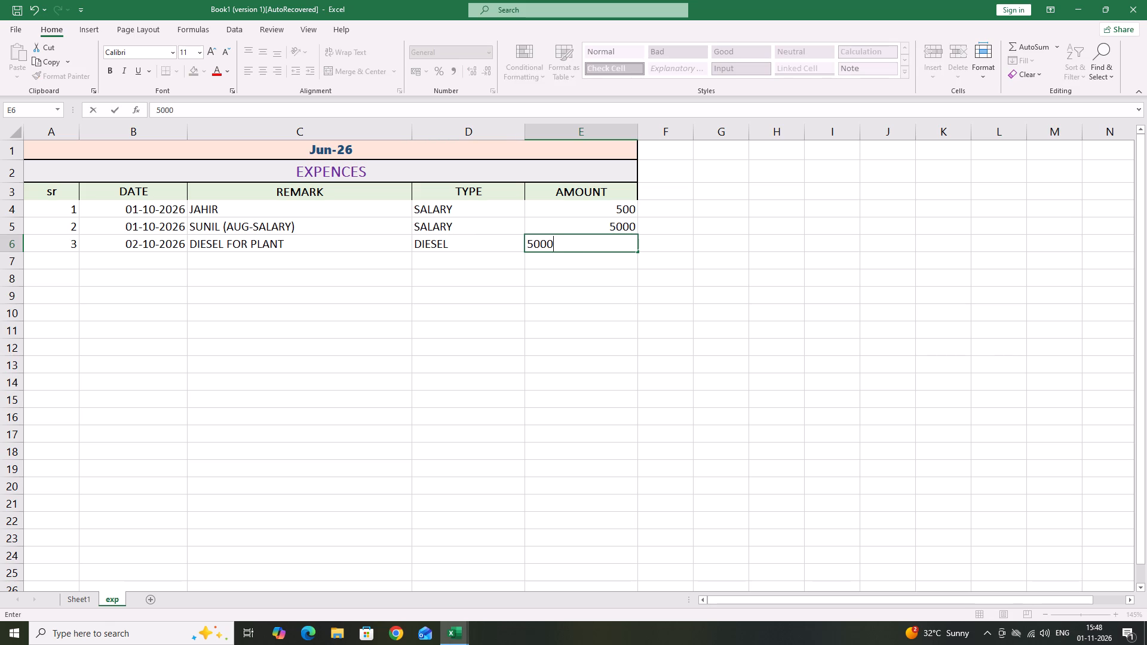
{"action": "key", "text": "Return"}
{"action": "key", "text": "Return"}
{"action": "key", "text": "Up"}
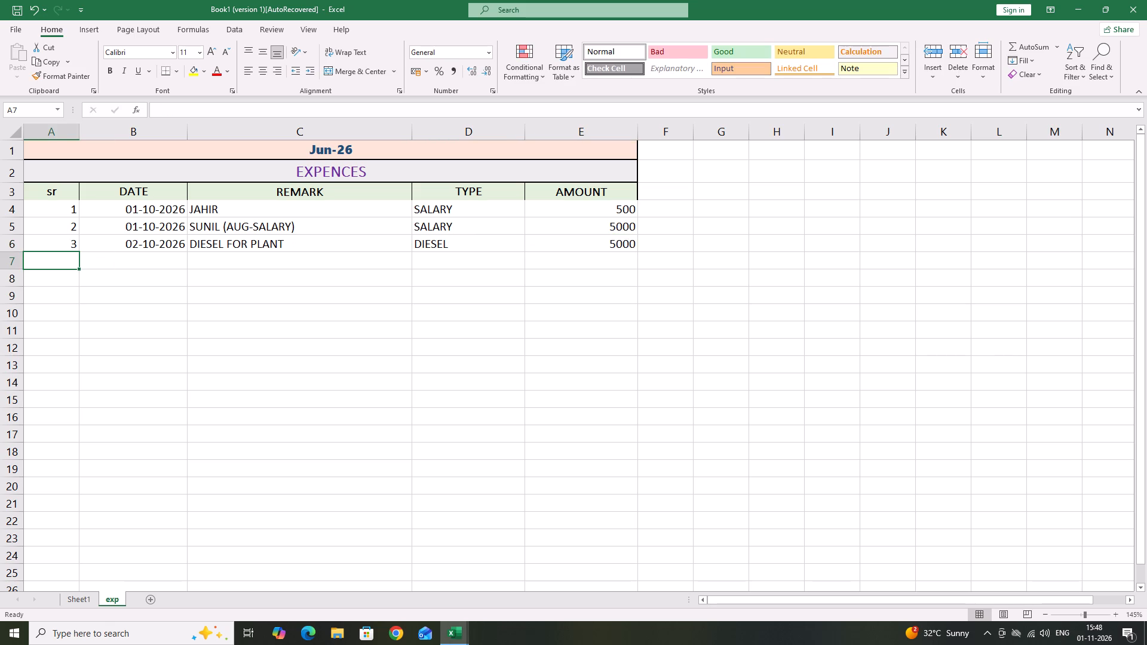
Start the fourth expense row with serial number 4 and the date filled down from the row above.
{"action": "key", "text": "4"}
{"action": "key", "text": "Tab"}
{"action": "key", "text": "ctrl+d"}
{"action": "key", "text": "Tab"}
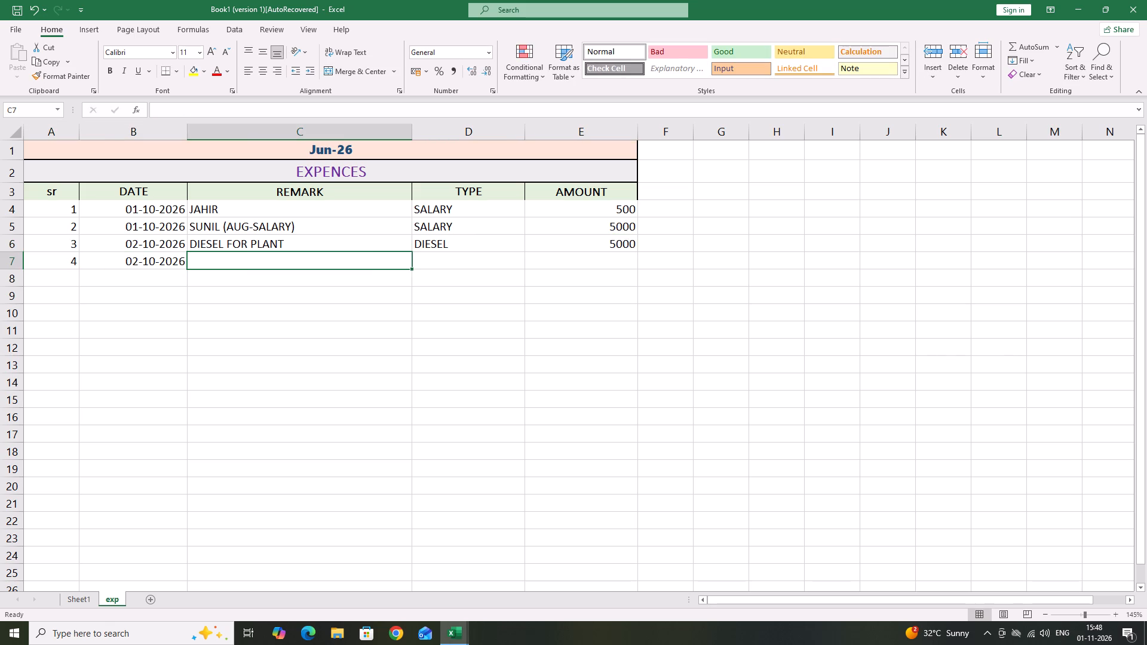
Enter OLD PAYMENT as the remark of the fourth expense row.
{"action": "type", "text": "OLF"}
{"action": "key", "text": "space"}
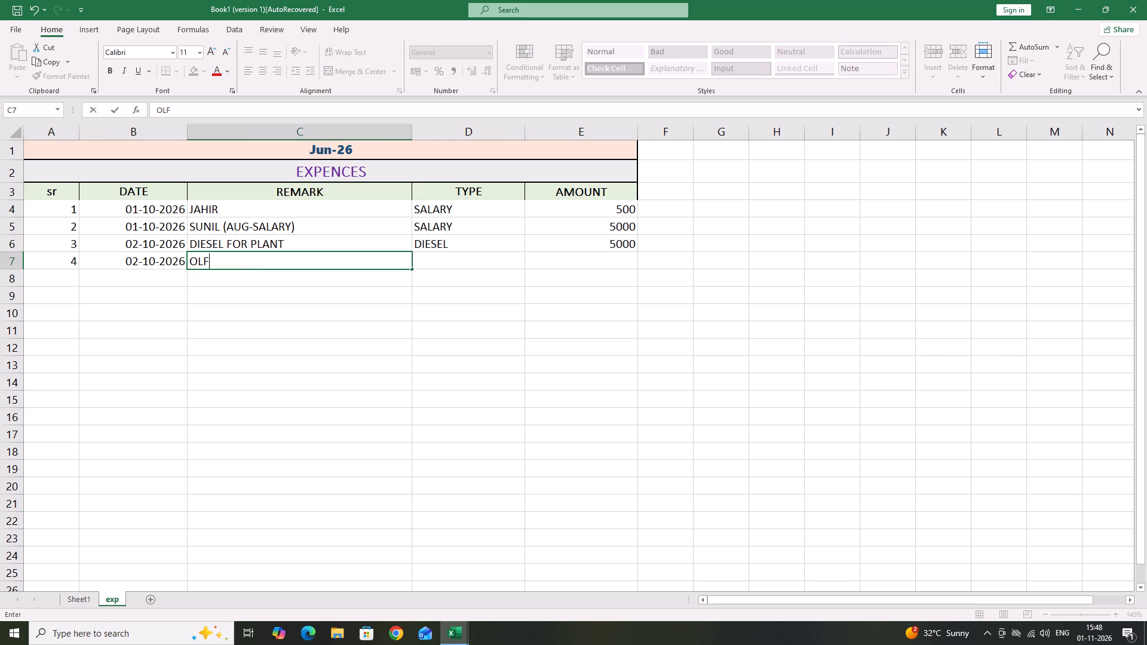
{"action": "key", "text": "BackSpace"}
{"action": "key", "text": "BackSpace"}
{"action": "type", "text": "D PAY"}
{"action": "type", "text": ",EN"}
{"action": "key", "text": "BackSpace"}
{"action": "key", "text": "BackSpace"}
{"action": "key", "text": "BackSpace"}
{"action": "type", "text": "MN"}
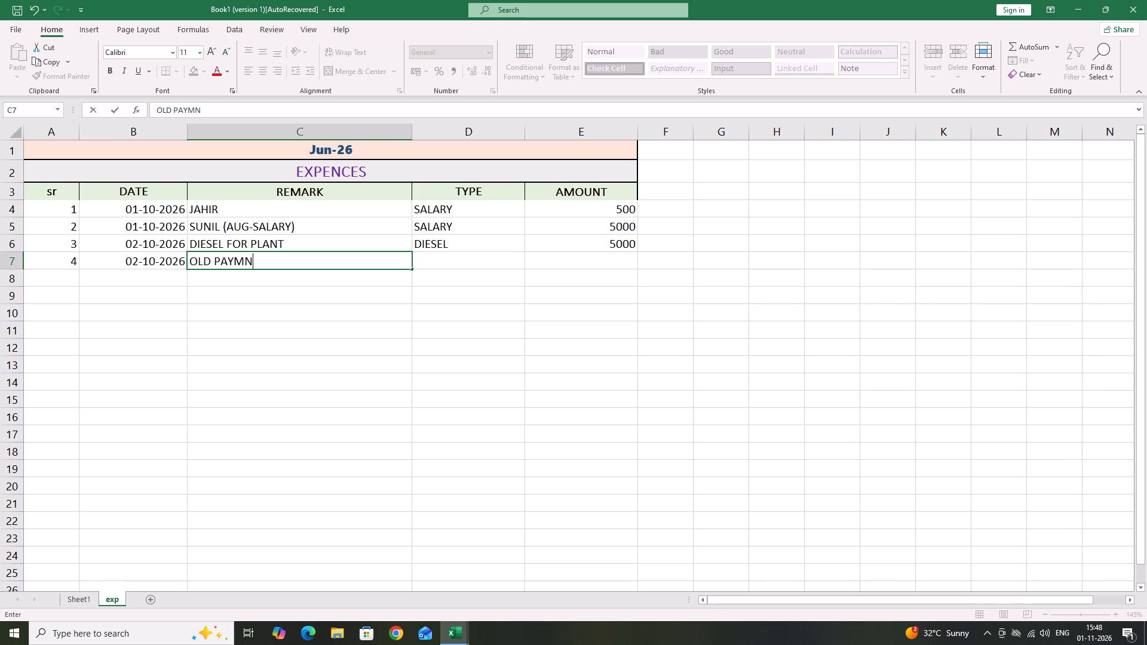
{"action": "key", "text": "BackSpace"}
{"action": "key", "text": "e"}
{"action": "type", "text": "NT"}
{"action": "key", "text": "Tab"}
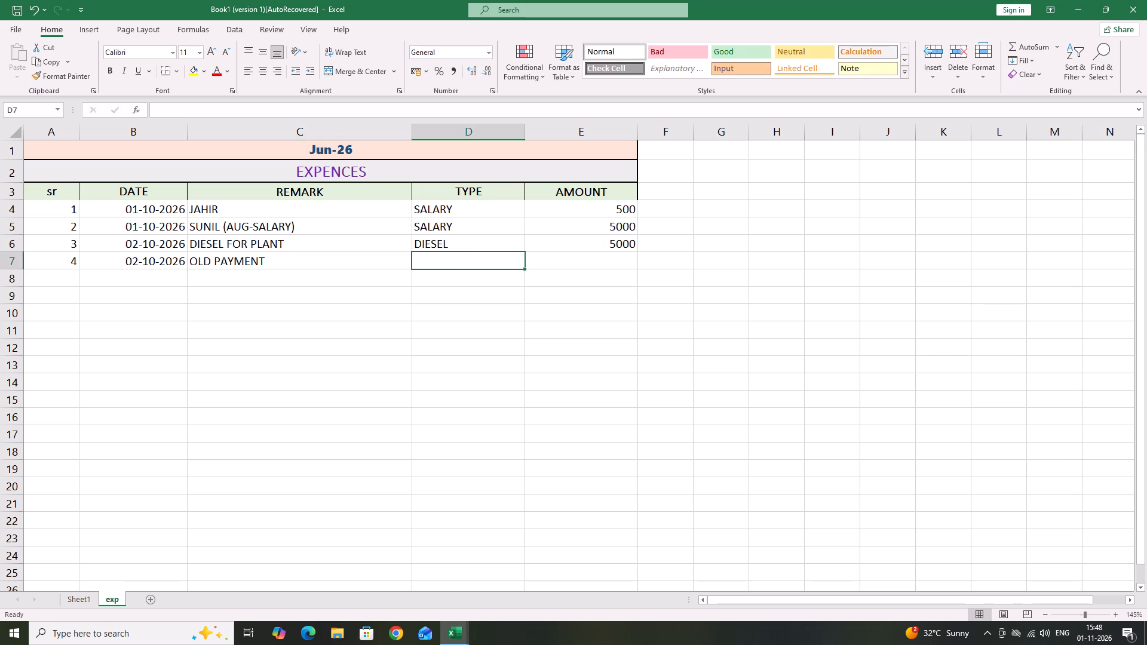
Complete the fourth expense row with type PLANT EXP and amount 3000.
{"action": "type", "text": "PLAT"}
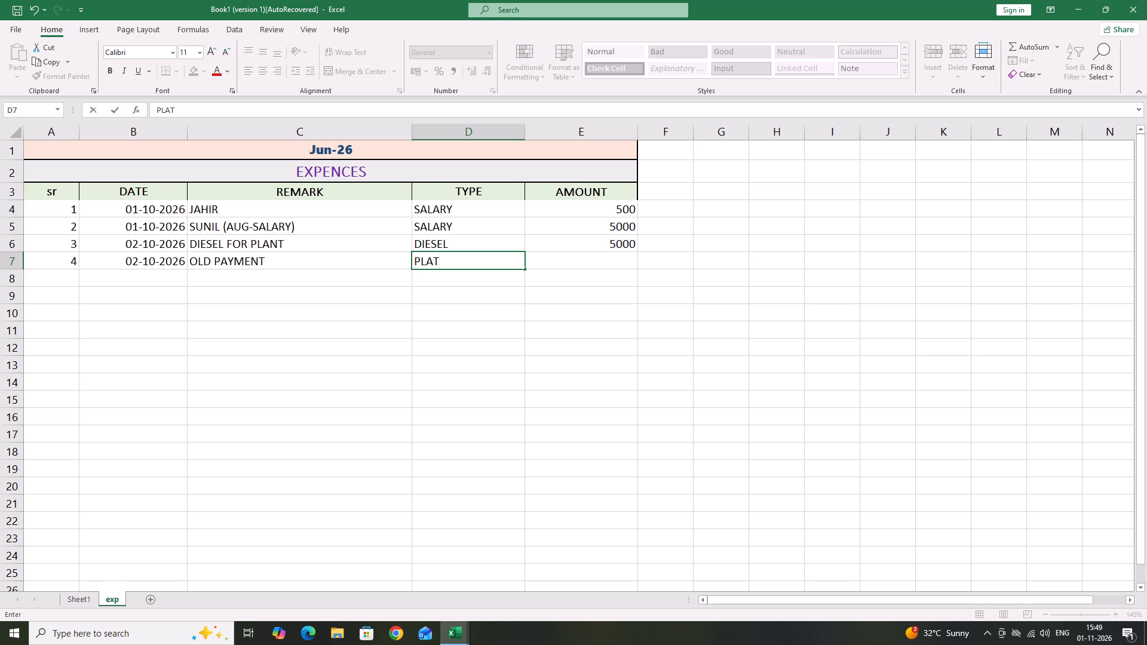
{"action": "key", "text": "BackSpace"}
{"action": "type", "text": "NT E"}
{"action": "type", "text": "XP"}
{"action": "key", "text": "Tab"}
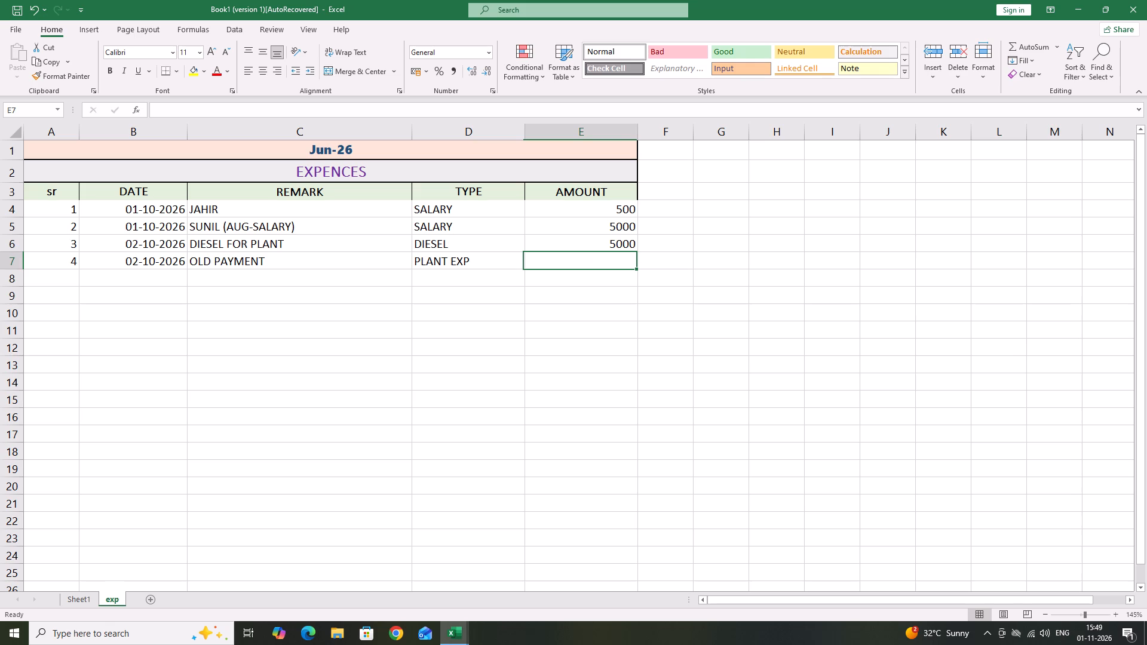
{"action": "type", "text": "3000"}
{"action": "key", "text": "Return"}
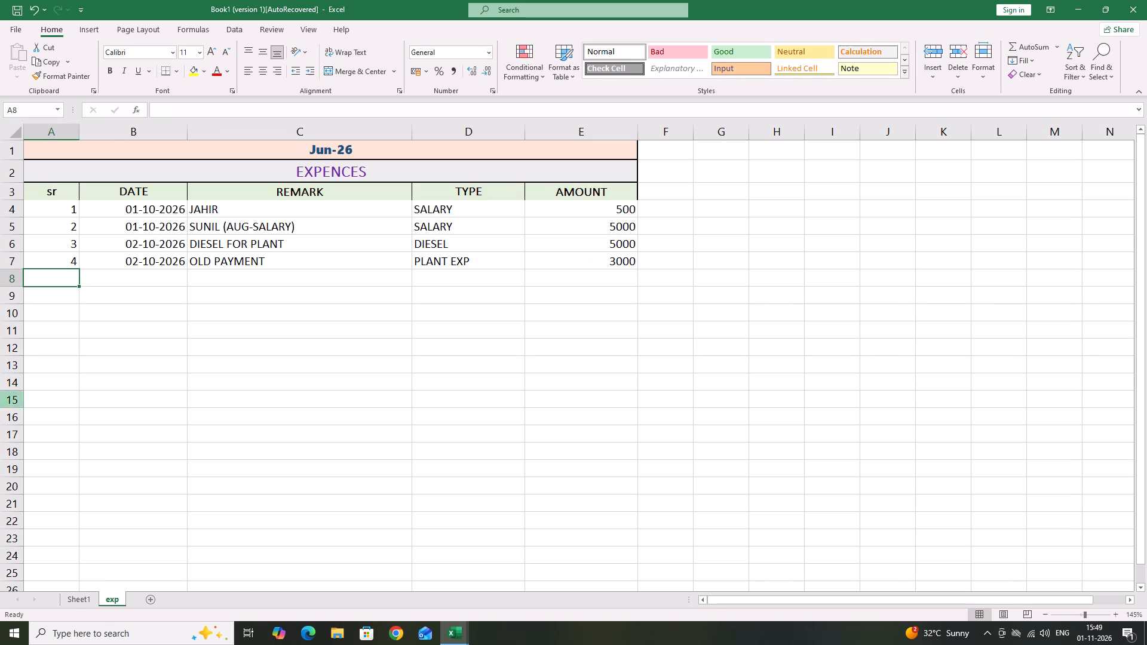
On Sheet1, change the date in the dispatch report heading to 02-10-2026.
{"action": "left_click", "coordinate": [70, 599]}
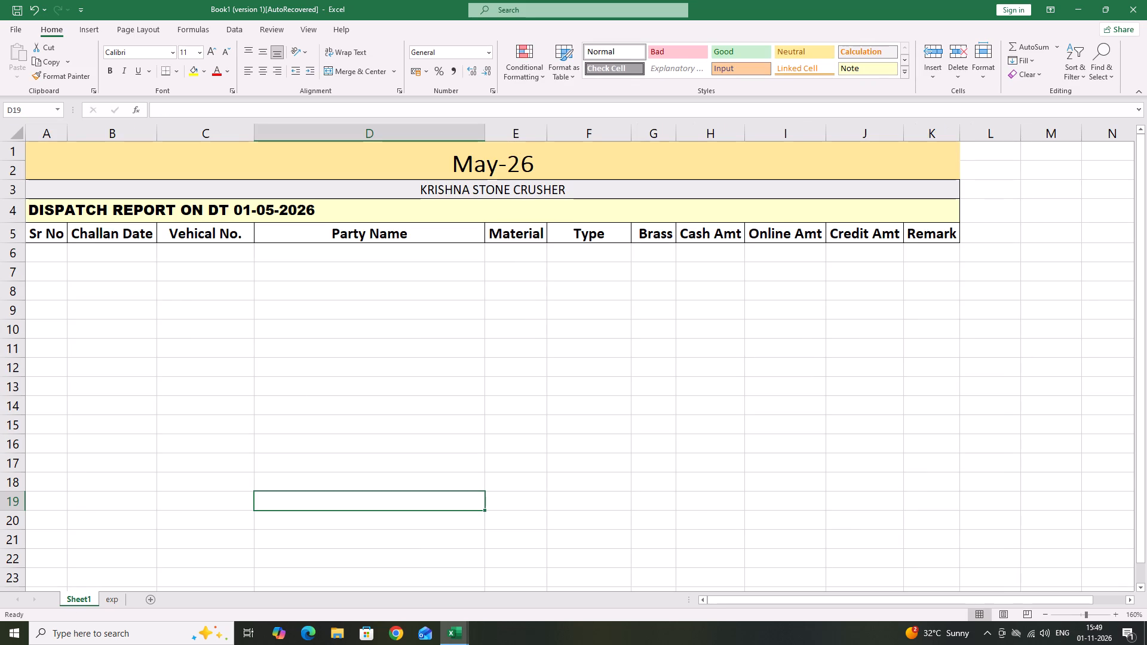
{"action": "left_click", "coordinate": [40, 253]}
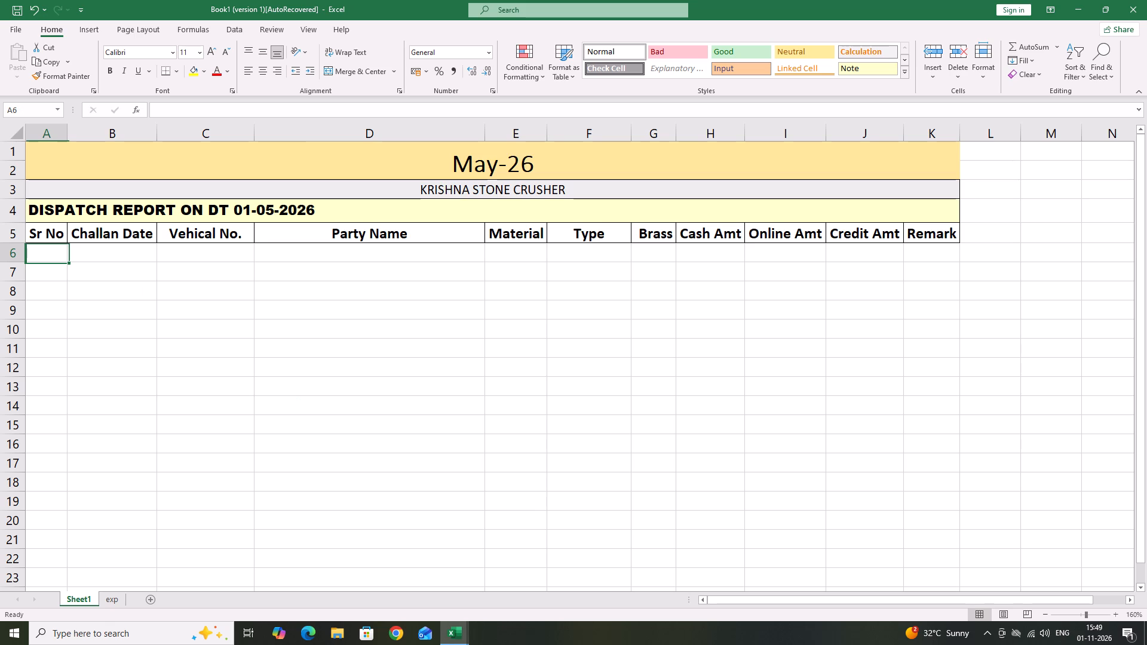
{"action": "key", "text": "F2"}
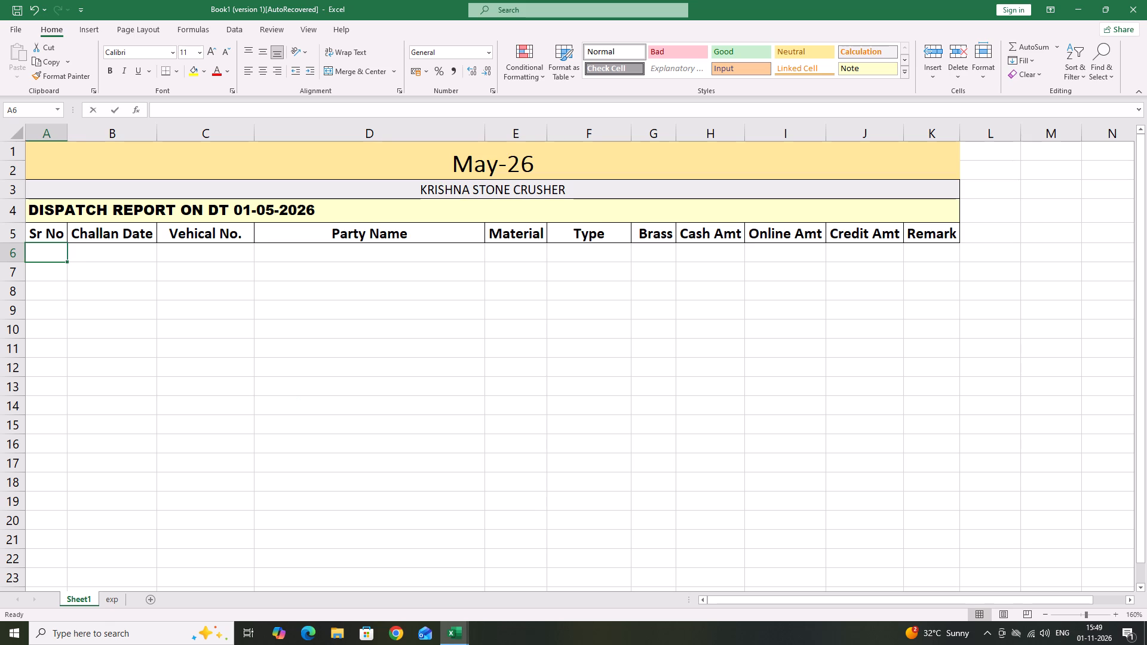
{"action": "double_click", "coordinate": [253, 209]}
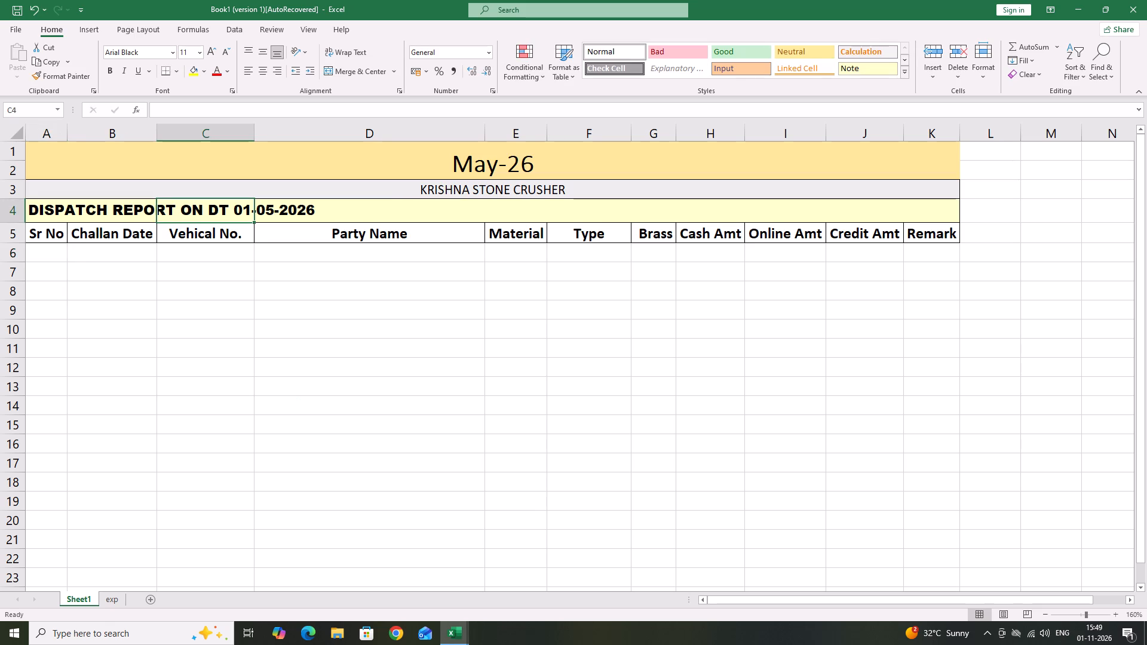
{"action": "left_click", "coordinate": [275, 214]}
{"action": "double_click", "coordinate": [50, 208]}
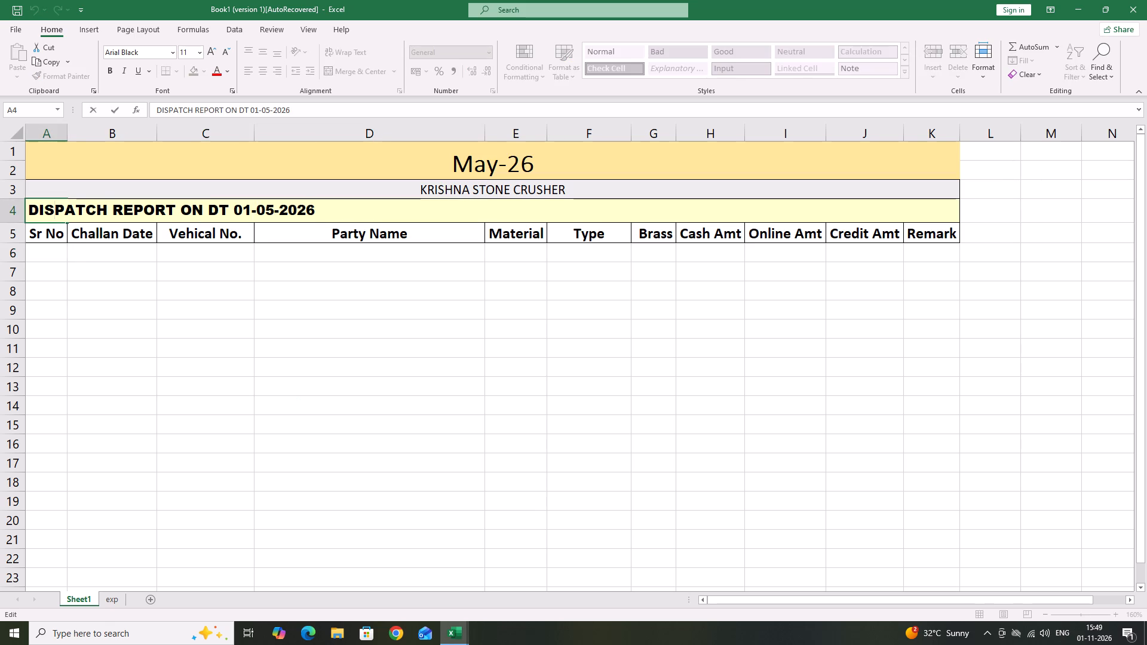
{"action": "left_click", "coordinate": [249, 212]}
{"action": "key", "text": "BackSpace"}
{"action": "key", "text": "BackSpace"}
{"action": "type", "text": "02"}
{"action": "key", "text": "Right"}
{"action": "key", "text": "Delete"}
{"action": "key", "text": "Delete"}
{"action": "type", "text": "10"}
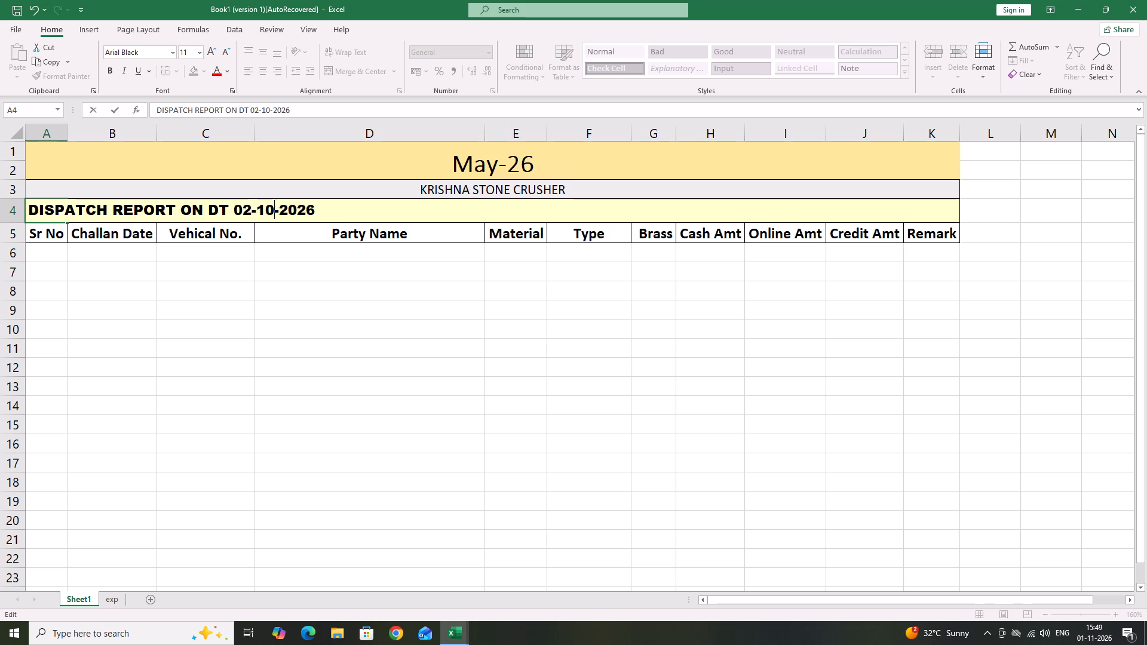
{"action": "left_click", "coordinate": [30, 262]}
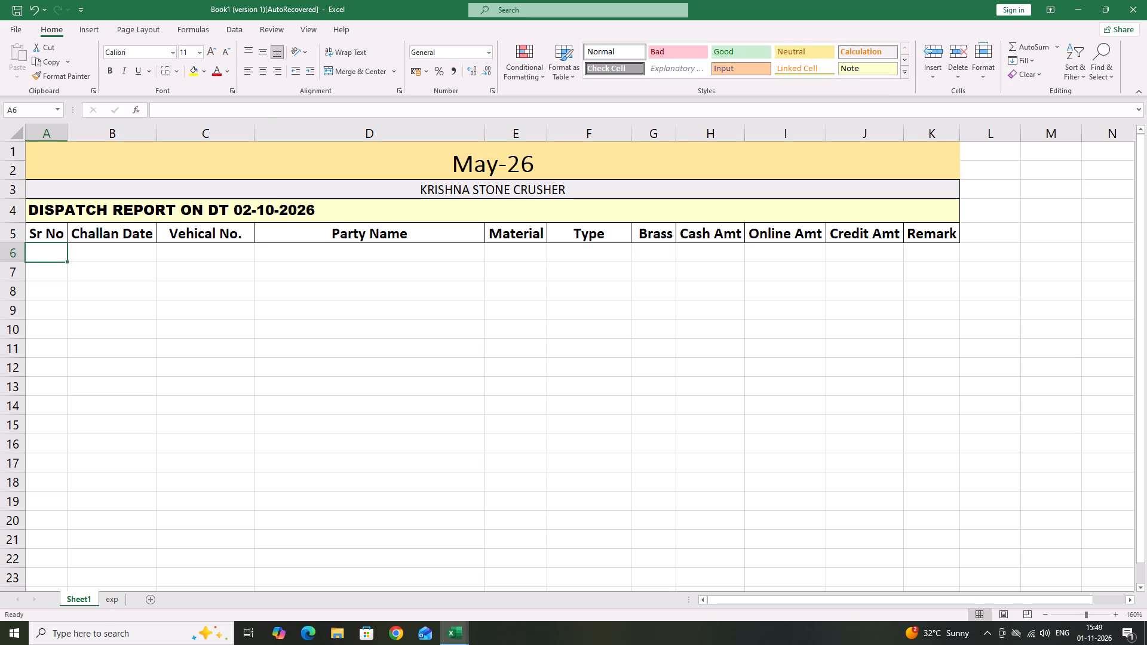
Start the first dispatch row with serial number 1, challan date 02/10/26 and vehicle TRACTOR.
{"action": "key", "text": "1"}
{"action": "key", "text": "Tab"}
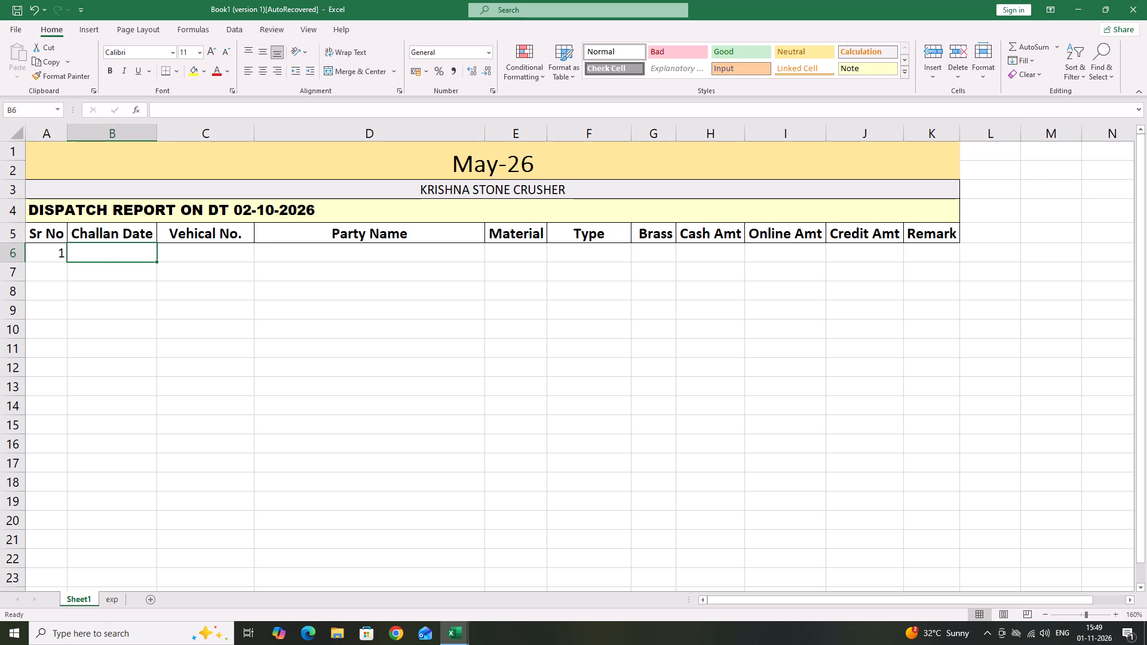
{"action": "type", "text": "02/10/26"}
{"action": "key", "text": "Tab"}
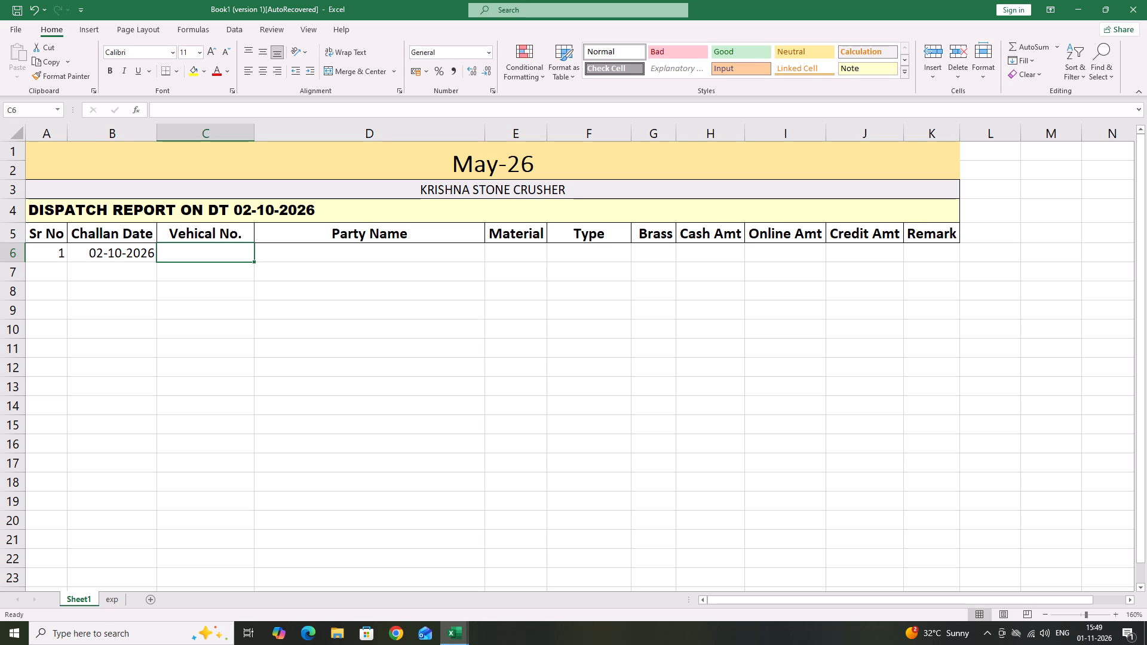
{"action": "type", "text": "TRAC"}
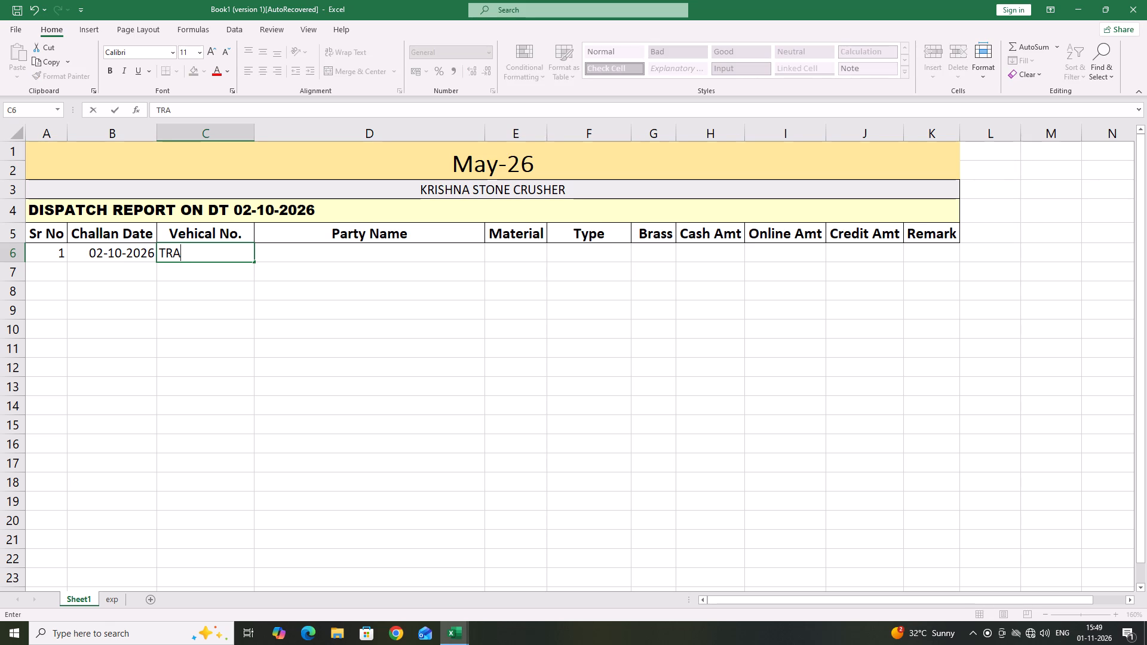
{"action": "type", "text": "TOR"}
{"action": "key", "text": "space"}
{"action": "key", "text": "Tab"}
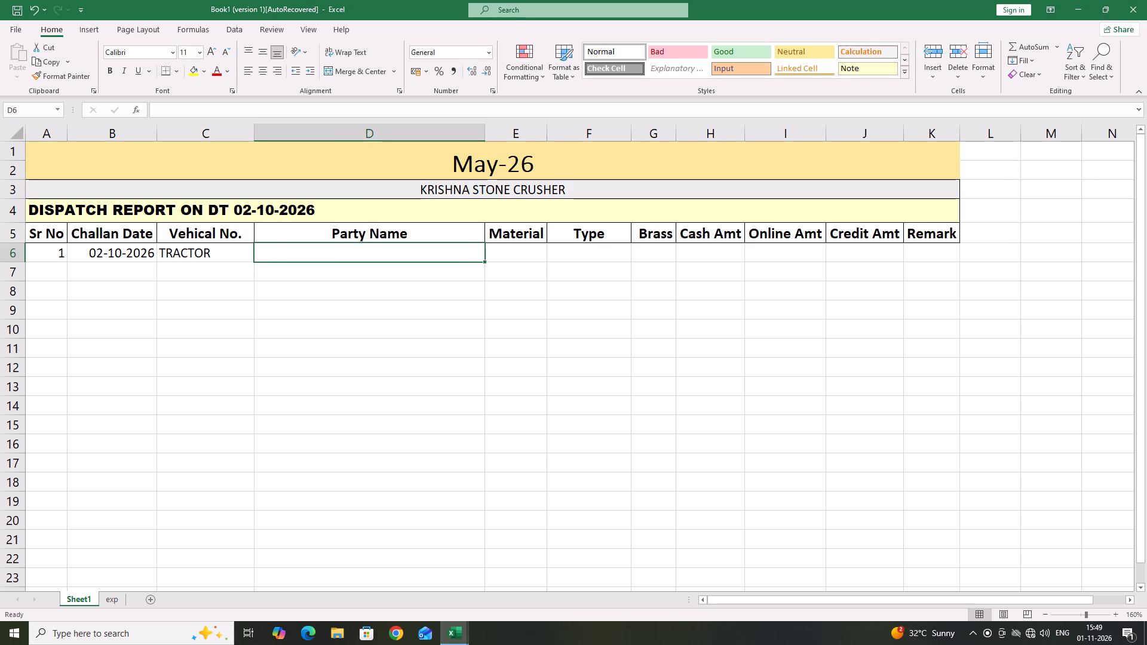
Complete the first dispatch row with the party name, material 6 MM, type ONLINE, brass 1.5 and online amount 1500.
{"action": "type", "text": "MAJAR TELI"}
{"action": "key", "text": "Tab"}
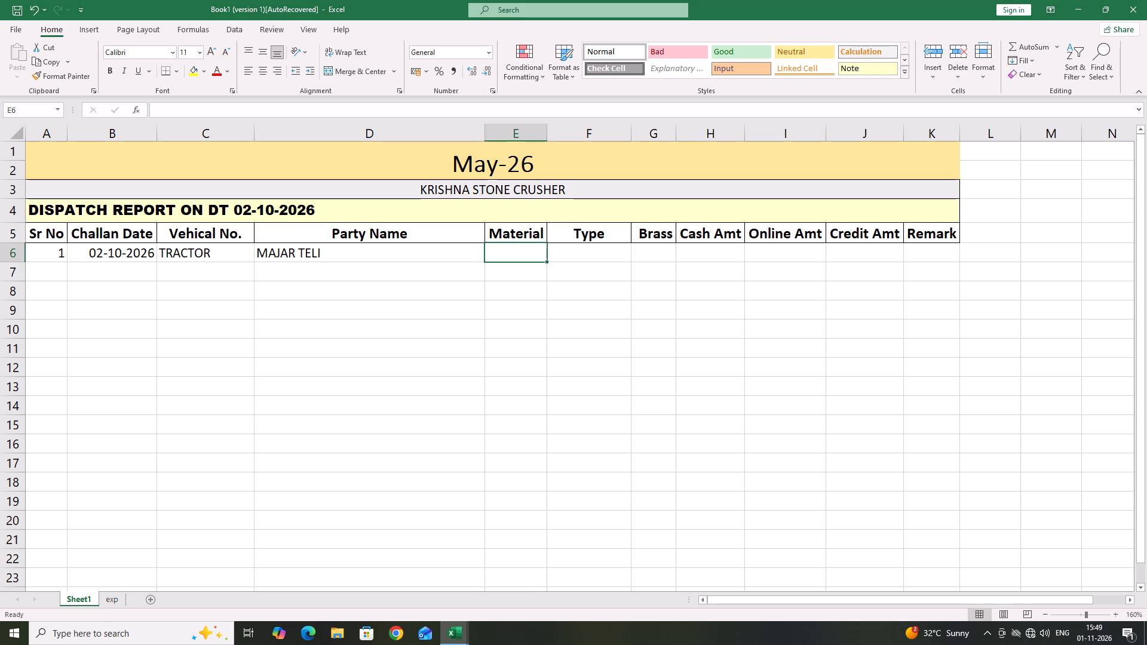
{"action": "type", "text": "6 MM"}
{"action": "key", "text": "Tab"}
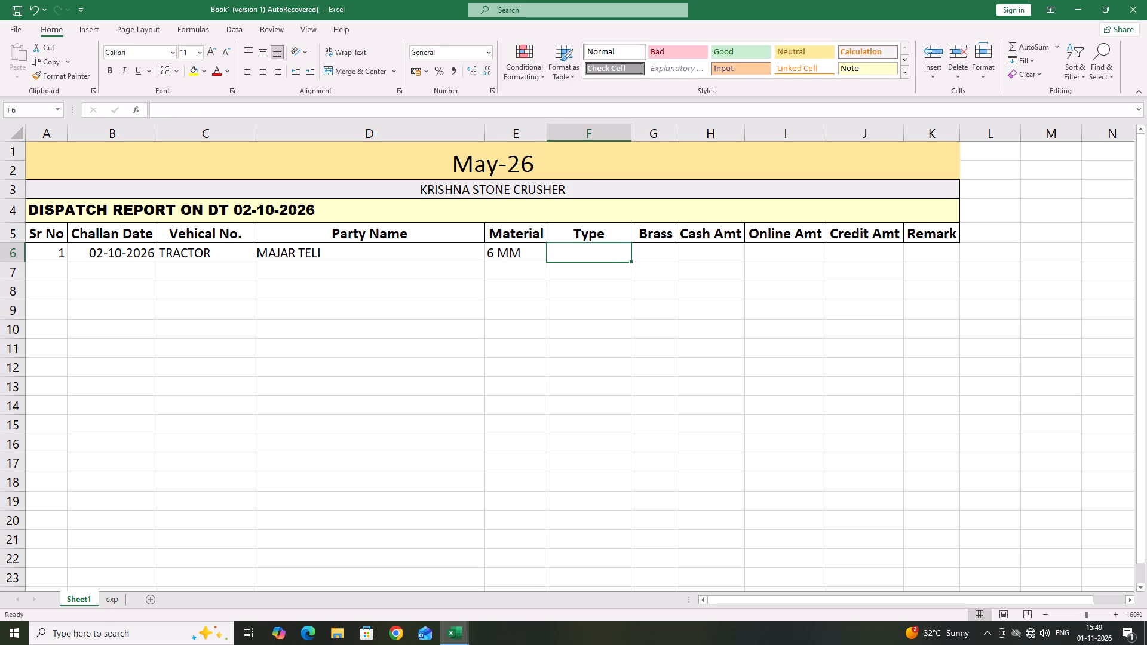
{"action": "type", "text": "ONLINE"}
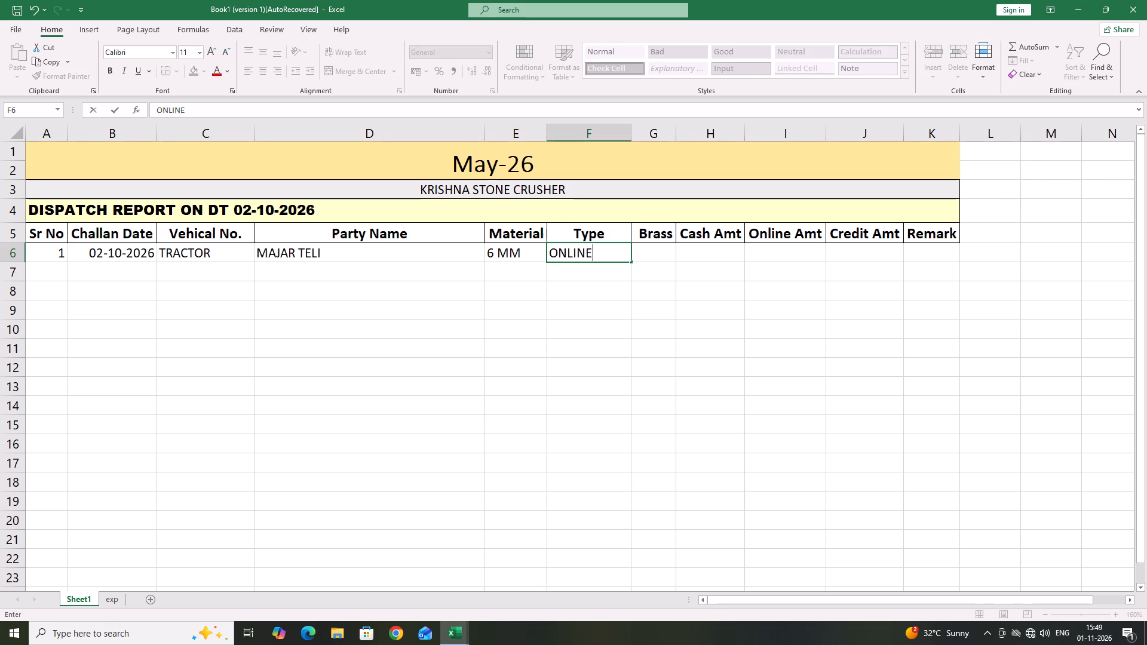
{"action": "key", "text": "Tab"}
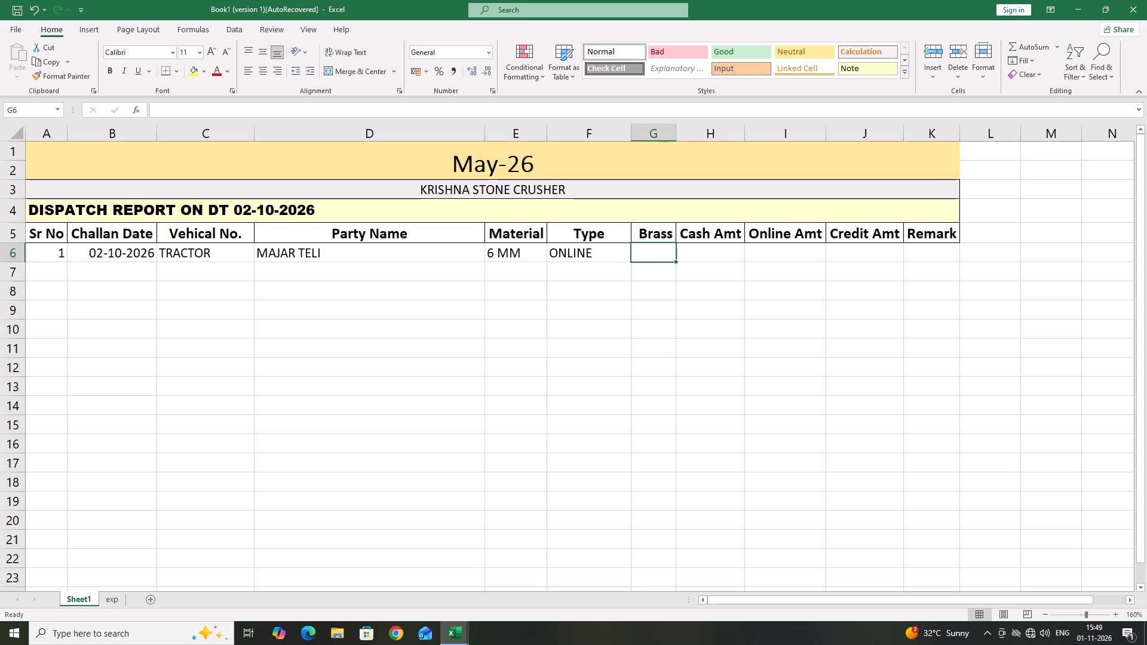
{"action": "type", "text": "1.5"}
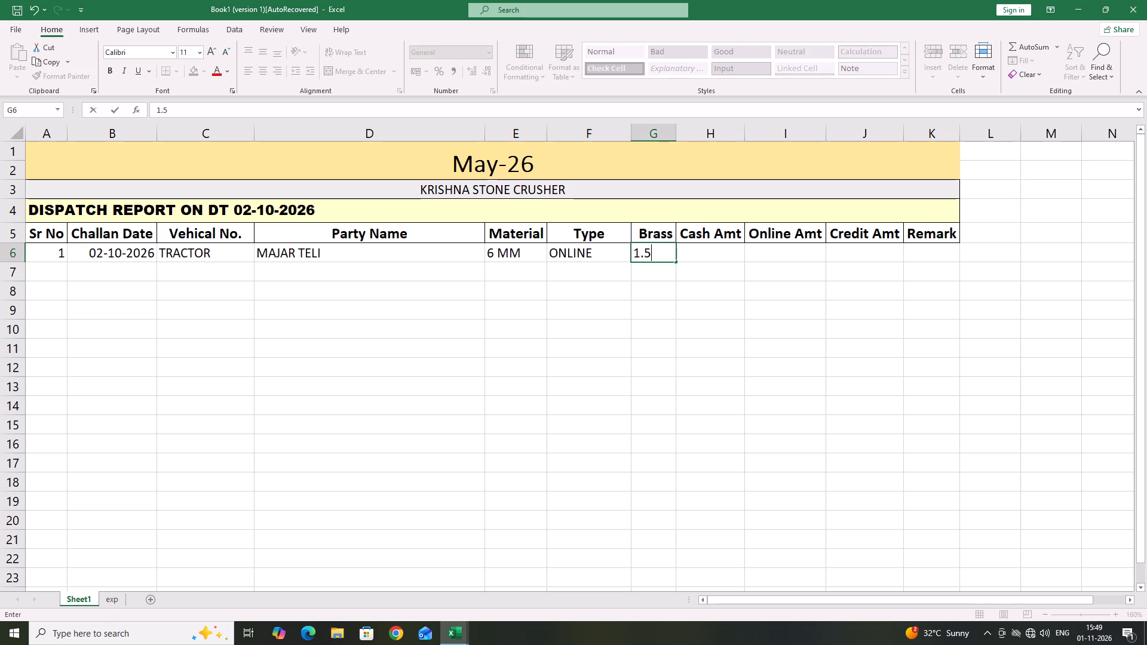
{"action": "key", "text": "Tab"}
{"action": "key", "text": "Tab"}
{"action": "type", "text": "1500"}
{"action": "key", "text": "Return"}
Start the second dispatch row by copying the serial number from the row above.
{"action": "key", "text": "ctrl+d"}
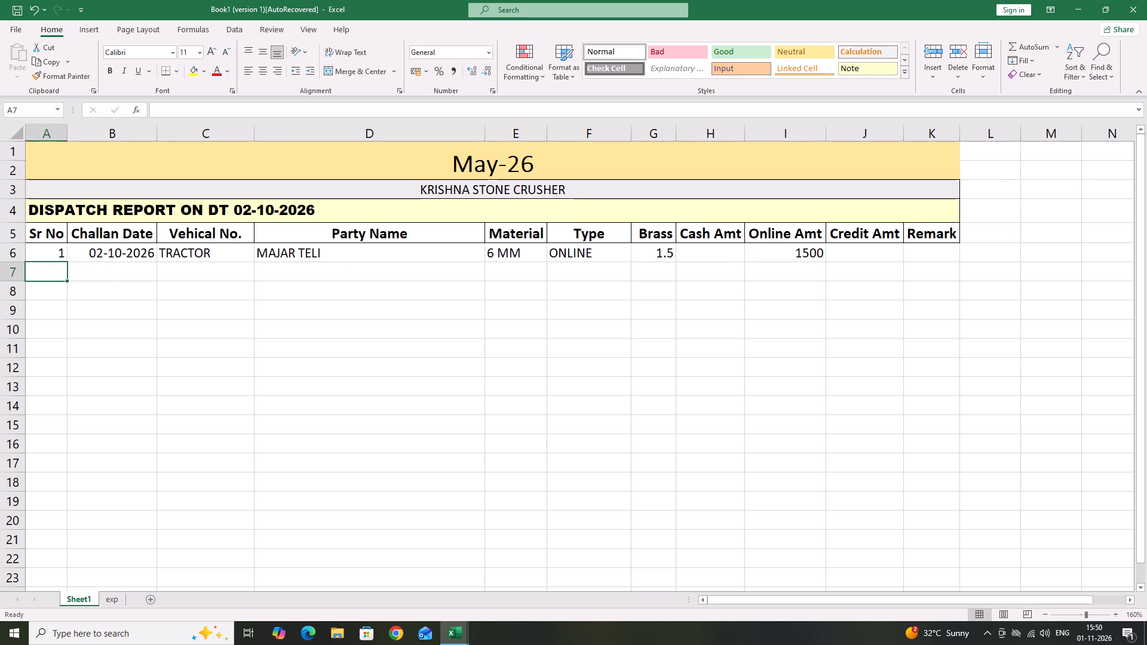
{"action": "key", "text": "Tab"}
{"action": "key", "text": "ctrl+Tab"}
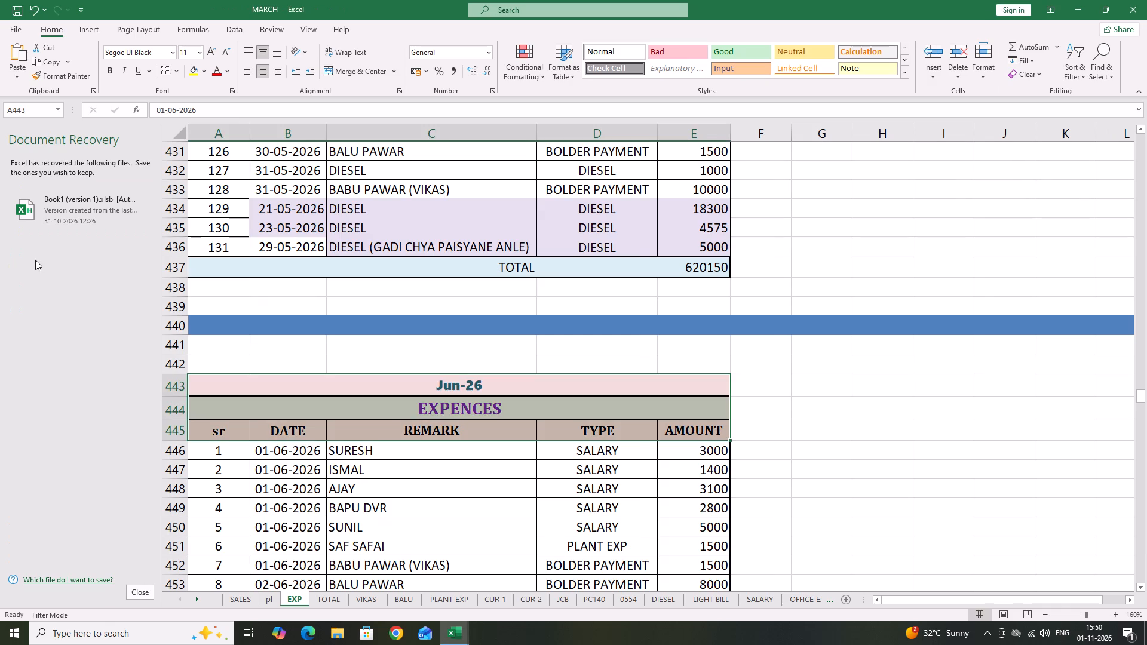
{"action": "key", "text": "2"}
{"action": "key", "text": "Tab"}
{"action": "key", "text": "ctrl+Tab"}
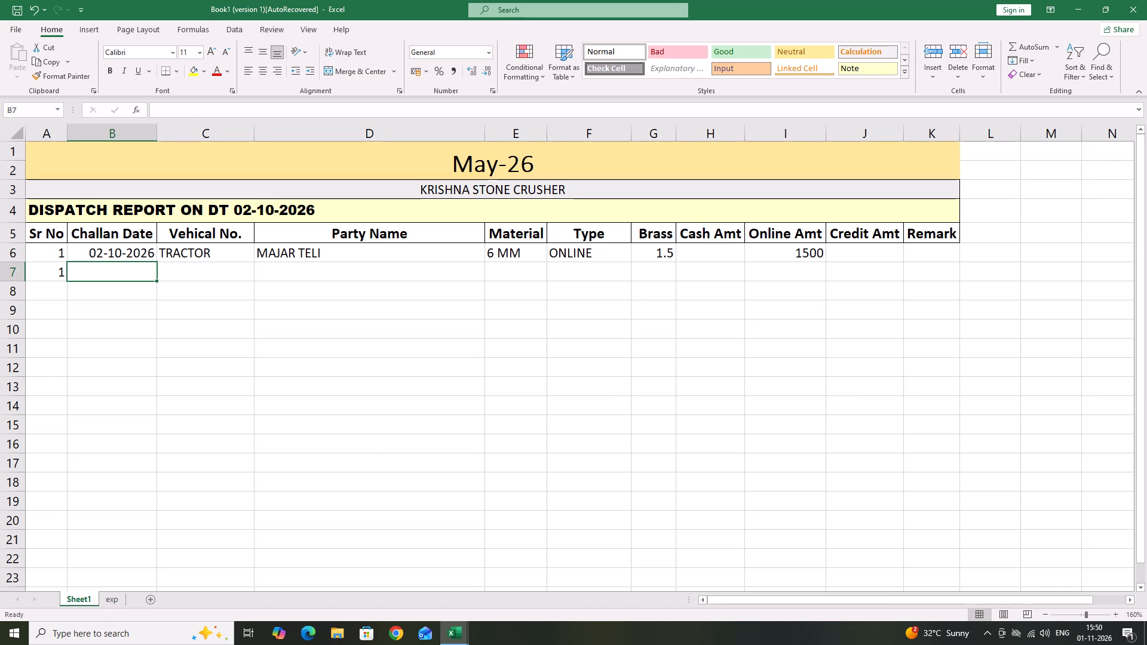
Copy the challan date, vehicle and party name from the row above into the second dispatch row.
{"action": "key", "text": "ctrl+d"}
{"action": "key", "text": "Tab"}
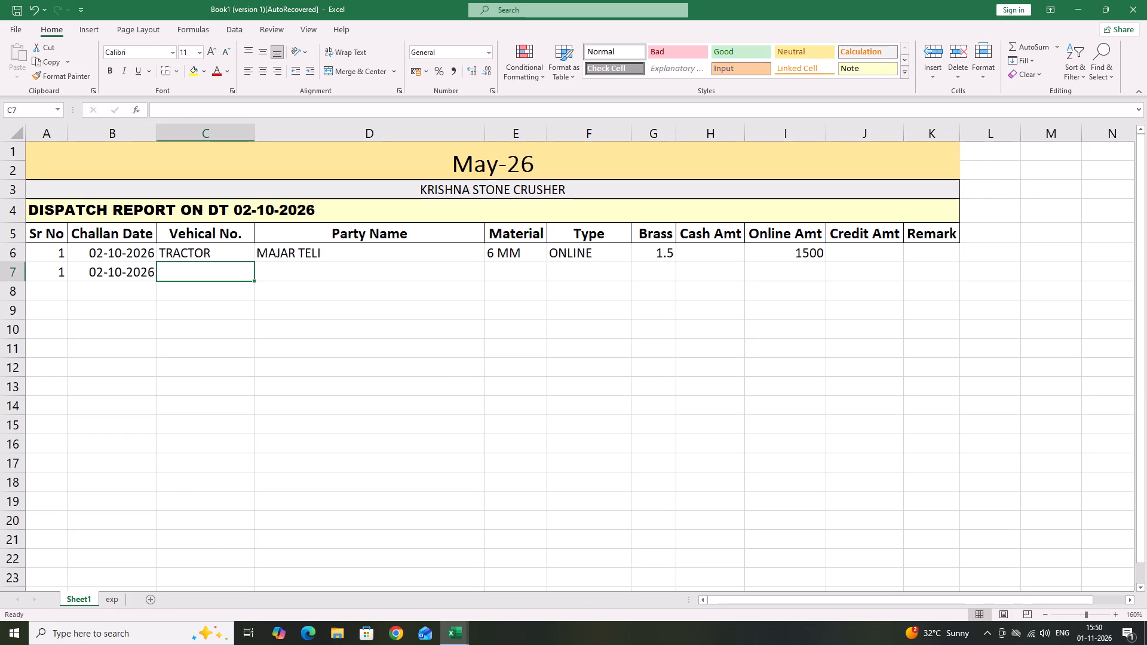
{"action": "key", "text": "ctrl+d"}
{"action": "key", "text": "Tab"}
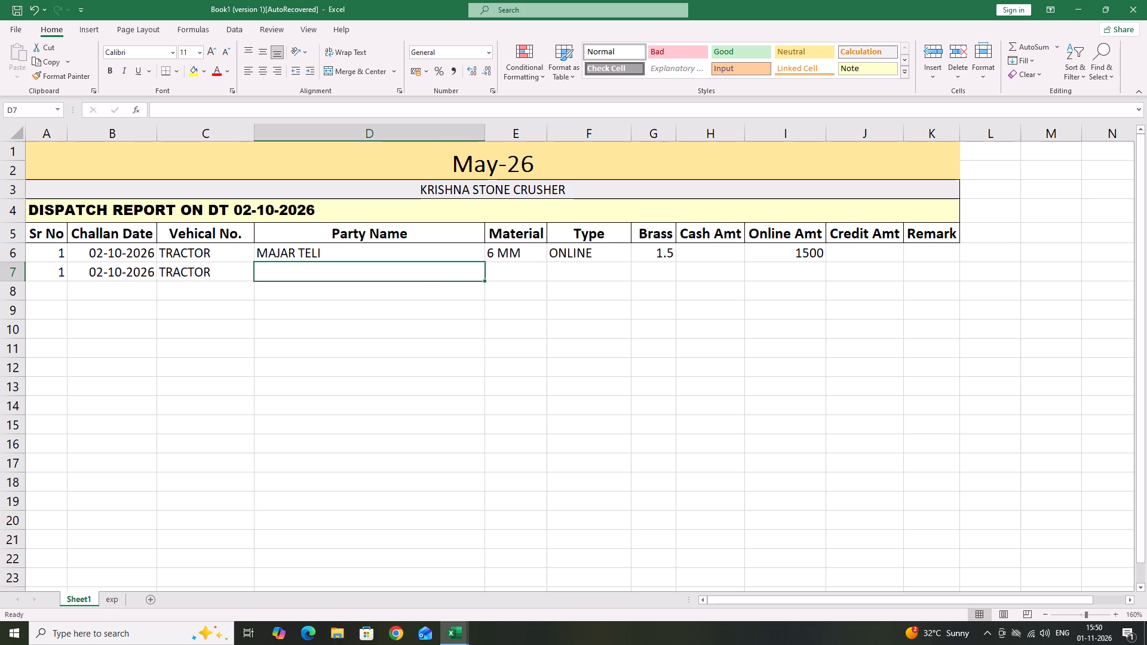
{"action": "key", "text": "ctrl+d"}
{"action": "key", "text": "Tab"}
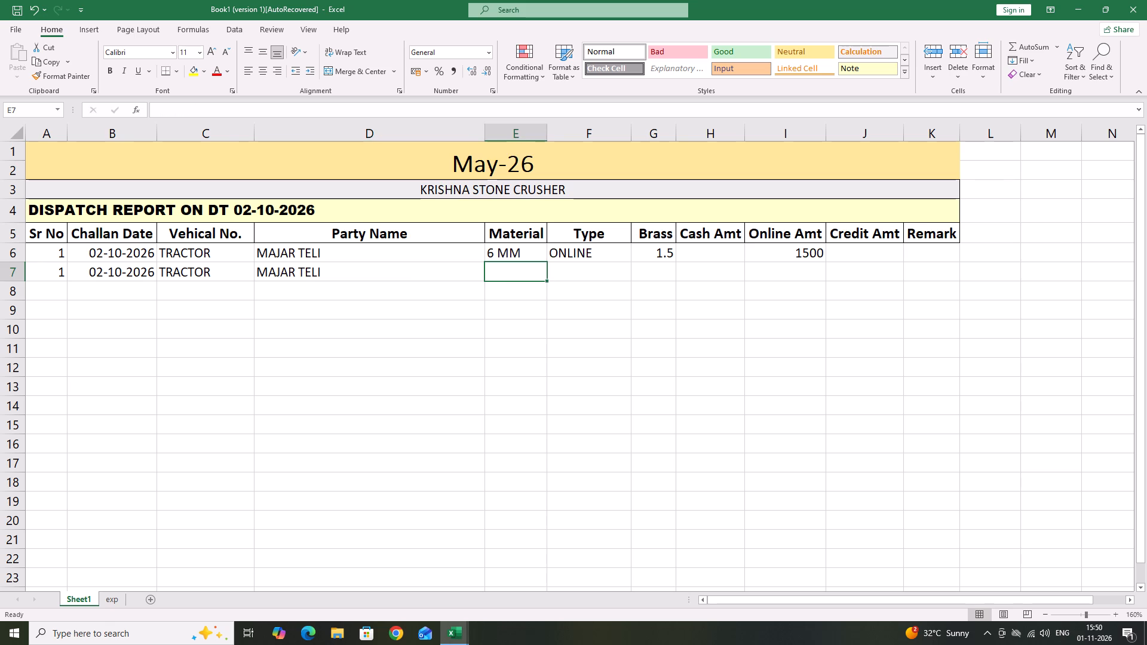
Complete the second dispatch row with material 20 MM, type ONLINE, brass 1 and online amount 2500.
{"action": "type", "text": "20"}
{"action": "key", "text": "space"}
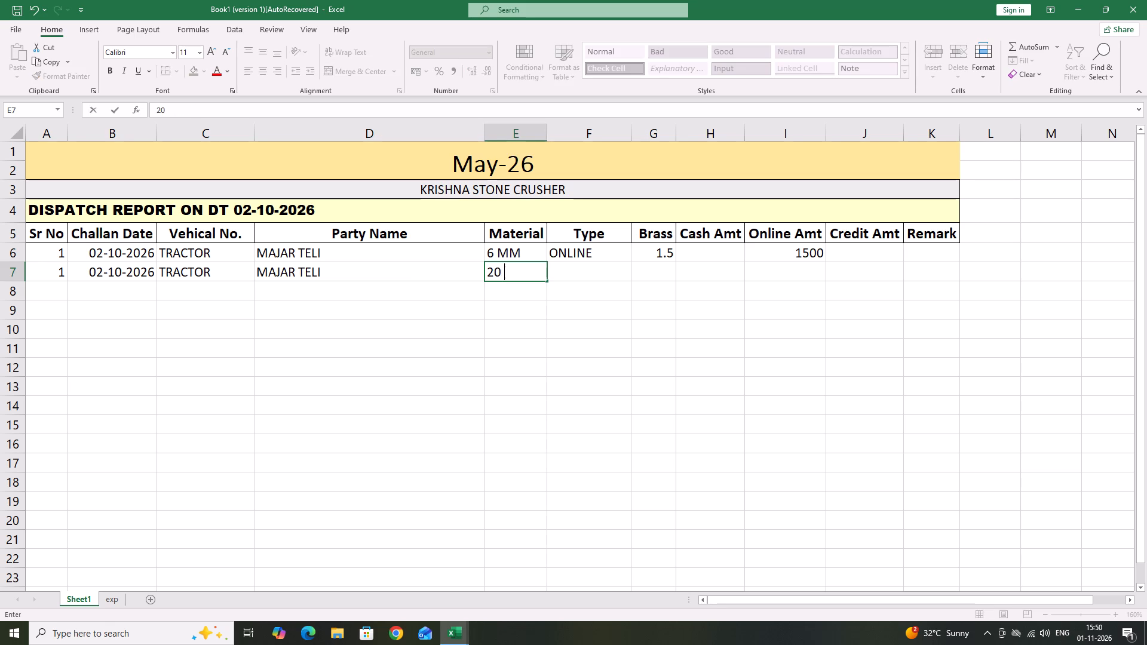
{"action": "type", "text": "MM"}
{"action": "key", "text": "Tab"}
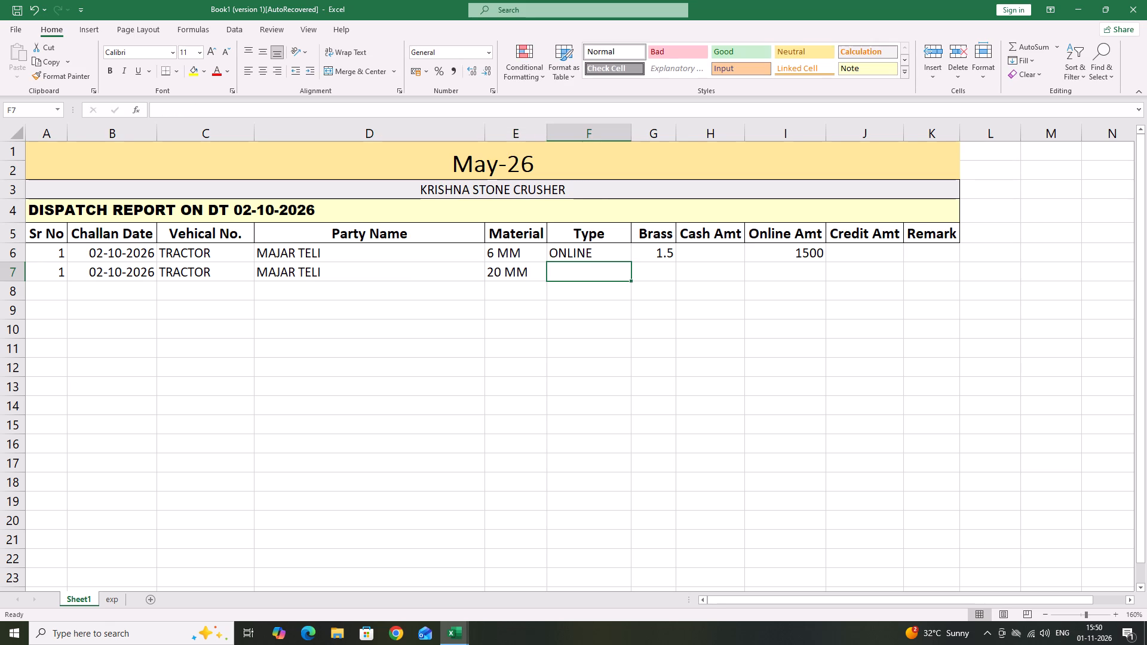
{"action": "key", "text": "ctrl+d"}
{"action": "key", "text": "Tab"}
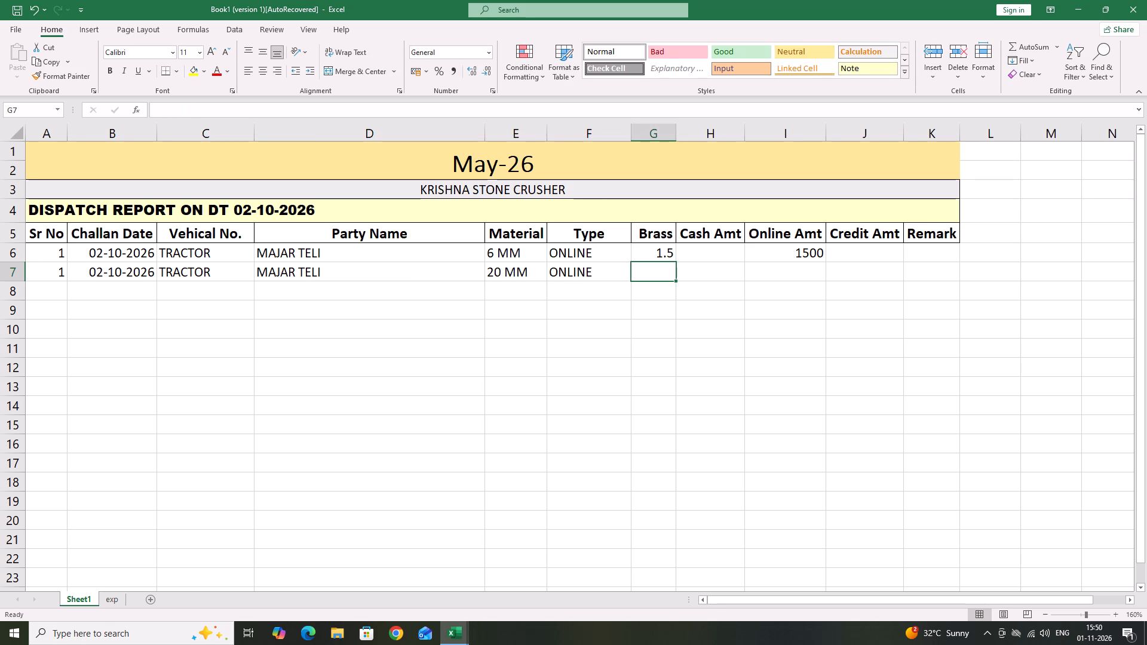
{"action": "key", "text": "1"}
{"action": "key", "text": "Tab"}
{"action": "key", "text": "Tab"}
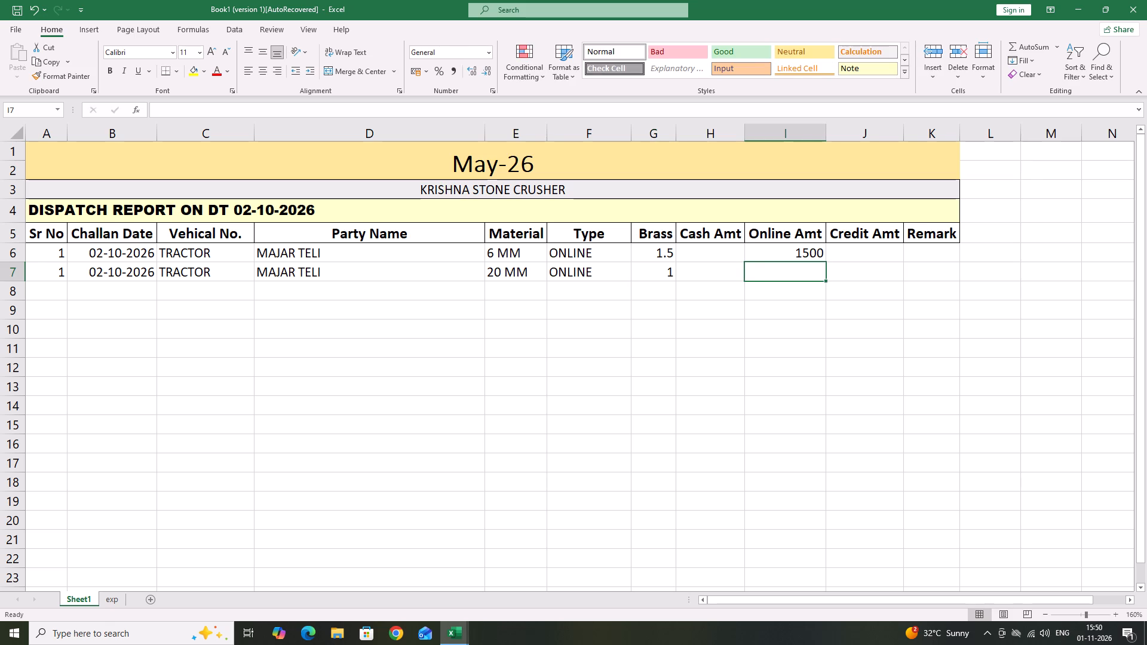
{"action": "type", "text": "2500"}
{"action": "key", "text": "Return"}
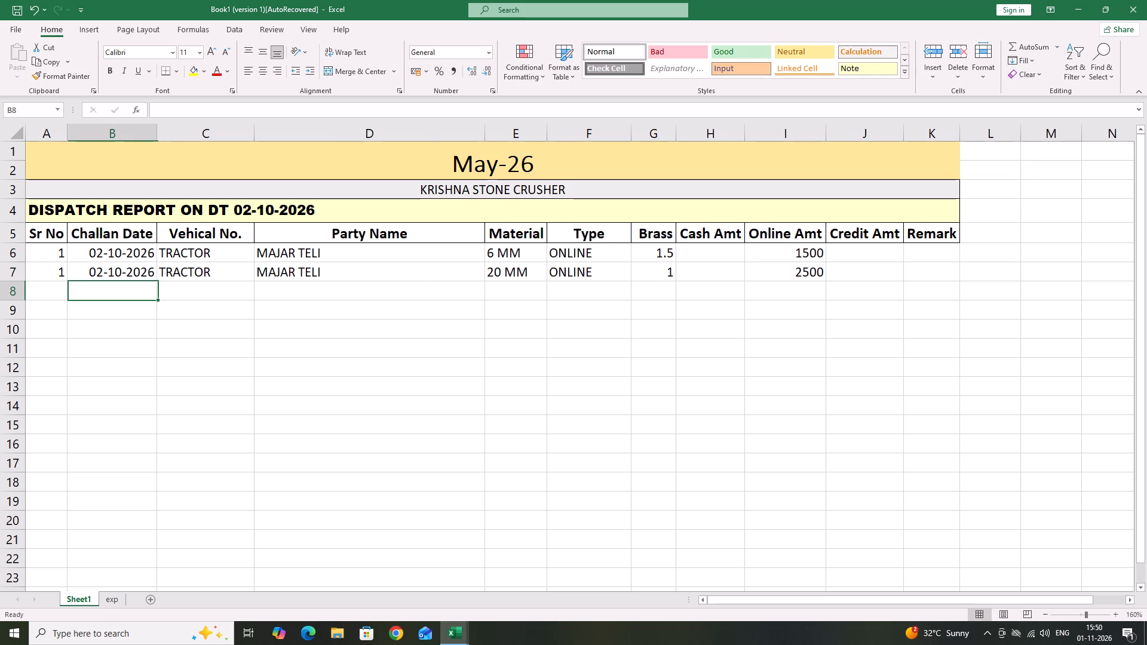
Sum the two online amounts in the cell directly below them.
{"action": "left_click", "coordinate": [773, 287]}
{"action": "left_click", "coordinate": [1032, 52]}
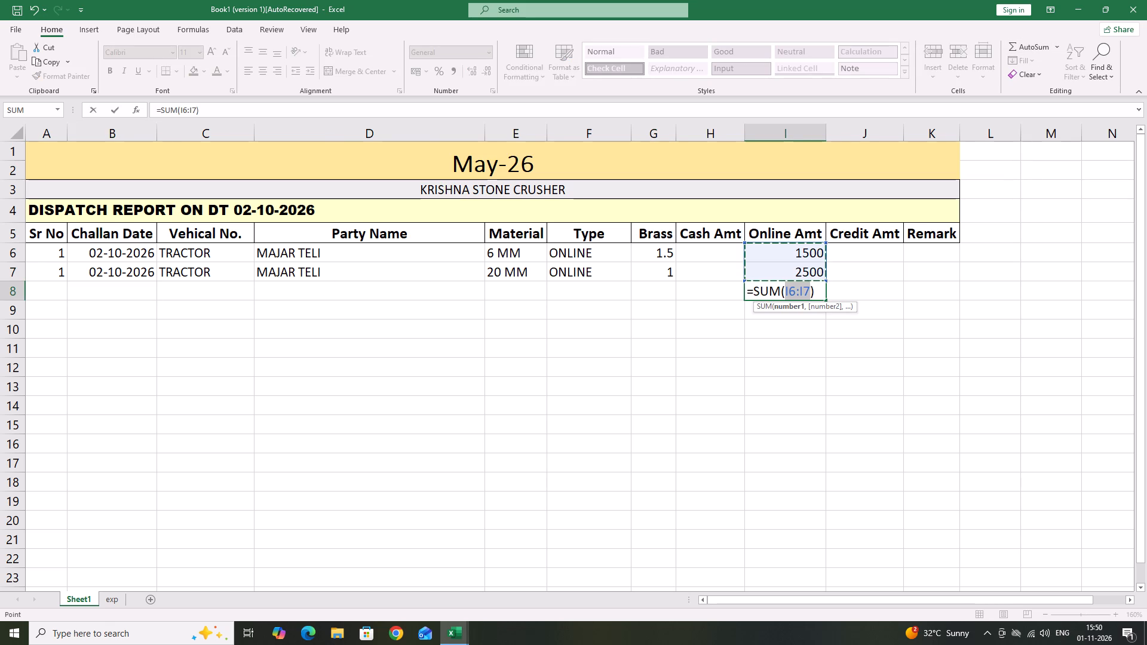
{"action": "key", "text": "Return"}
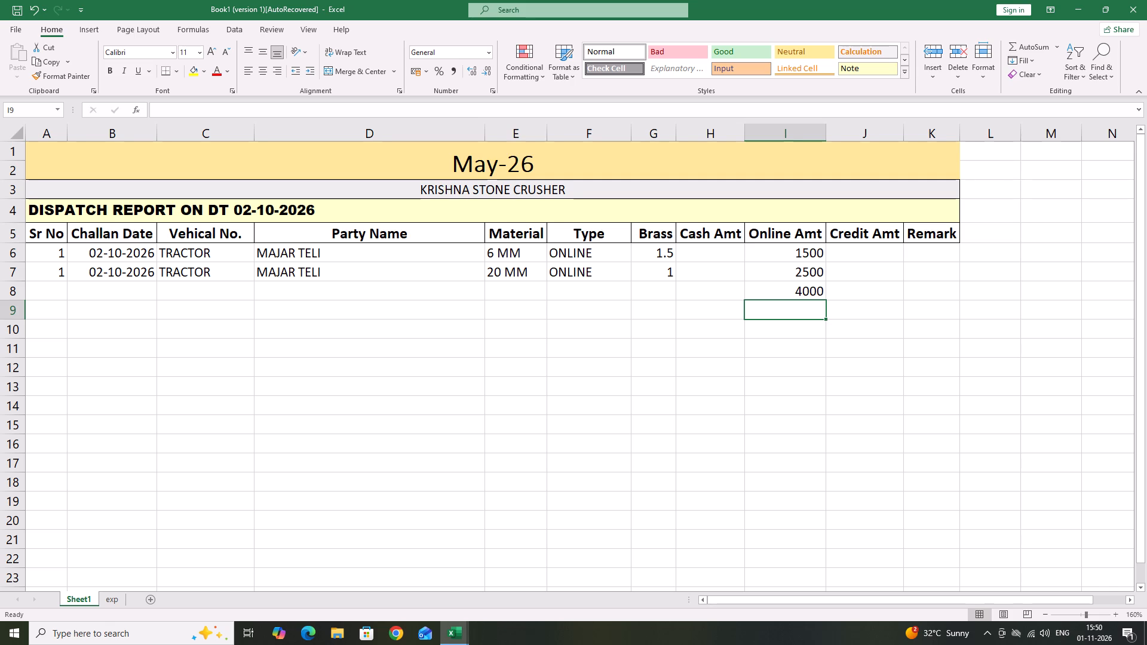
Change the month heading at the top of Sheet1 to OCT-26.
{"action": "left_click", "coordinate": [421, 171]}
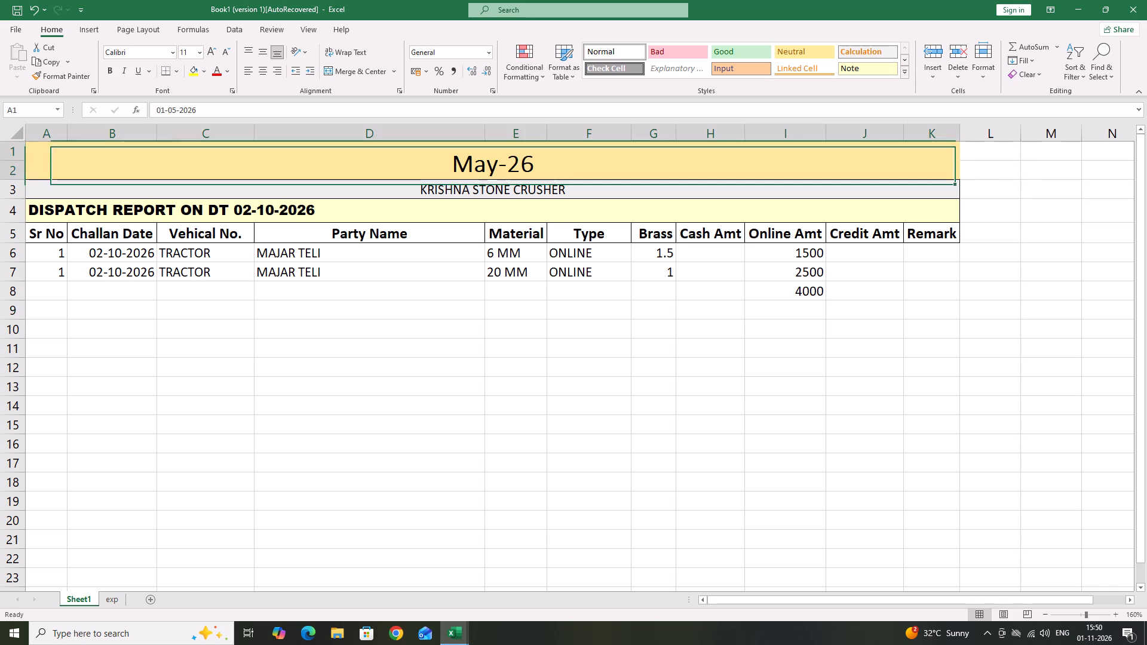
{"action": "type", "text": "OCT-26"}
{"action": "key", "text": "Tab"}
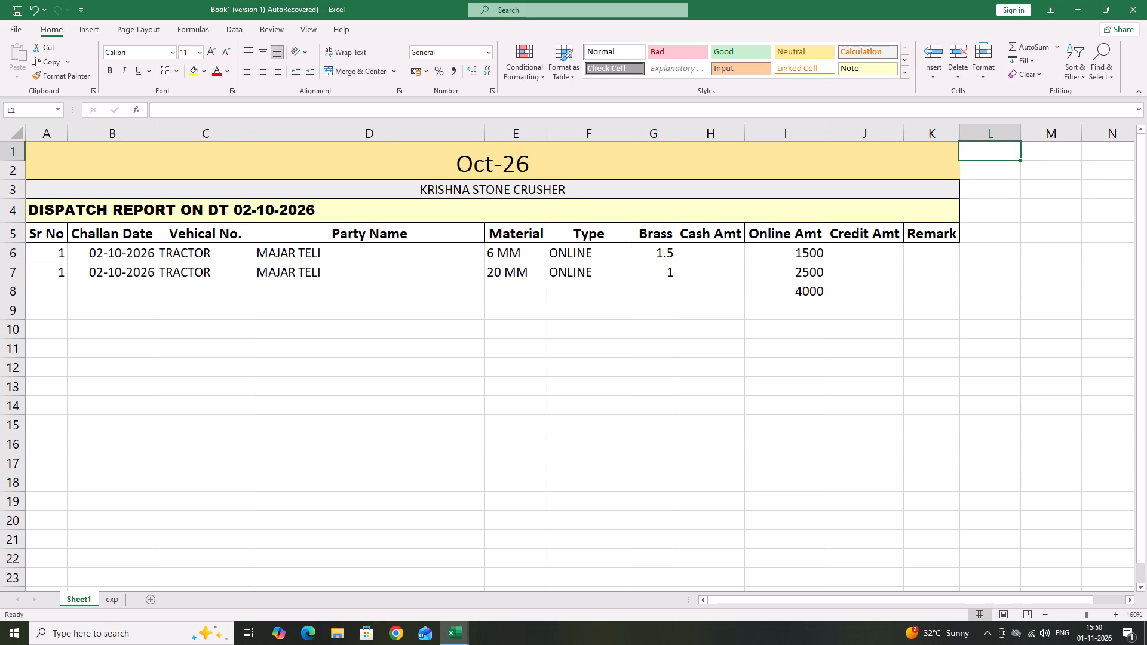
Copy the dispatch report heading and column header rows and paste them starting at row 9.
{"action": "left_click_drag", "start_coordinate": [32, 209], "coordinate": [32, 214]}
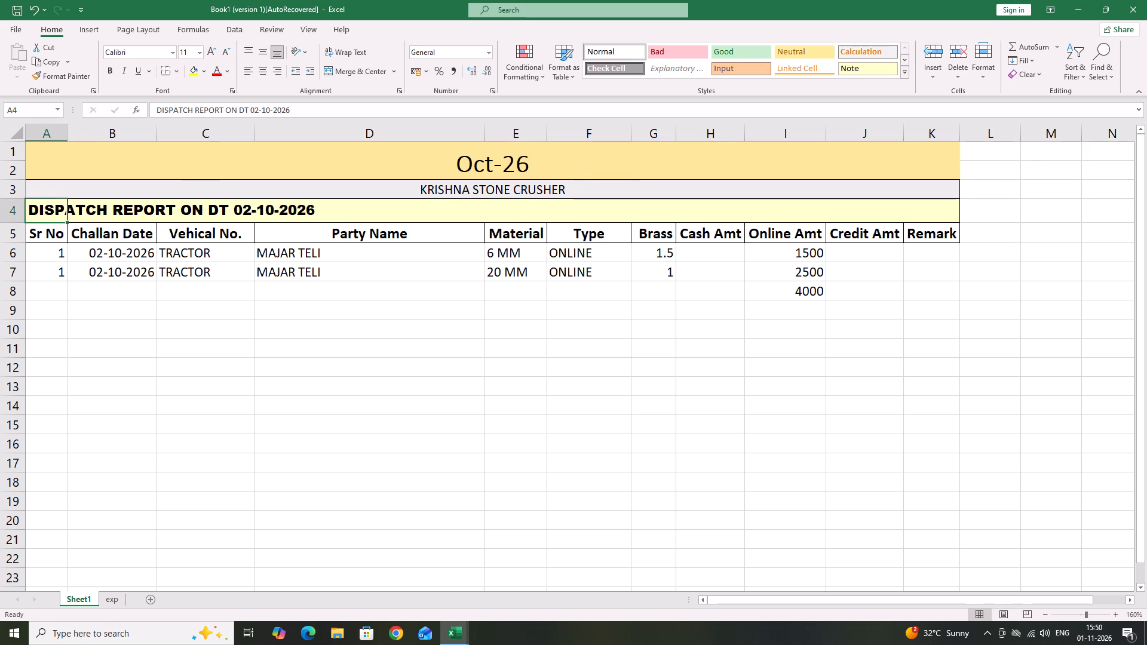
{"action": "left_click_drag", "start_coordinate": [16, 210], "coordinate": [14, 229]}
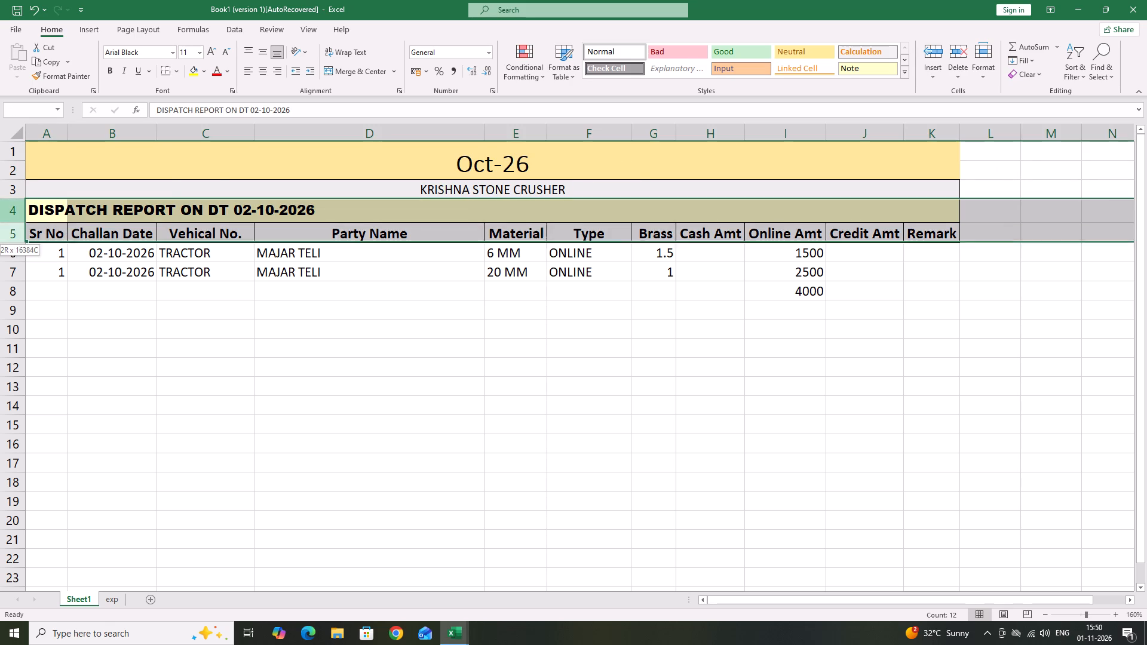
{"action": "left_click_drag", "start_coordinate": [14, 229], "coordinate": [14, 229]}
{"action": "right_click", "coordinate": [14, 229]}
{"action": "left_click", "coordinate": [32, 257]}
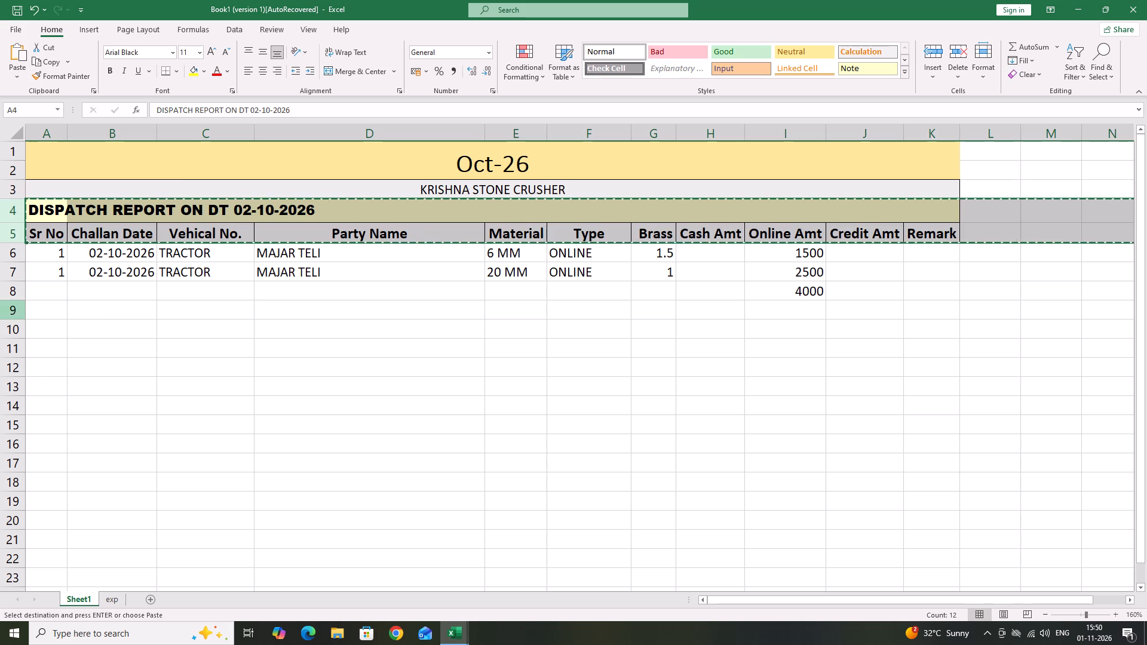
{"action": "left_click", "coordinate": [24, 314]}
{"action": "key", "text": "ctrl+v"}
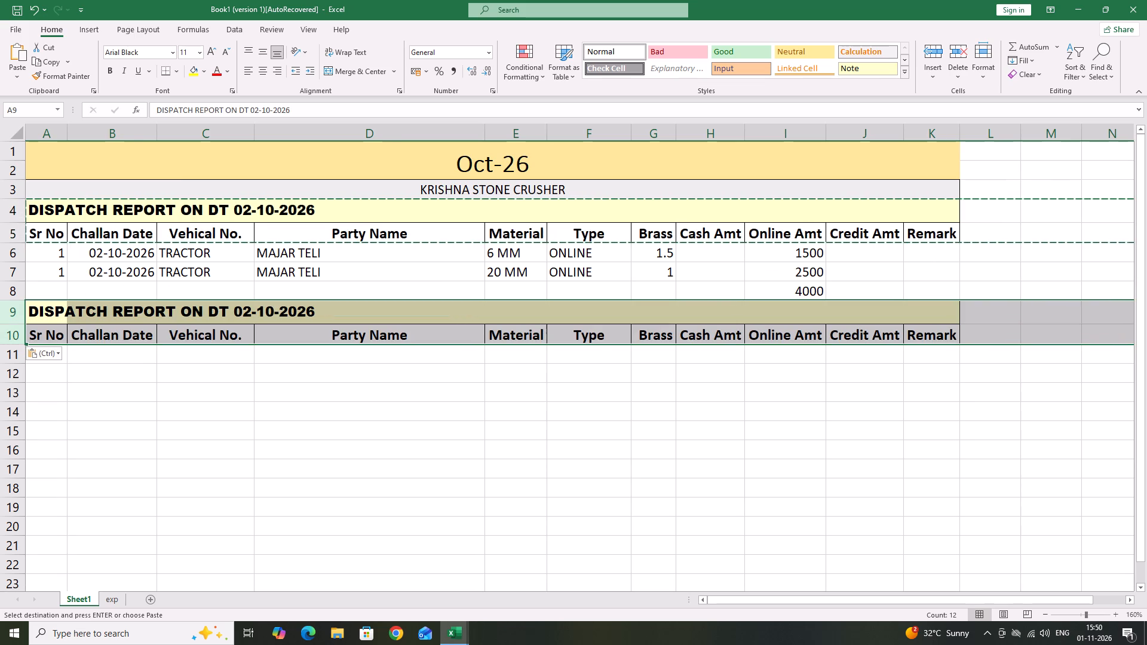
Change the date in the copied dispatch report heading to 03/10-2026.
{"action": "key", "text": "F2"}
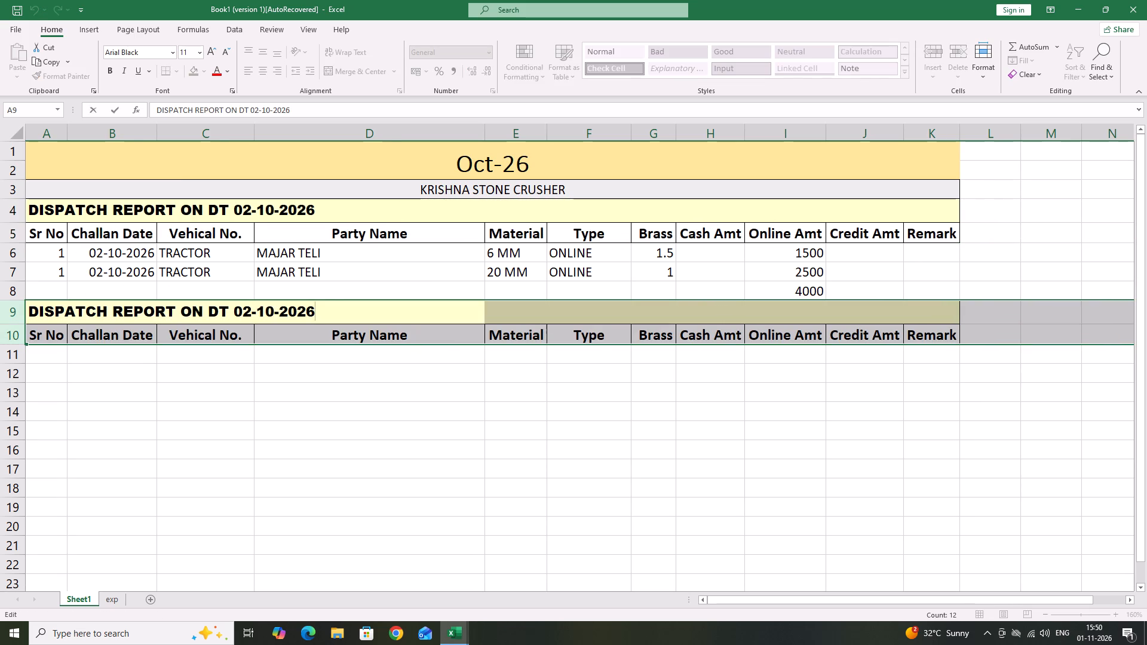
{"action": "left_click", "coordinate": [254, 313]}
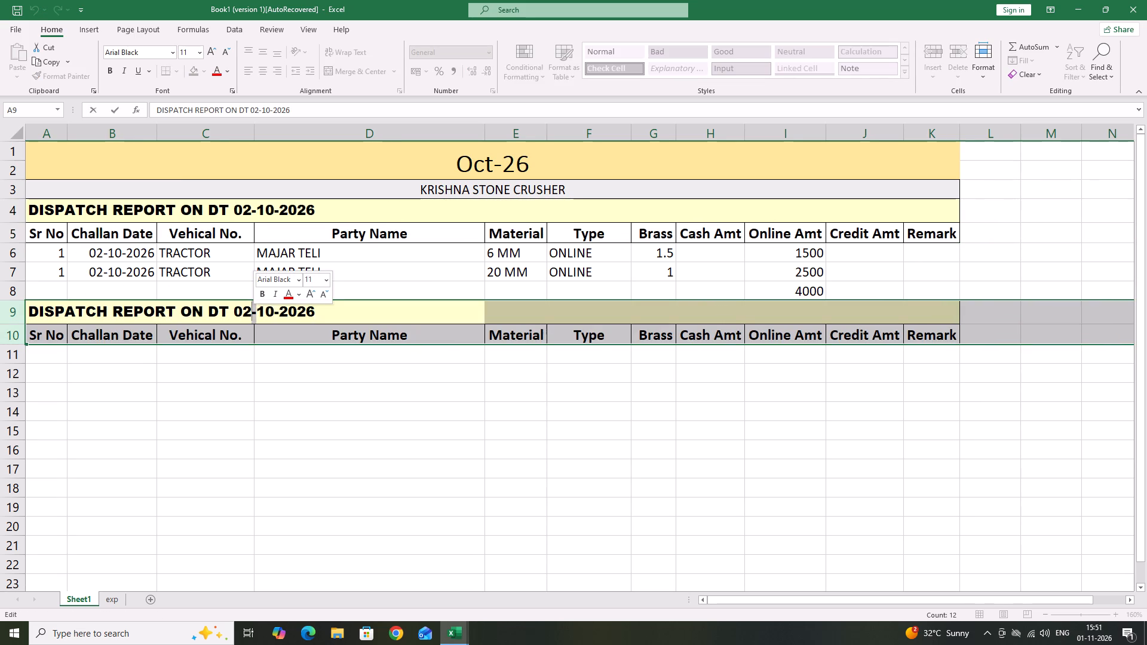
{"action": "key", "text": "Delete"}
{"action": "key", "text": "BackSpace"}
{"action": "key", "text": "BackSpace"}
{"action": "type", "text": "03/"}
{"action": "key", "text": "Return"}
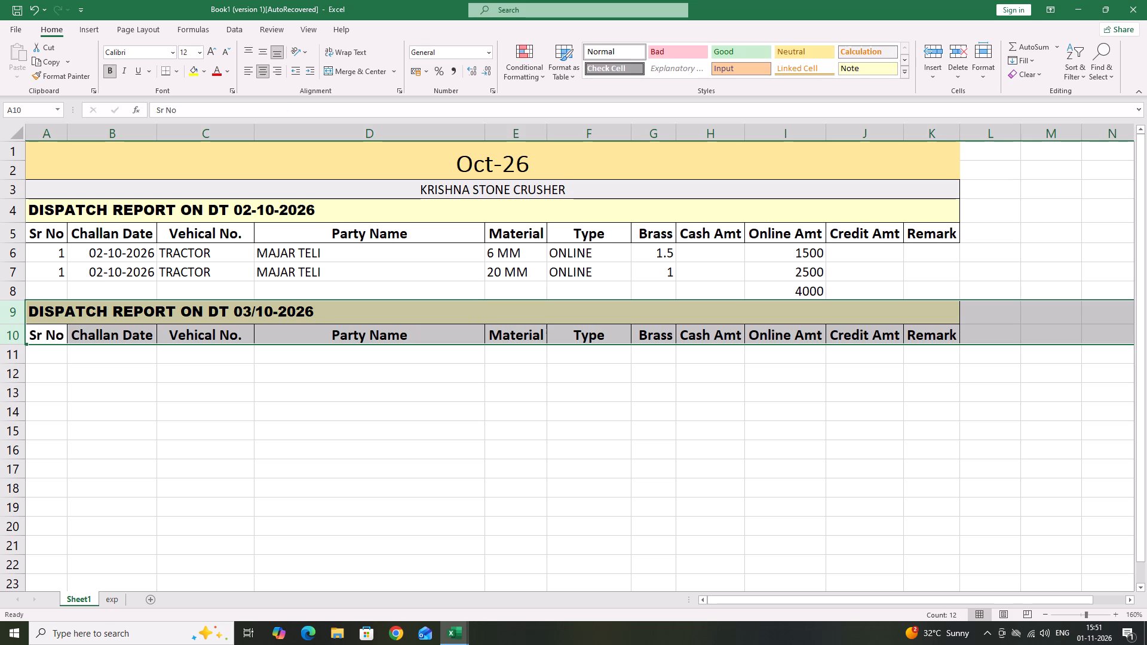
Correct the separator in the second dispatch report heading so its date reads 03-10-2026.
{"action": "double_click", "coordinate": [254, 315]}
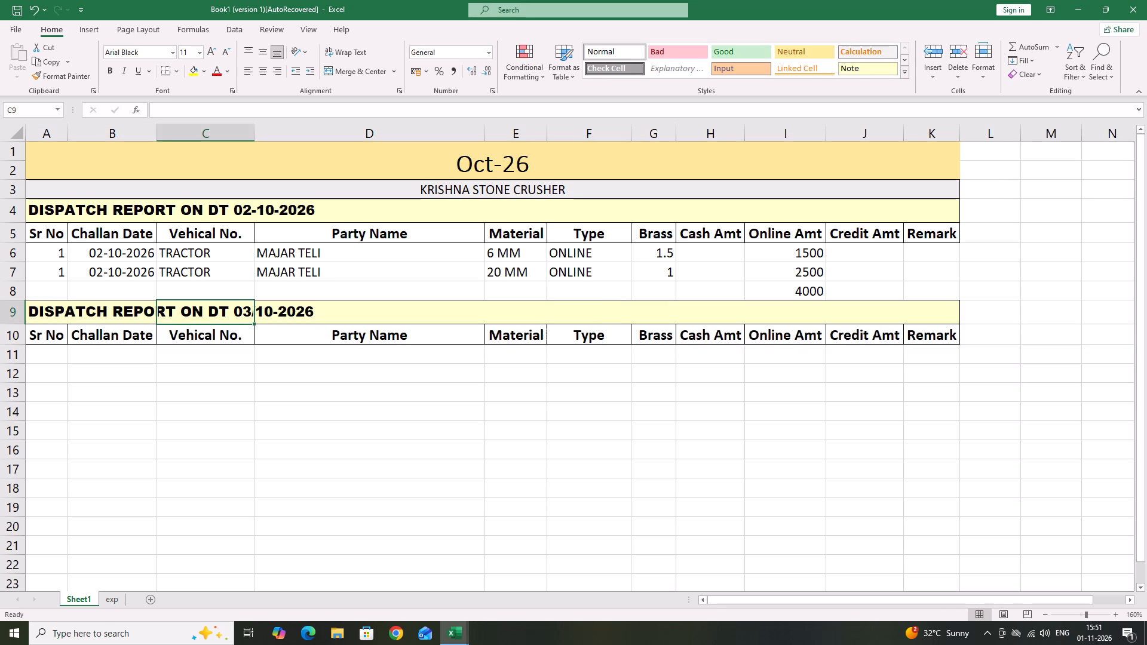
{"action": "double_click", "coordinate": [254, 315]}
{"action": "double_click", "coordinate": [248, 318]}
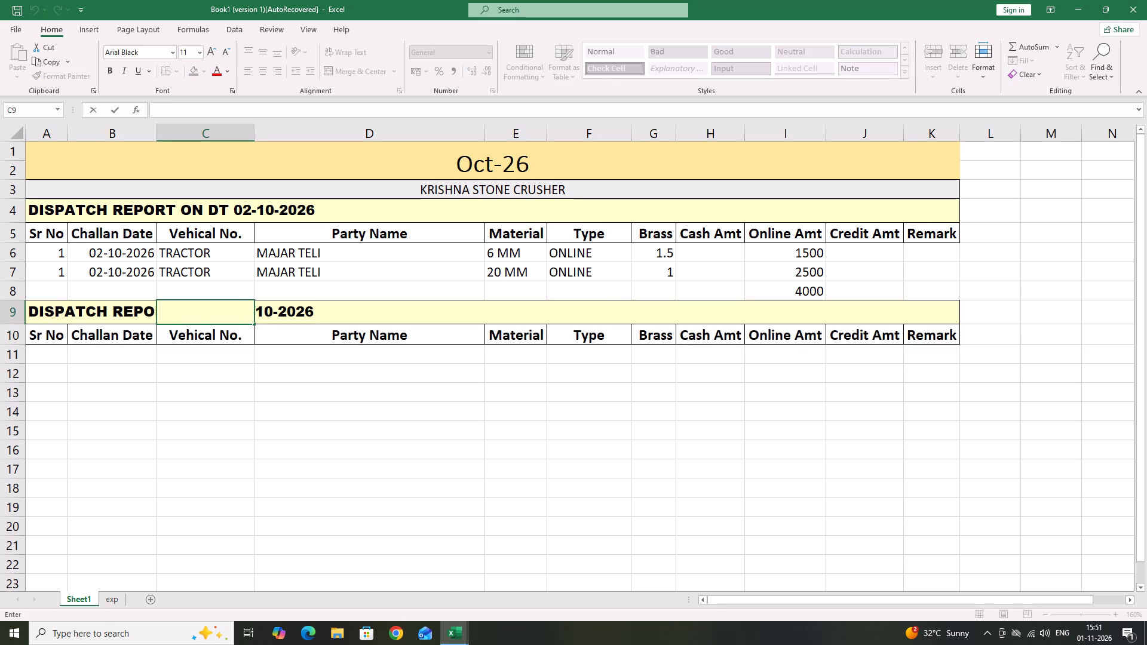
{"action": "double_click", "coordinate": [48, 314]}
{"action": "left_click", "coordinate": [254, 314]}
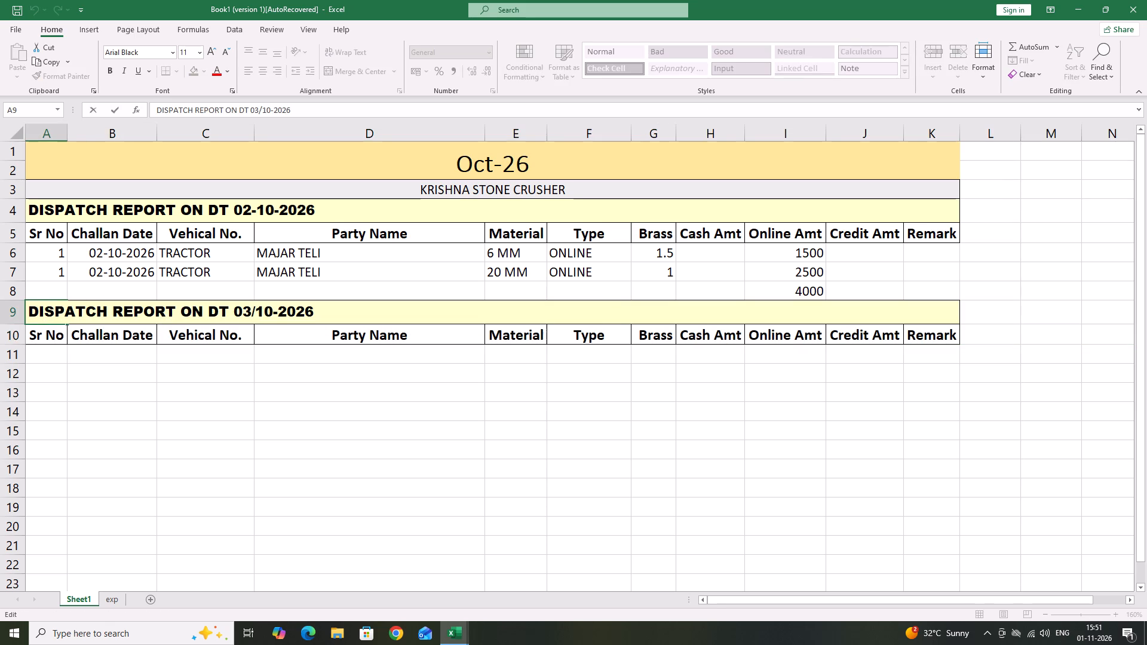
{"action": "key", "text": "BackSpace"}
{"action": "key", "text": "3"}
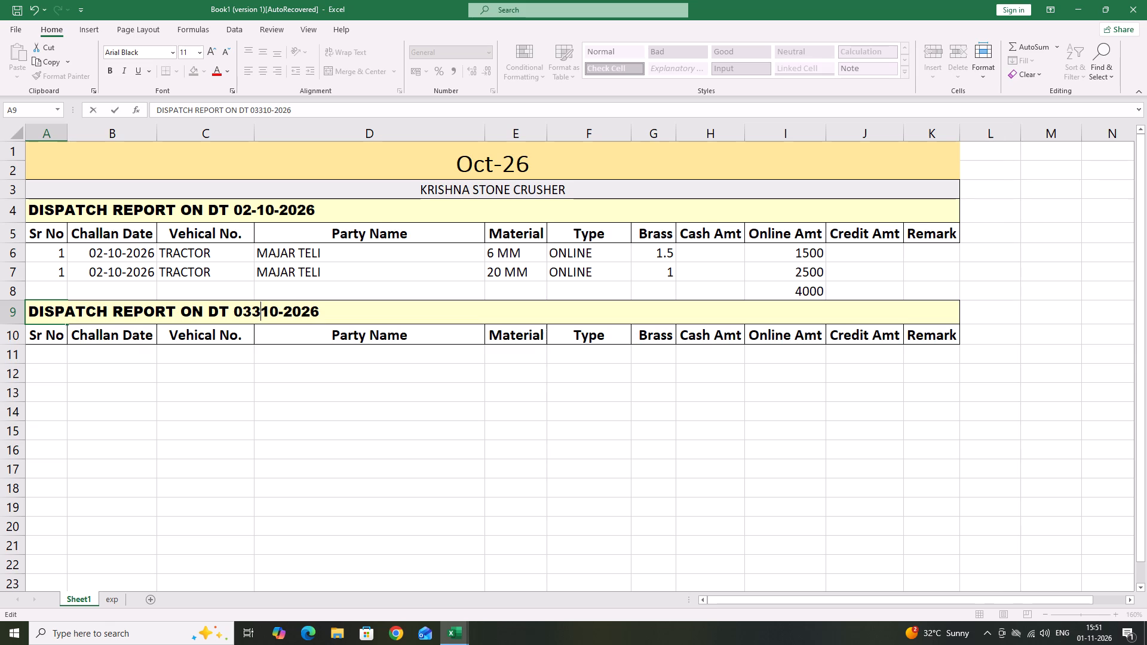
{"action": "key", "text": "BackSpace"}
{"action": "key", "text": "BackSpace"}
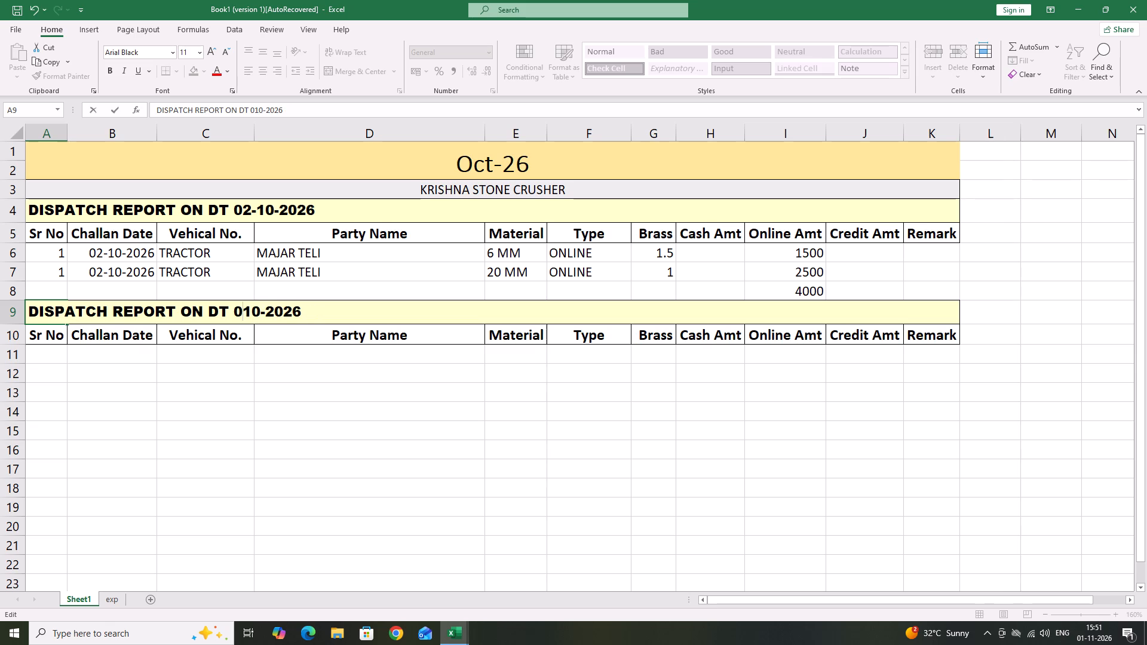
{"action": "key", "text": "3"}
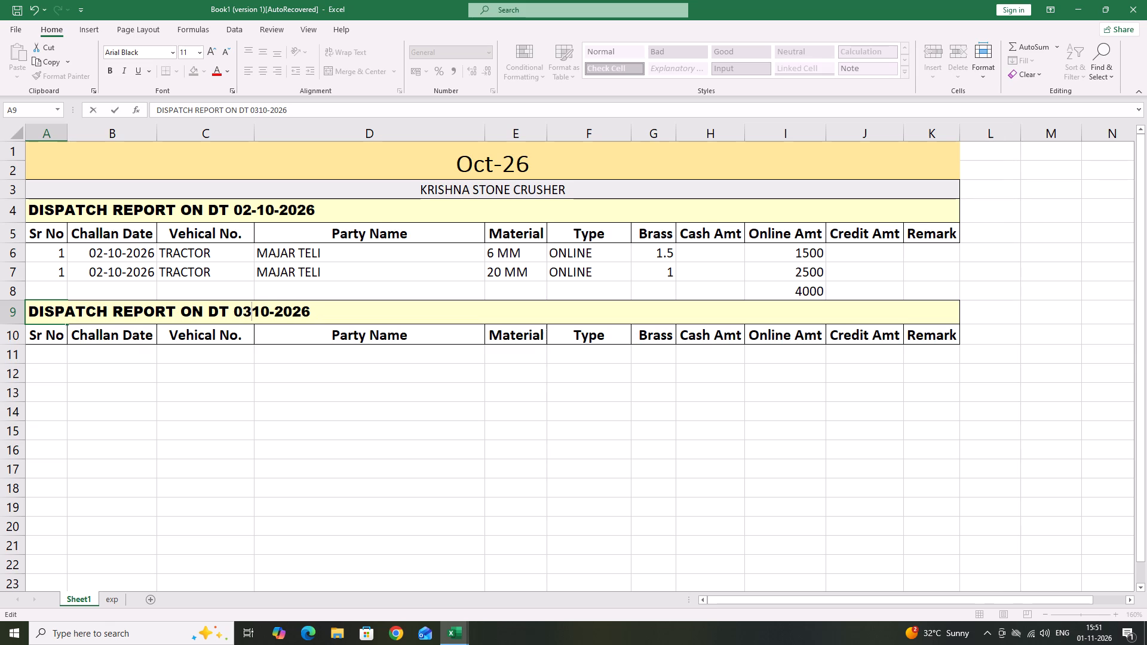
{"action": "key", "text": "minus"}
{"action": "key", "text": "Return"}
{"action": "left_click", "coordinate": [105, 351]}
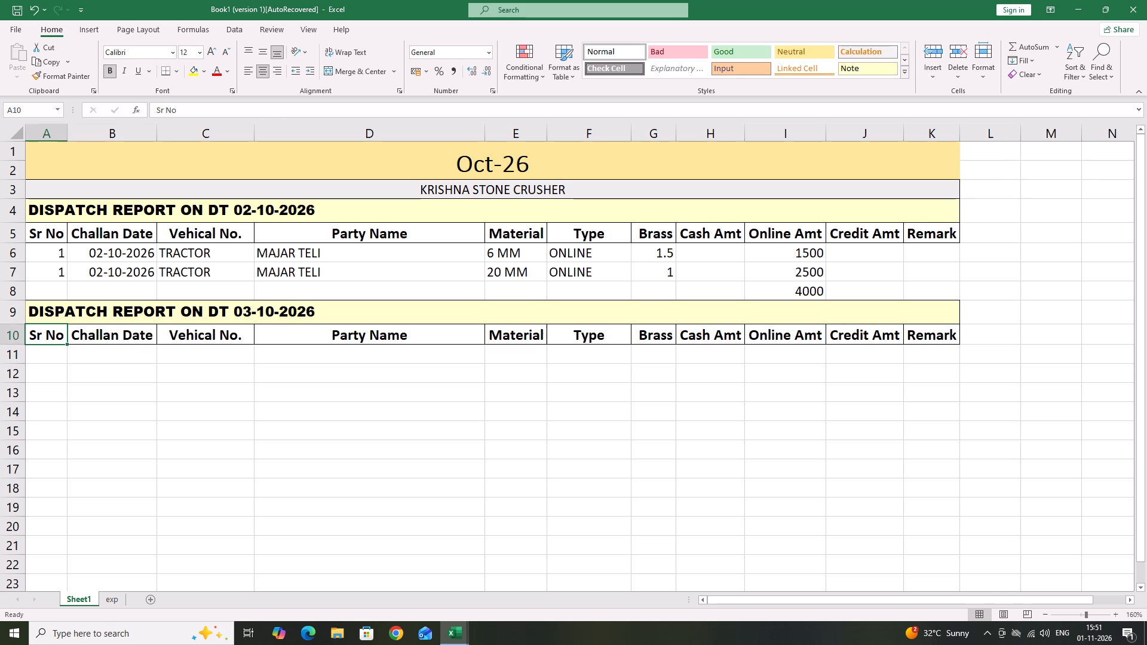
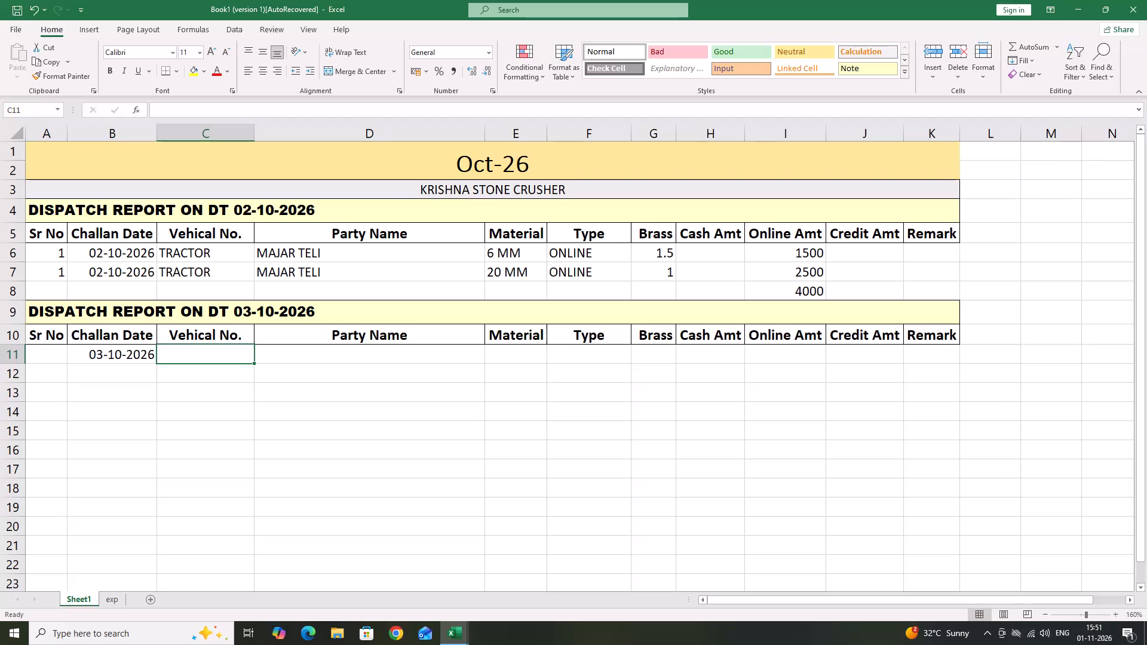
In row 11 of the 03-10-2026 dispatch report, enter TRACTOR as the vehicle and fill in the customer's name as the party.
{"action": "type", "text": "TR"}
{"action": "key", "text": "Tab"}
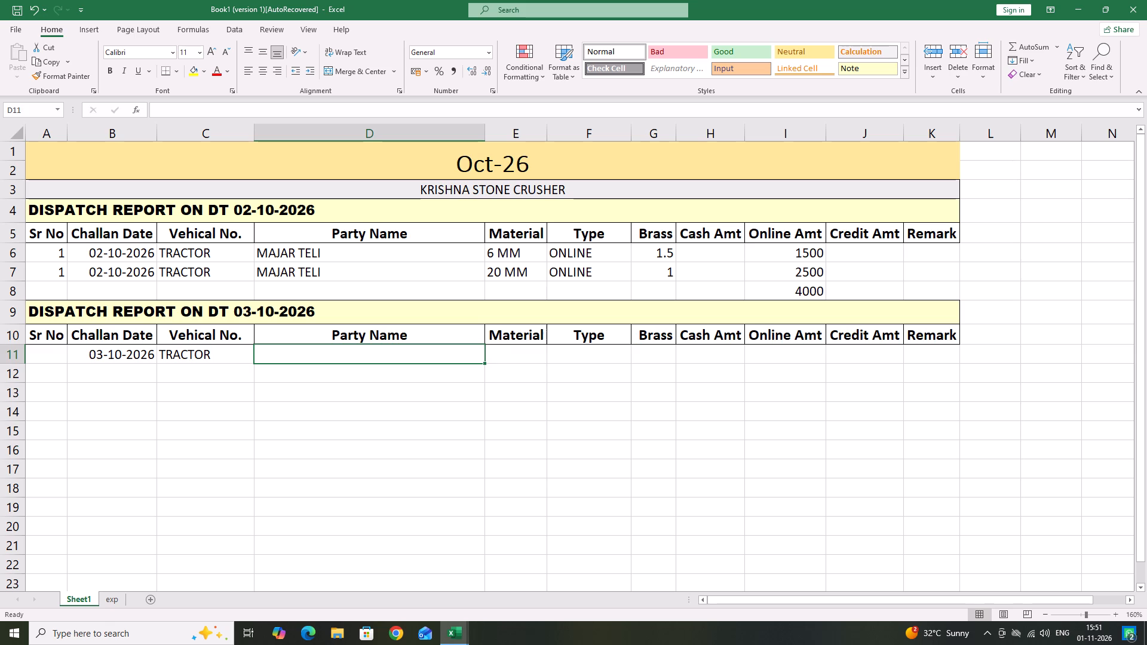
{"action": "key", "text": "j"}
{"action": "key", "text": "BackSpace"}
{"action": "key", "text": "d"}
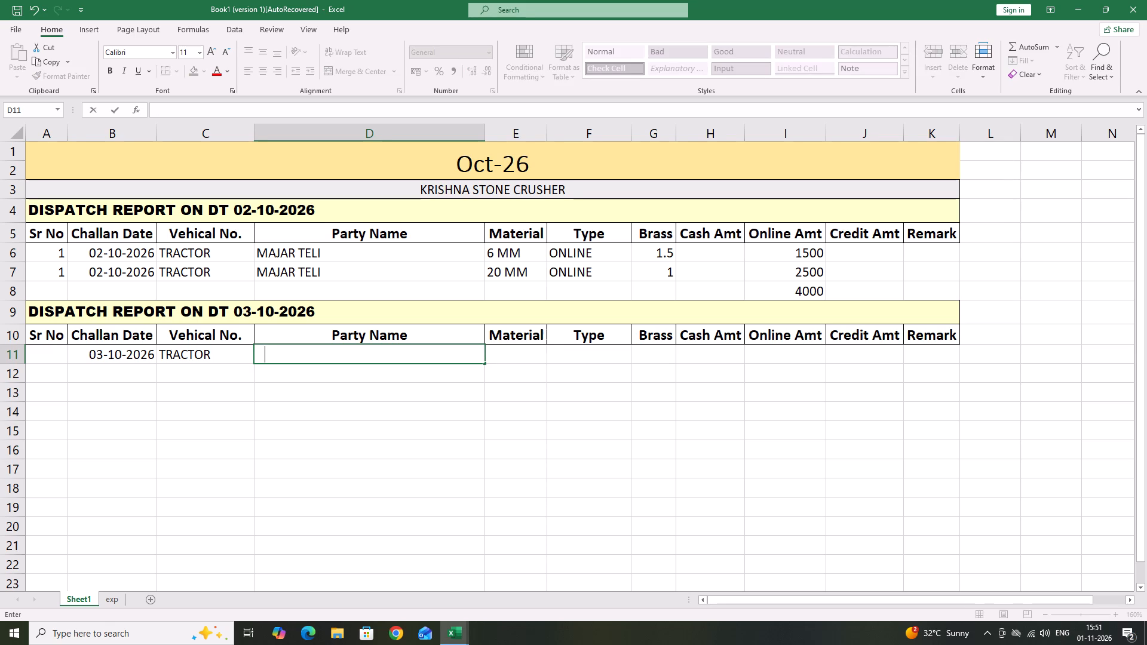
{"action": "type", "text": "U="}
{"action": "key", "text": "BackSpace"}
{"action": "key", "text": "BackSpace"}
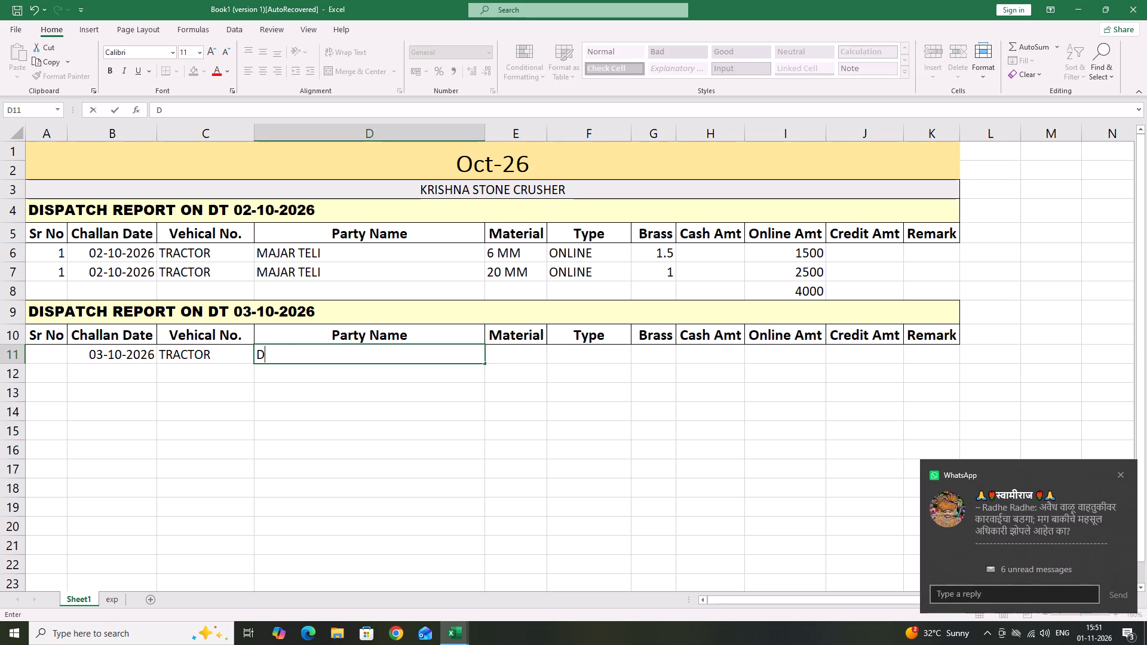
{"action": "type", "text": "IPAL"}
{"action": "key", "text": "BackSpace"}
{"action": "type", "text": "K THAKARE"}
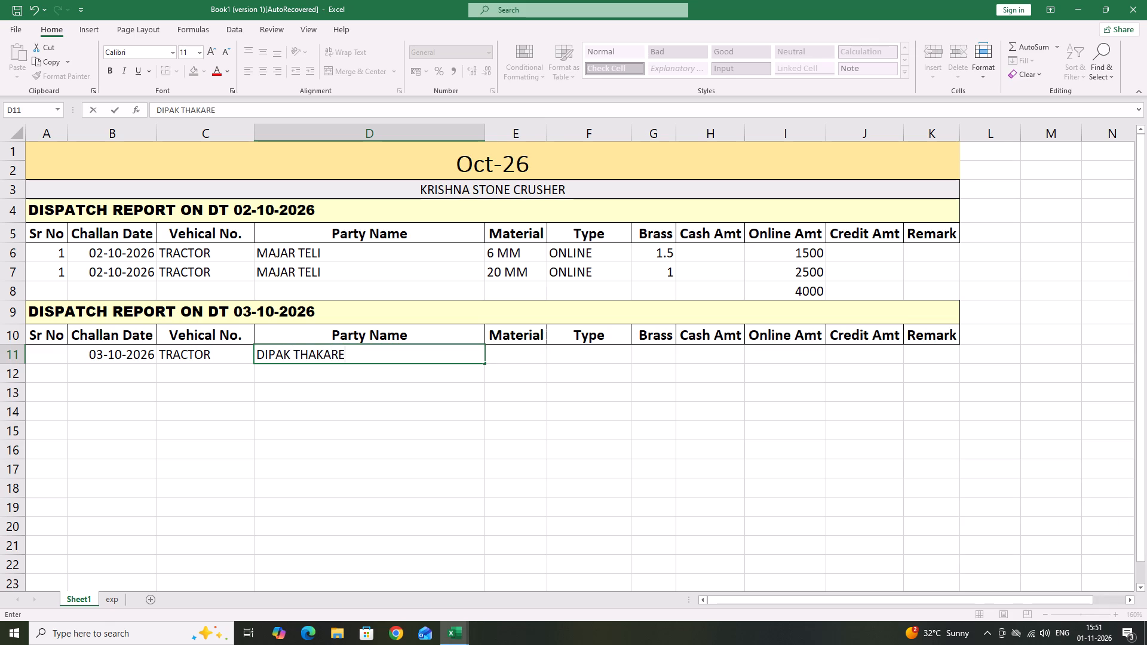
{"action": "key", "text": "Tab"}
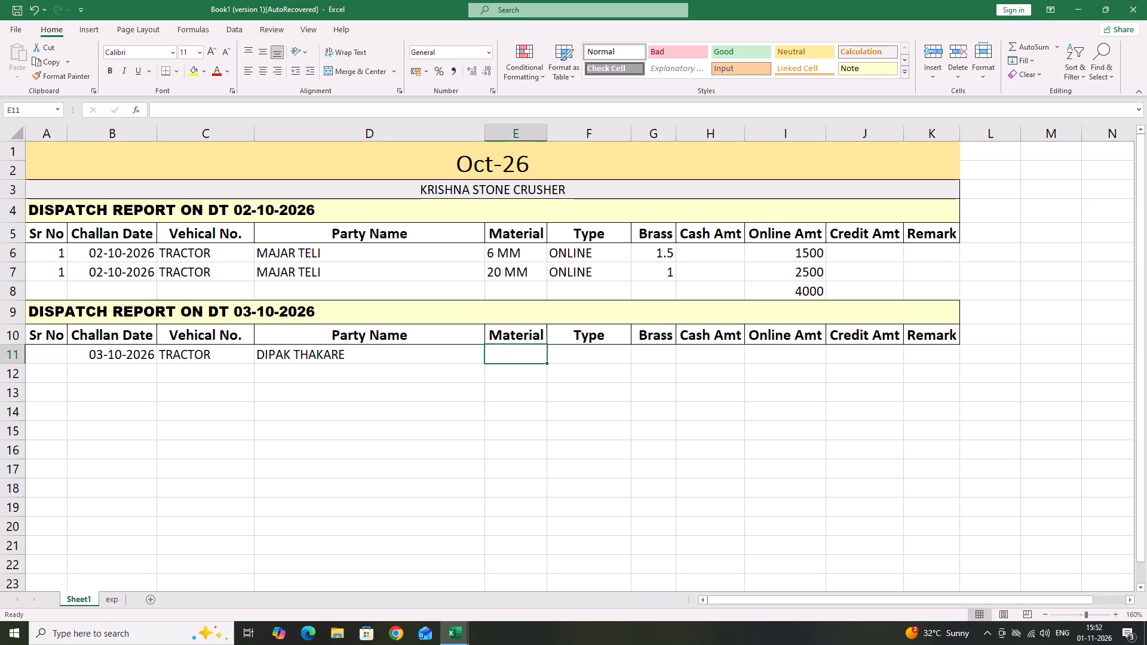
Enter 20 MM as the material and CASH as the type for the dispatch entry in row 11.
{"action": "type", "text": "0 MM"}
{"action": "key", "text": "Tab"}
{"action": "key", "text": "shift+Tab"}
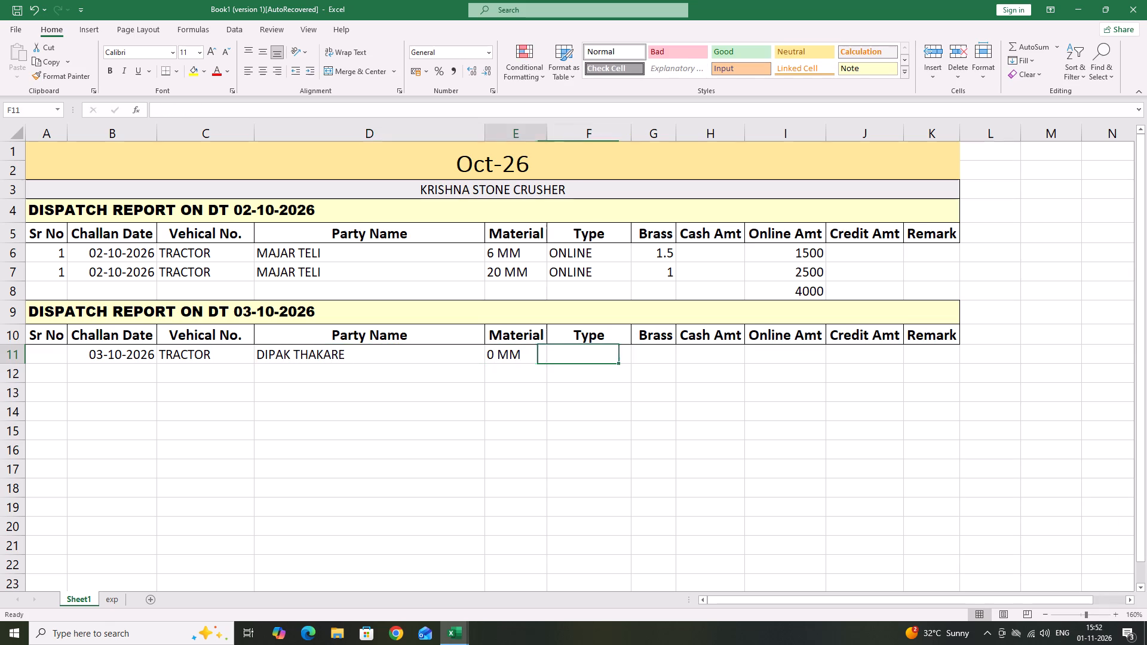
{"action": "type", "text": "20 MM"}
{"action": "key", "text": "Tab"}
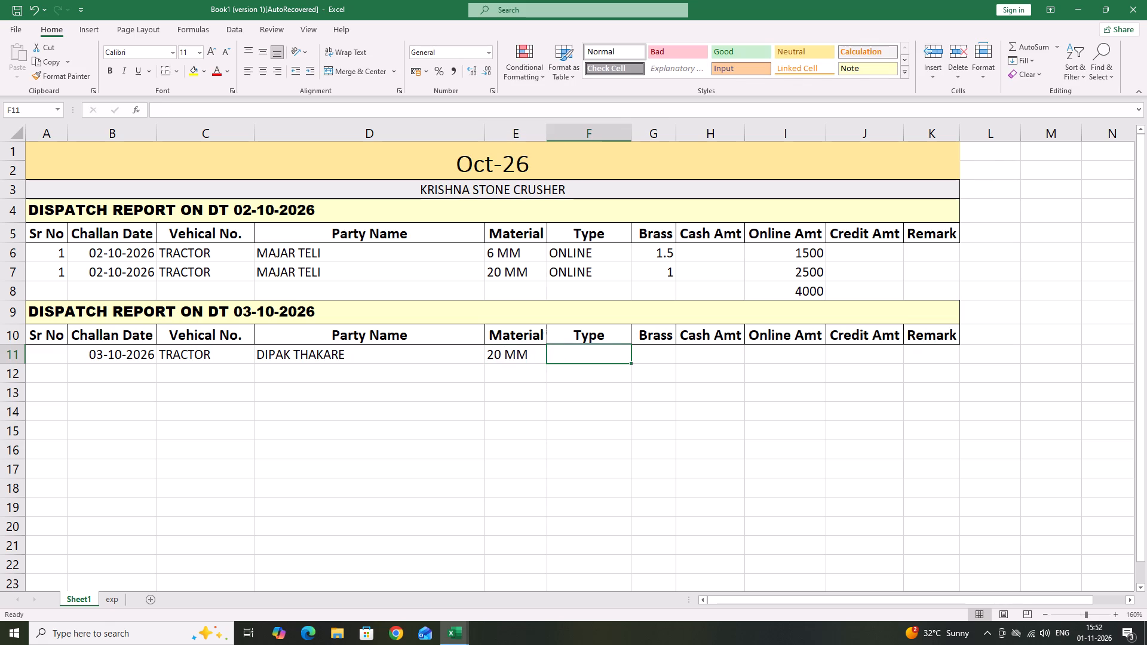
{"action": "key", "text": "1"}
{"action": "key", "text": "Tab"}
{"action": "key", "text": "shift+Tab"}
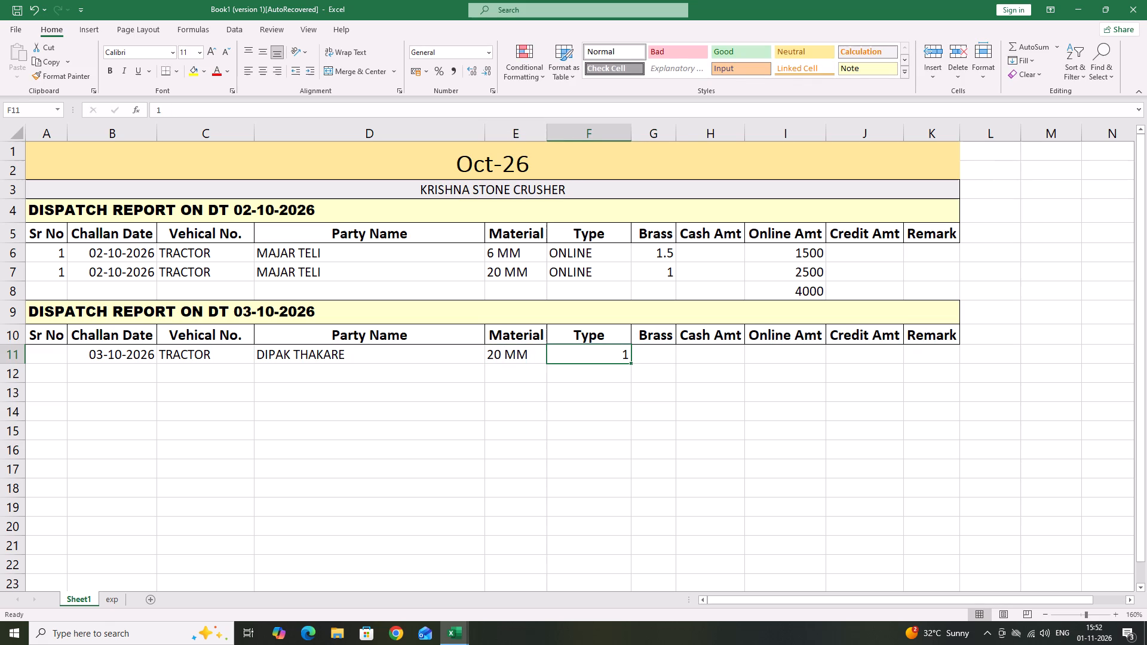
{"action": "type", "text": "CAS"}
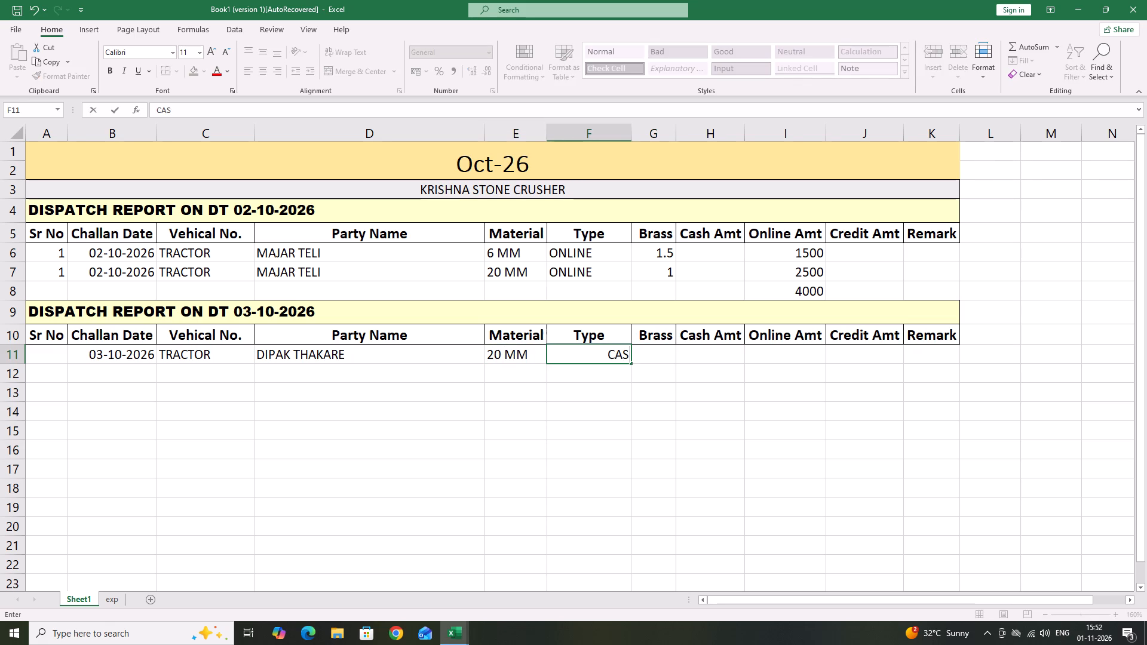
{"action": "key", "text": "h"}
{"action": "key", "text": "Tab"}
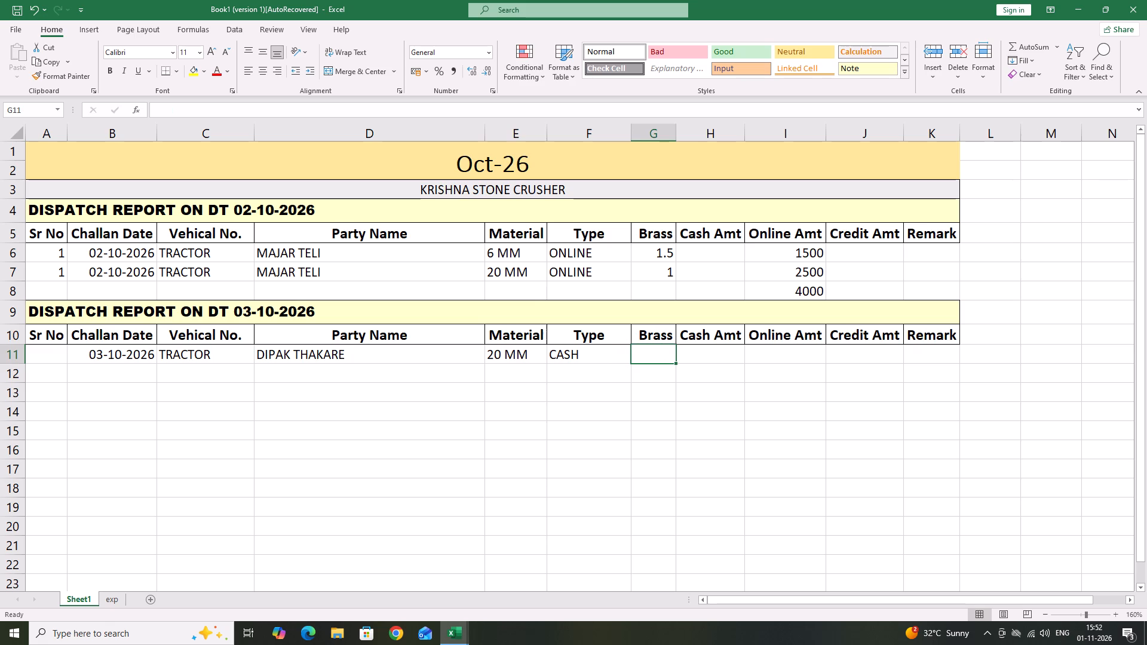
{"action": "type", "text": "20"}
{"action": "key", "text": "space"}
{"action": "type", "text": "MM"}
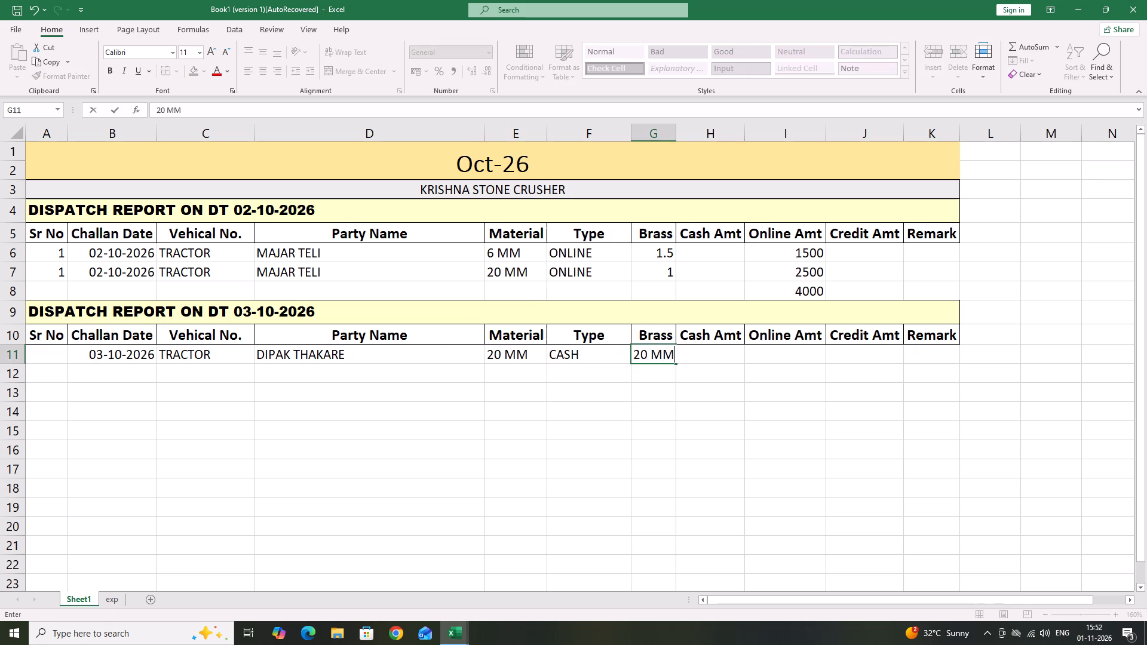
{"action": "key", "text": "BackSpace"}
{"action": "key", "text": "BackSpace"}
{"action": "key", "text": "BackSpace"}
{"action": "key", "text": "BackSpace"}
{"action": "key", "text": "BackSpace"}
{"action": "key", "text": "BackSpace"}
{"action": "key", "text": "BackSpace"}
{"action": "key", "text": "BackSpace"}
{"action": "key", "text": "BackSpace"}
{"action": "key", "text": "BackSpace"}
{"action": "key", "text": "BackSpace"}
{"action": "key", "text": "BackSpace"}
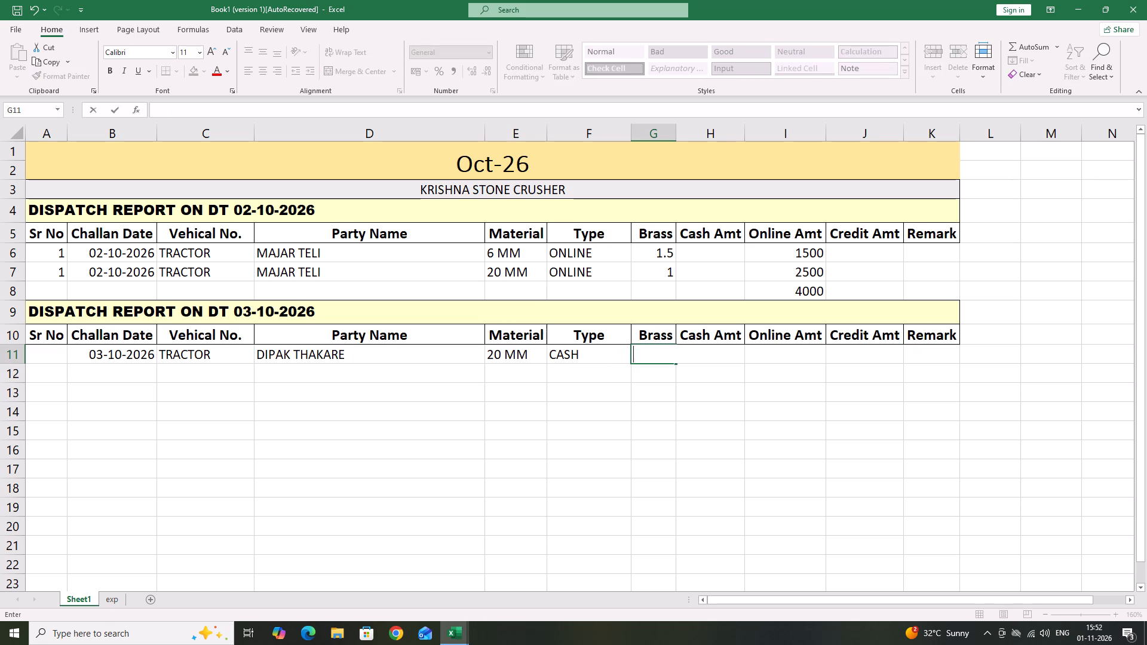
Enter 1 brass and a cash amount of 2500 for the 03-10-2026 dispatch in row 11.
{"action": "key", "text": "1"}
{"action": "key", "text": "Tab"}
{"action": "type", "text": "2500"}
Centre the contents of all cells on Sheet1 horizontally.
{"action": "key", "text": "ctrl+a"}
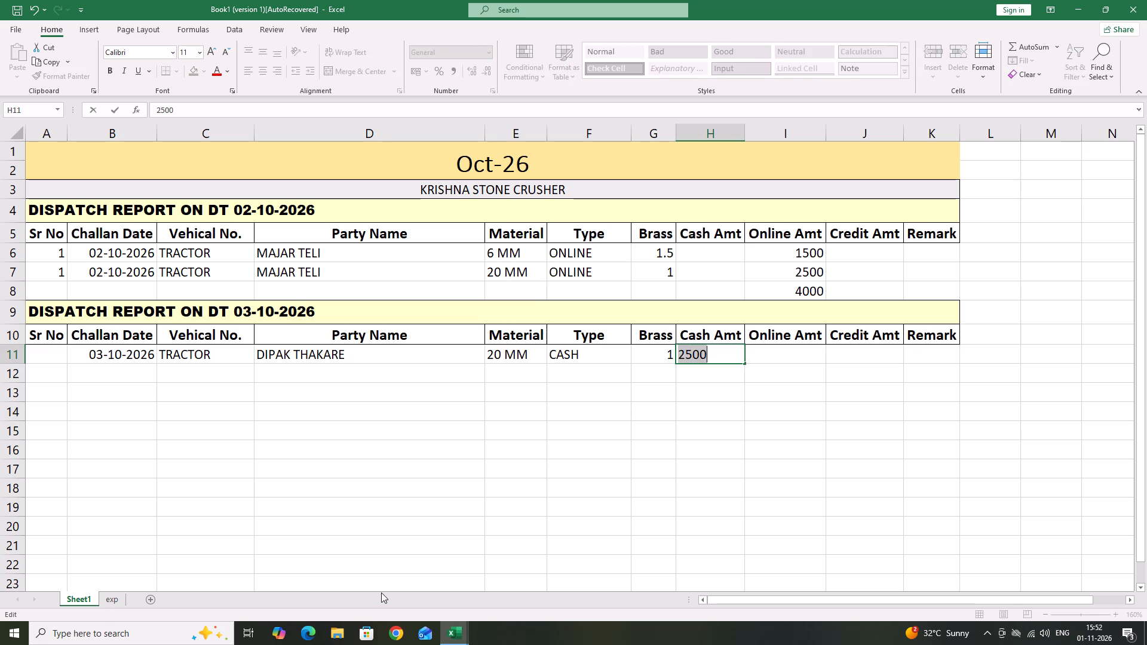
{"action": "left_click", "coordinate": [296, 542]}
{"action": "key", "text": "ctrl+a"}
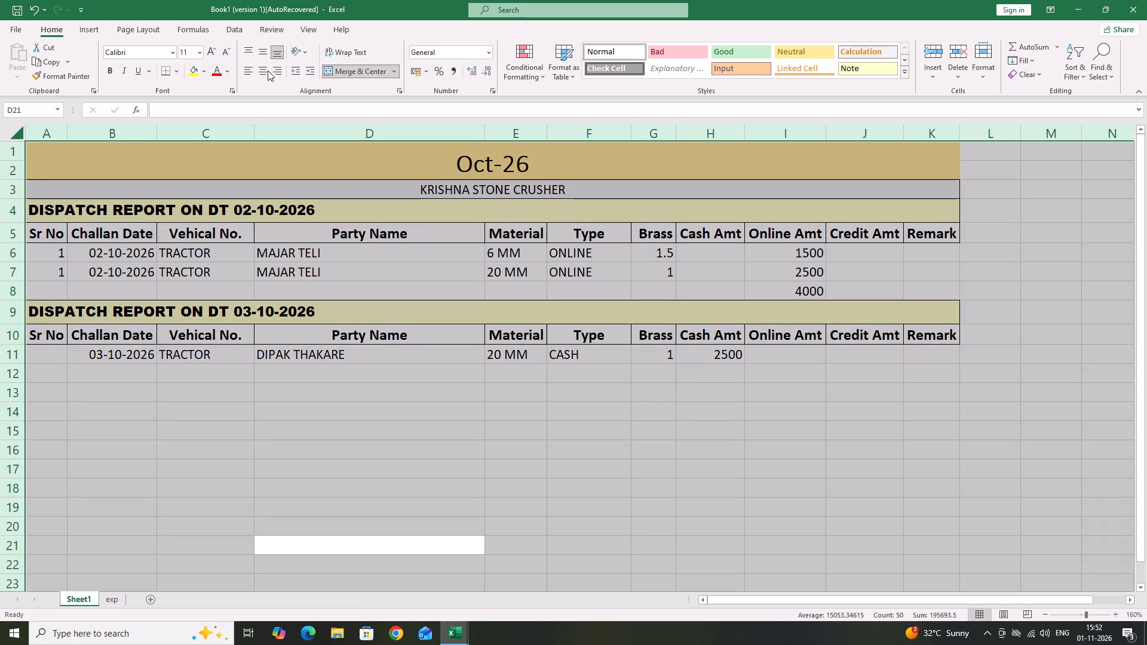
{"action": "double_click", "coordinate": [268, 70]}
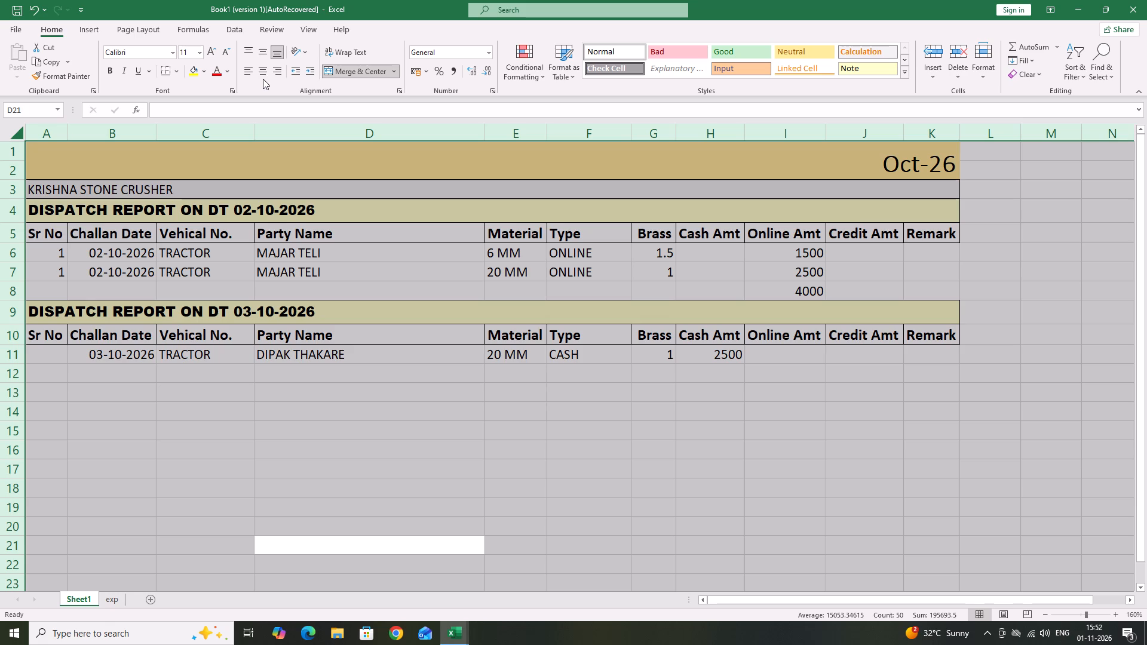
{"action": "left_click", "coordinate": [263, 72]}
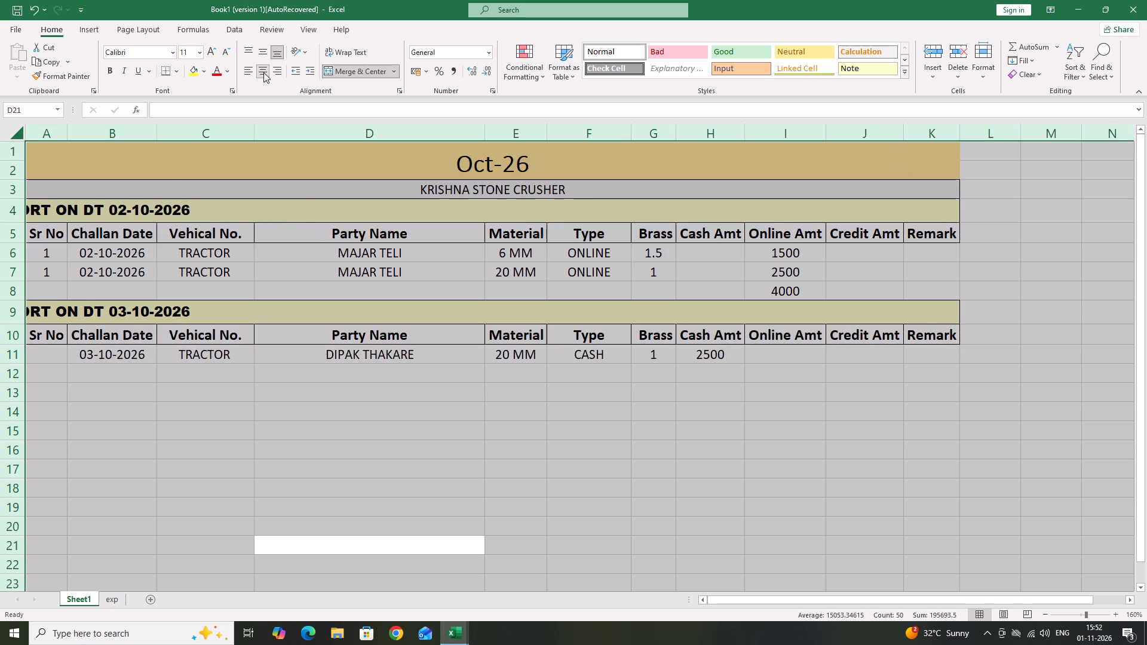
{"action": "left_click", "coordinate": [361, 468]}
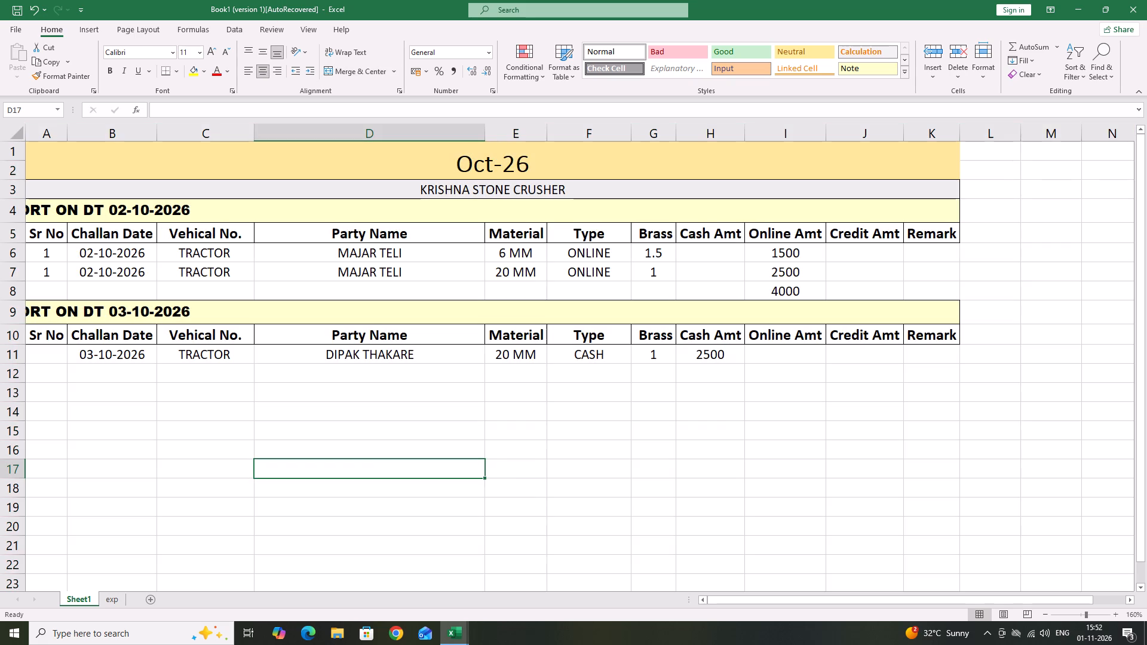
Left-align the two dispatch report heading rows, row 4 and row 9.
{"action": "left_click", "coordinate": [134, 213]}
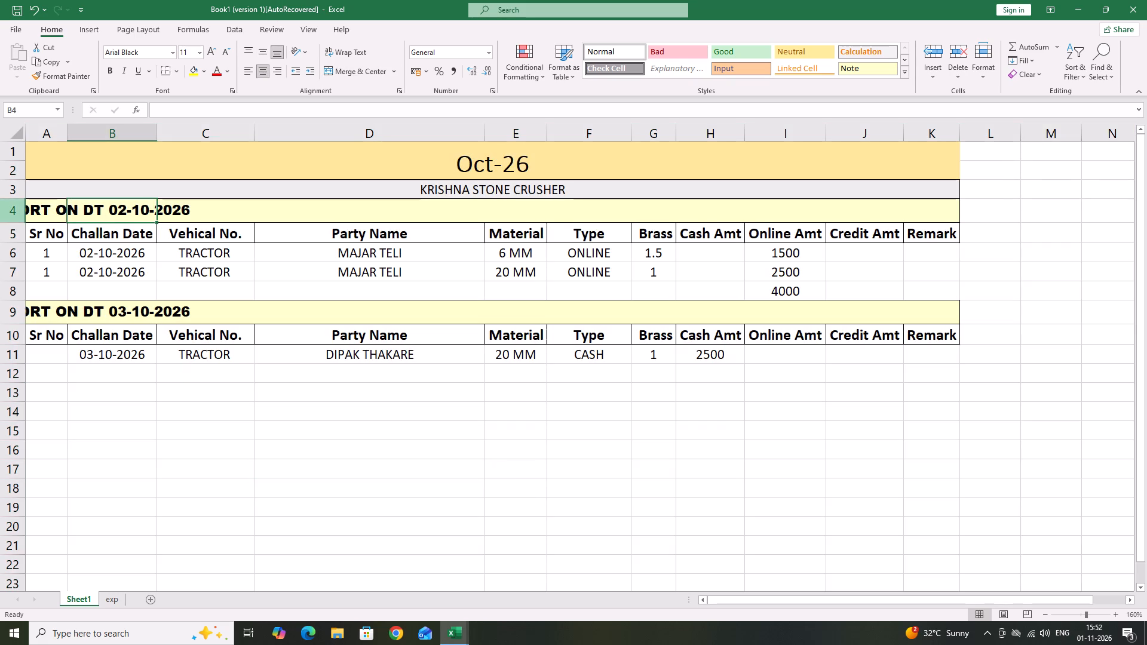
{"action": "left_click", "coordinate": [23, 210]}
{"action": "left_click", "coordinate": [244, 75]}
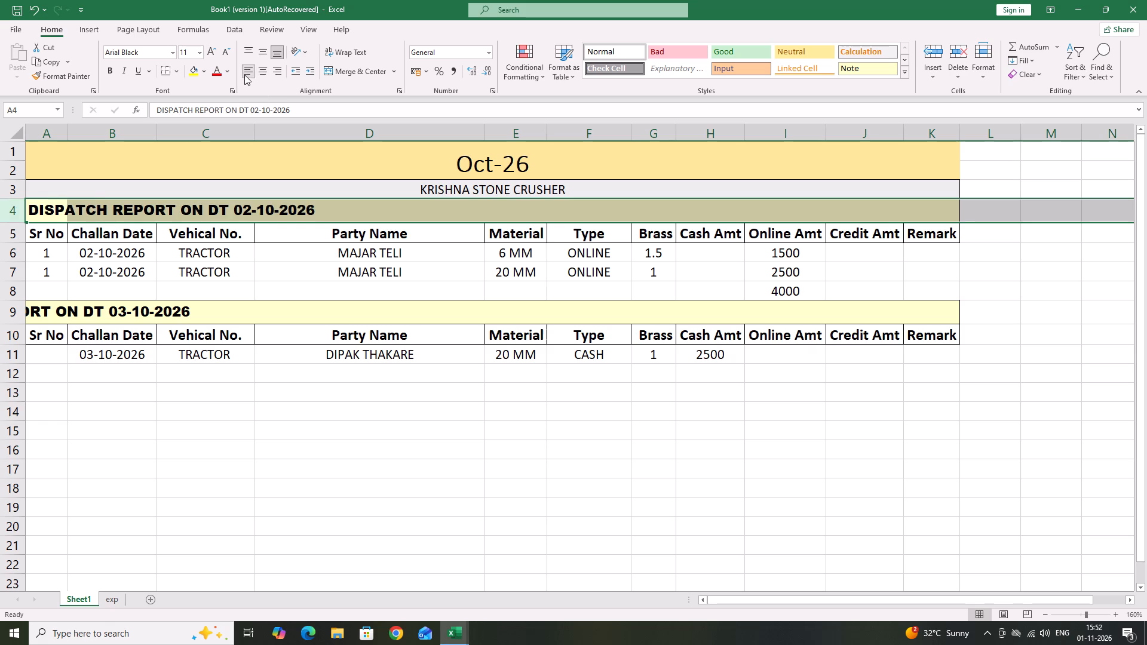
{"action": "left_click", "coordinate": [0, 304]}
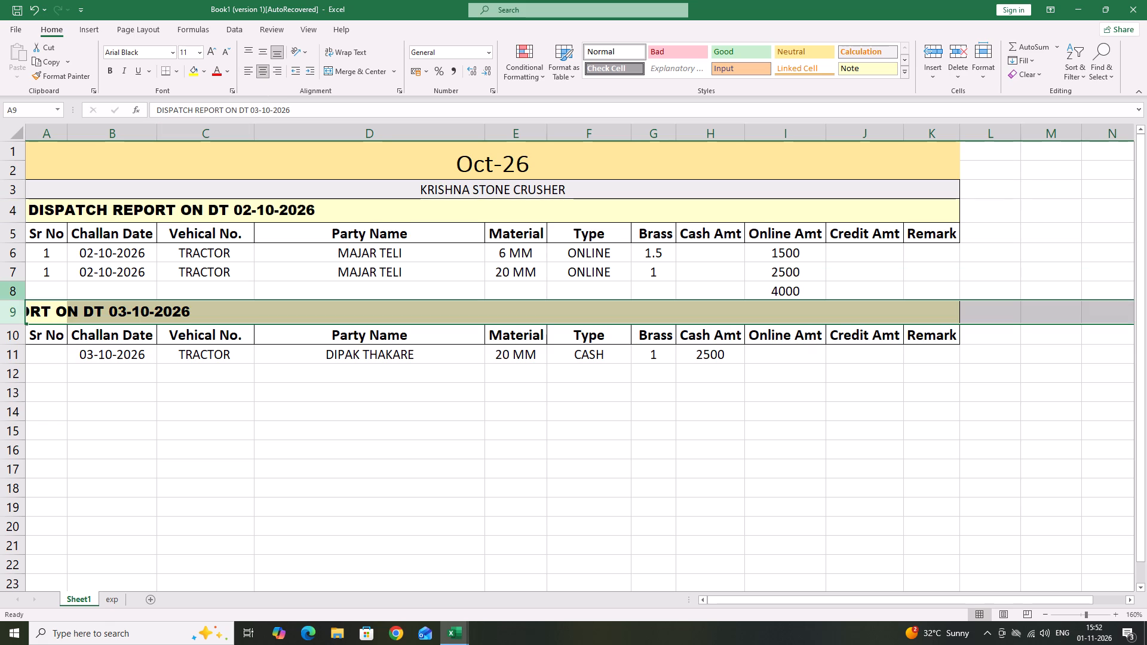
{"action": "left_click", "coordinate": [247, 81]}
{"action": "left_click", "coordinate": [248, 75]}
{"action": "left_click", "coordinate": [216, 384]}
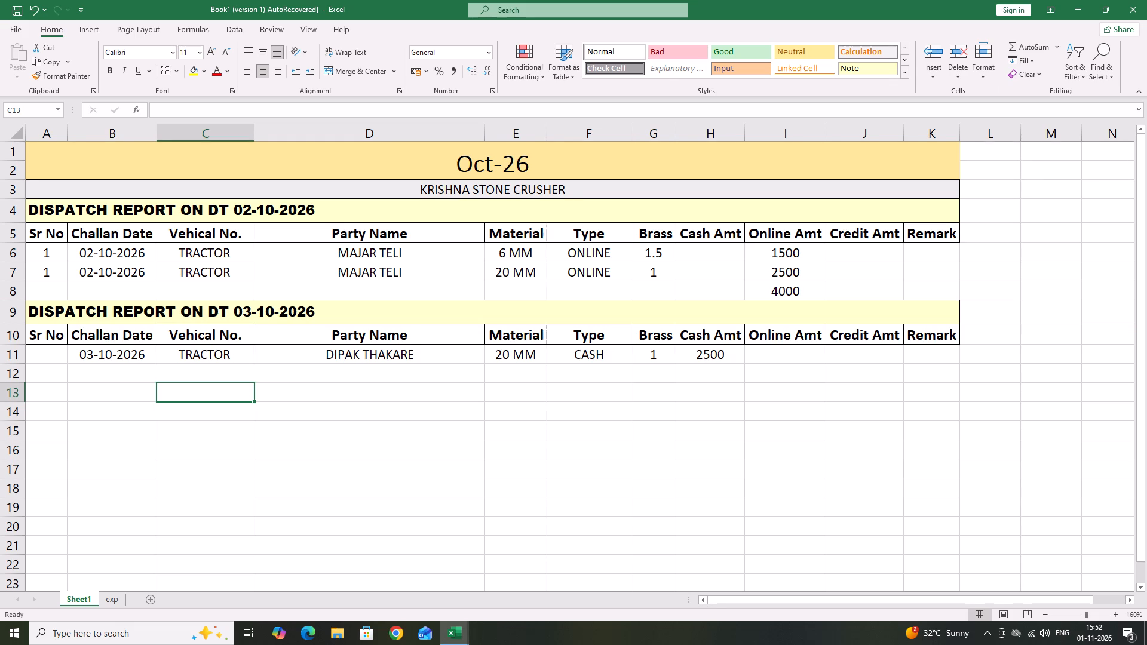
Insert an AutoSum total of the cash amounts in cell H12 below the 03-10-2026 dispatch.
{"action": "left_click", "coordinate": [691, 374]}
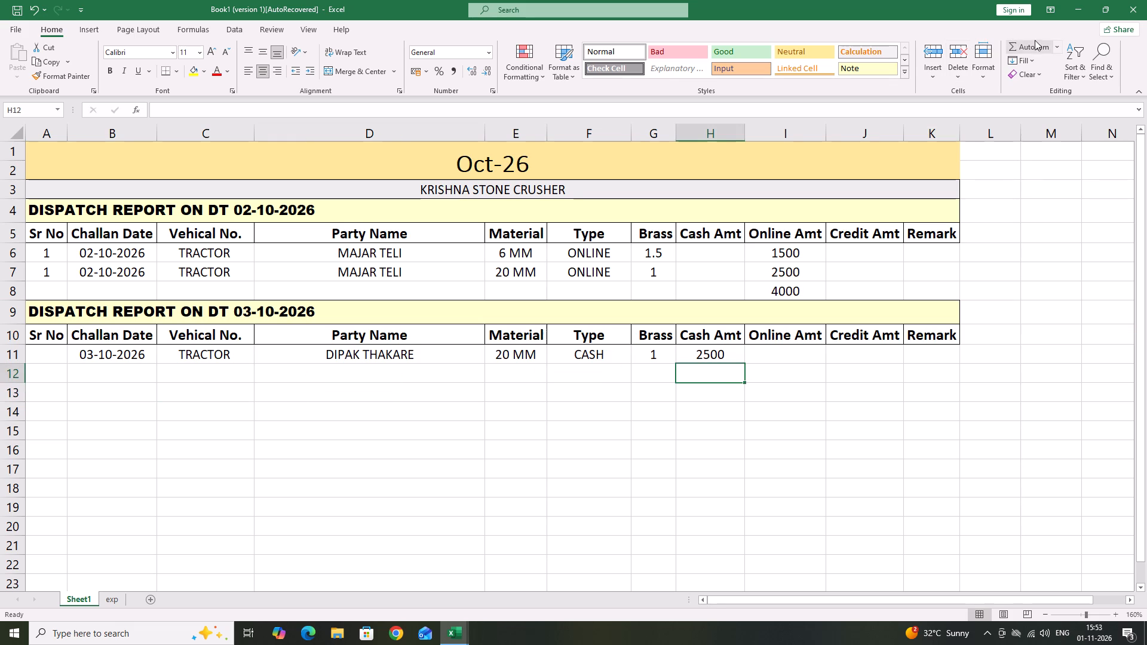
{"action": "left_click", "coordinate": [1035, 40]}
{"action": "key", "text": "Return"}
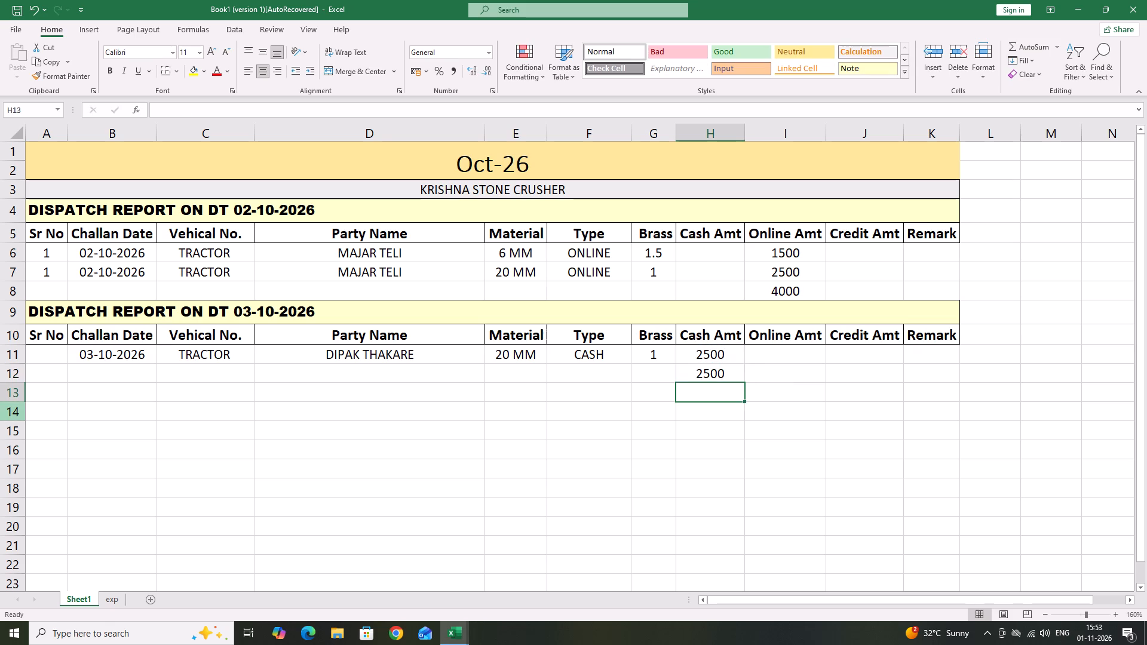
Set the serial number to 2 in row 7 and to 1 for the 03-10-2026 dispatch in row 11.
{"action": "left_click", "coordinate": [39, 356]}
{"action": "left_click_drag", "start_coordinate": [41, 266], "coordinate": [42, 277]}
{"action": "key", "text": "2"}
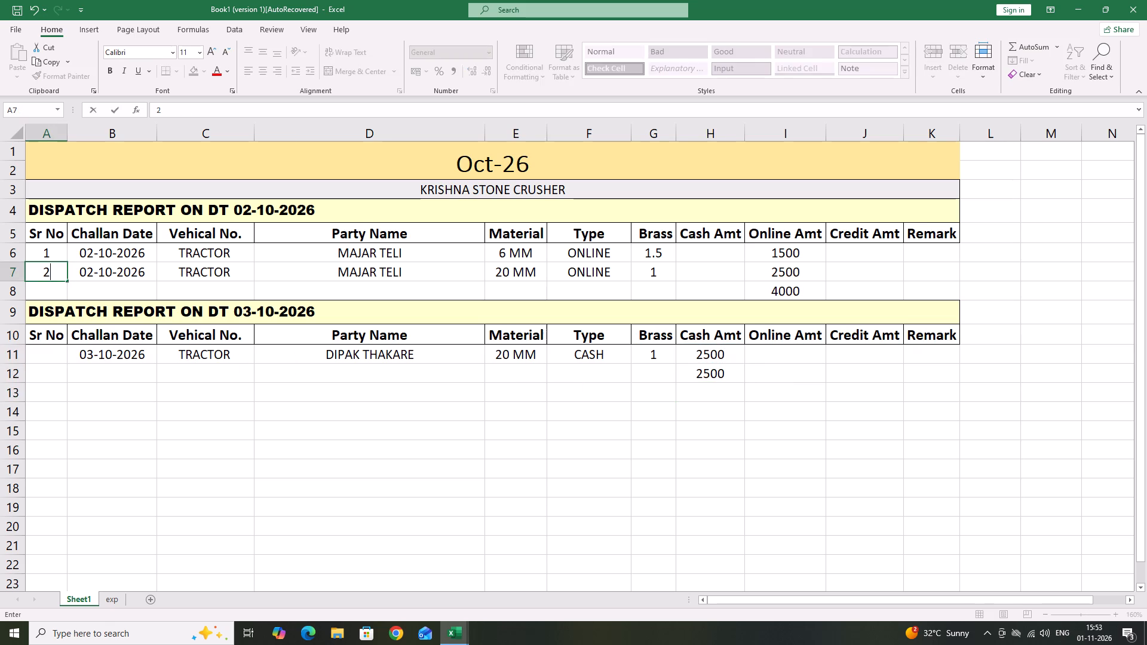
{"action": "key", "text": "Return"}
{"action": "key", "text": "Return"}
{"action": "key", "text": "Return"}
{"action": "key", "text": "Return"}
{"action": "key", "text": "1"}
{"action": "key", "text": "Return"}
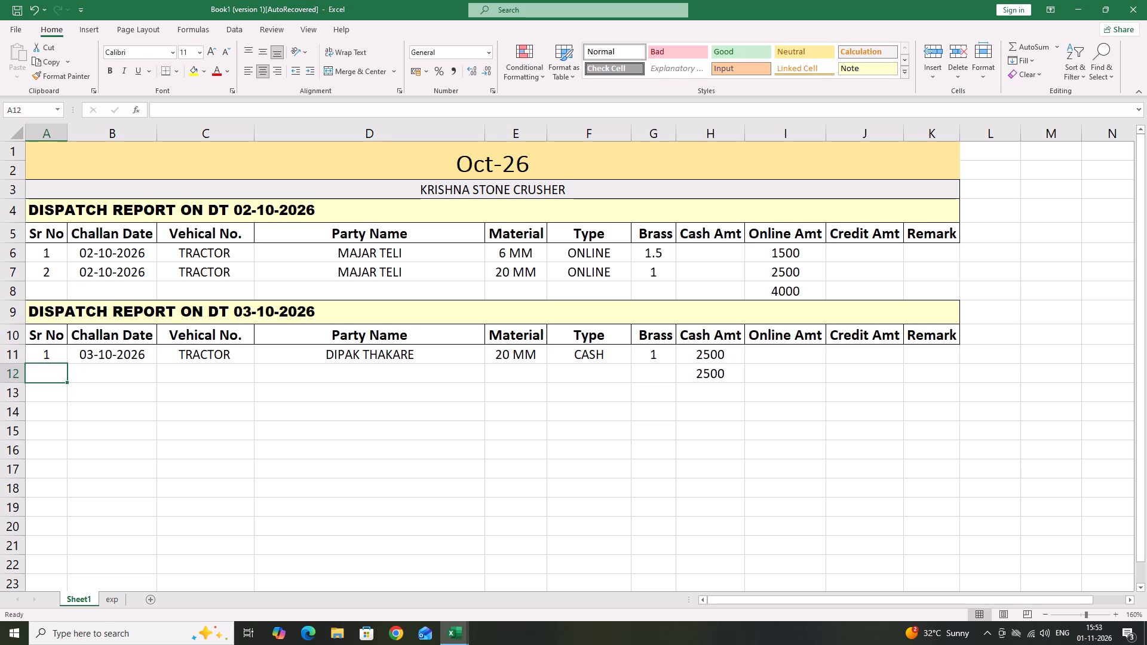
Copy the 03-10-2026 report heading and column header rows and paste them starting at row 13.
{"action": "left_click_drag", "start_coordinate": [16, 320], "coordinate": [16, 334]}
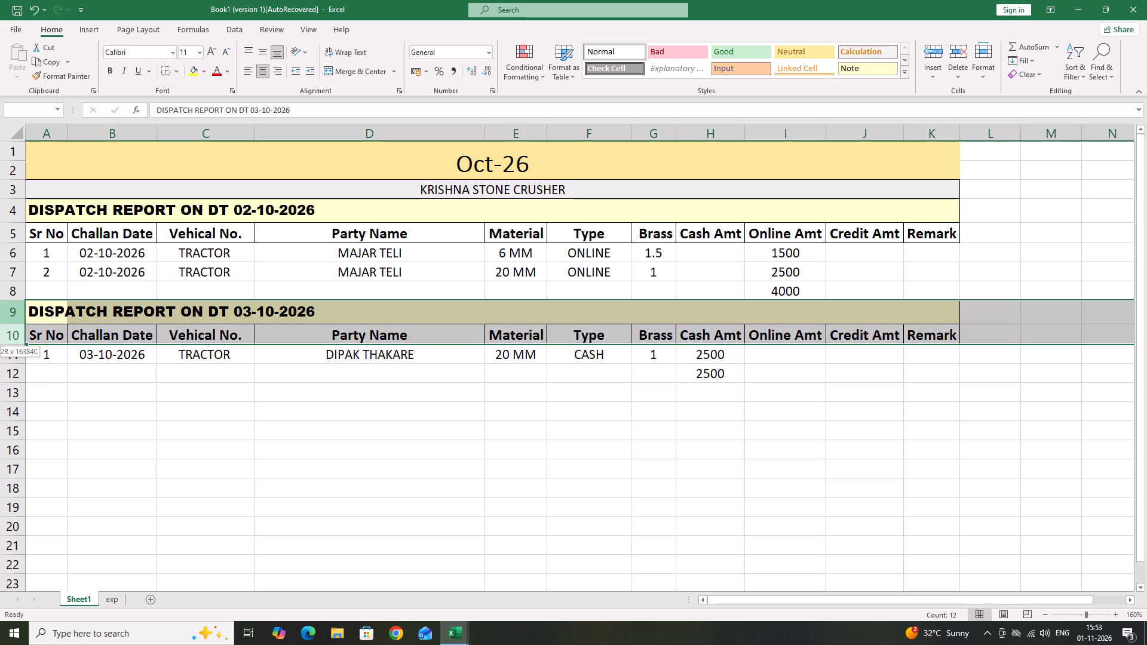
{"action": "left_click_drag", "start_coordinate": [16, 334], "coordinate": [16, 336]}
{"action": "right_click", "coordinate": [16, 336]}
{"action": "left_click", "coordinate": [32, 365]}
{"action": "left_click", "coordinate": [33, 379]}
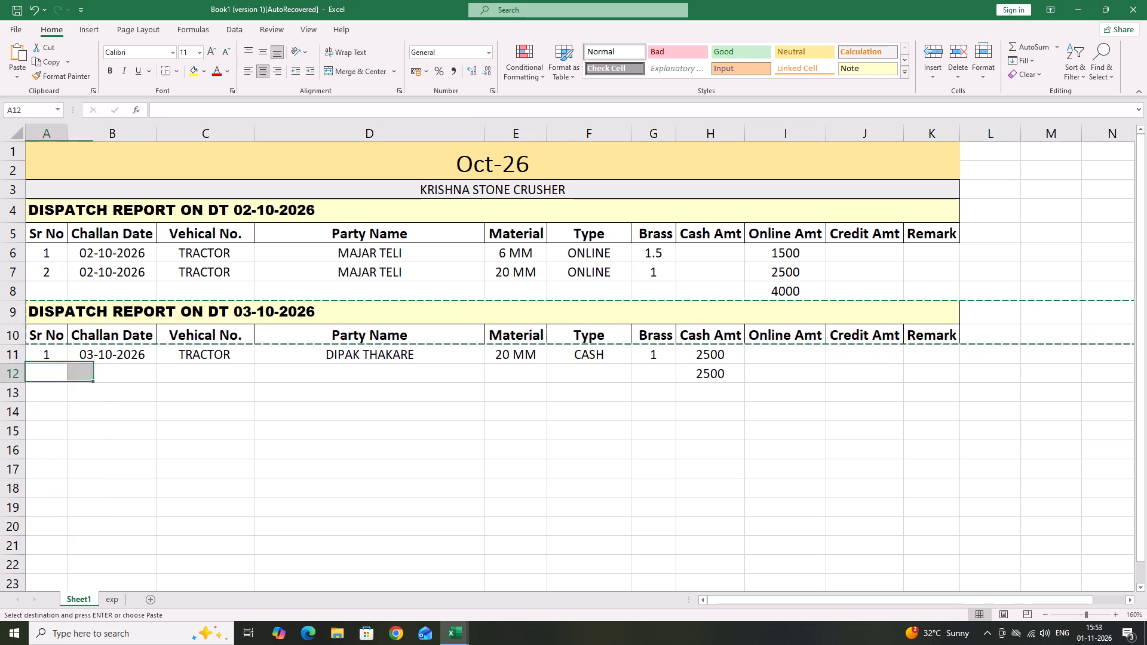
{"action": "left_click", "coordinate": [34, 391]}
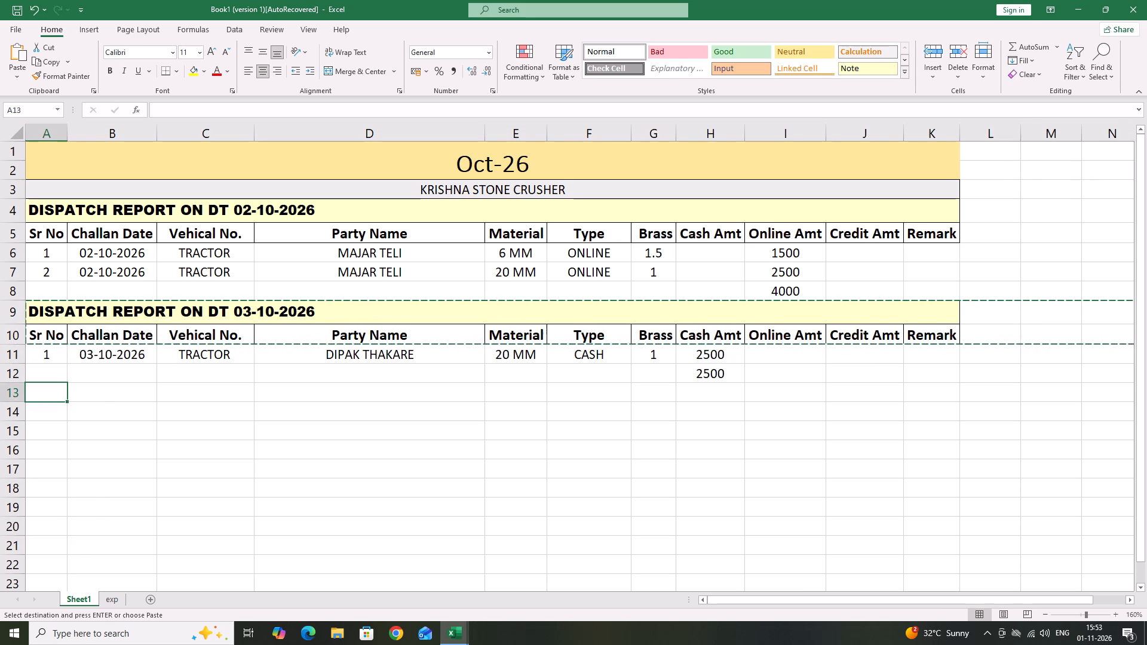
{"action": "key", "text": "ctrl+v"}
On the exp sheet, add an expense in row 8 dated 03-10-2006 with the payee's name, type BOLDER PAYMENT and amount 1500.
{"action": "left_click", "coordinate": [108, 597]}
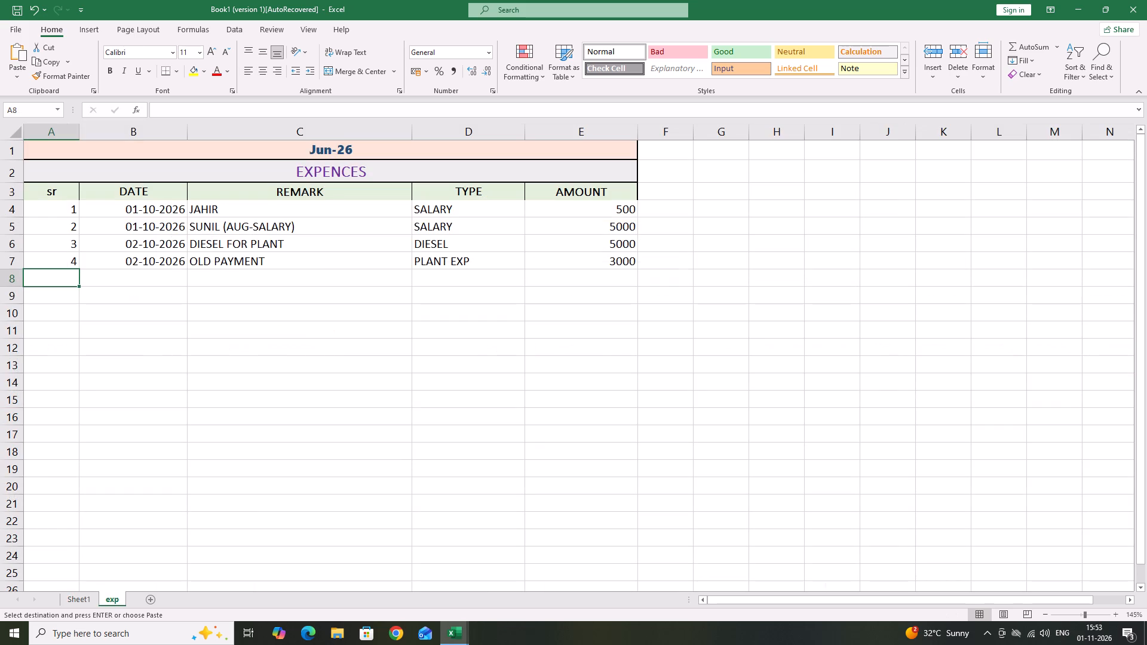
{"action": "left_click", "coordinate": [155, 283]}
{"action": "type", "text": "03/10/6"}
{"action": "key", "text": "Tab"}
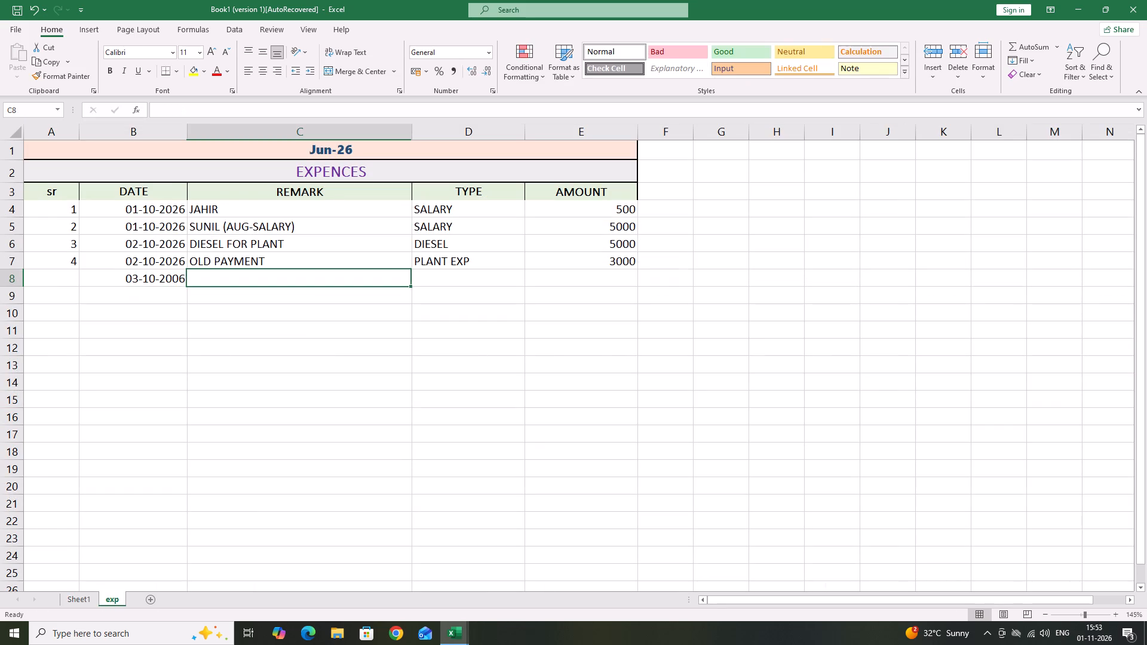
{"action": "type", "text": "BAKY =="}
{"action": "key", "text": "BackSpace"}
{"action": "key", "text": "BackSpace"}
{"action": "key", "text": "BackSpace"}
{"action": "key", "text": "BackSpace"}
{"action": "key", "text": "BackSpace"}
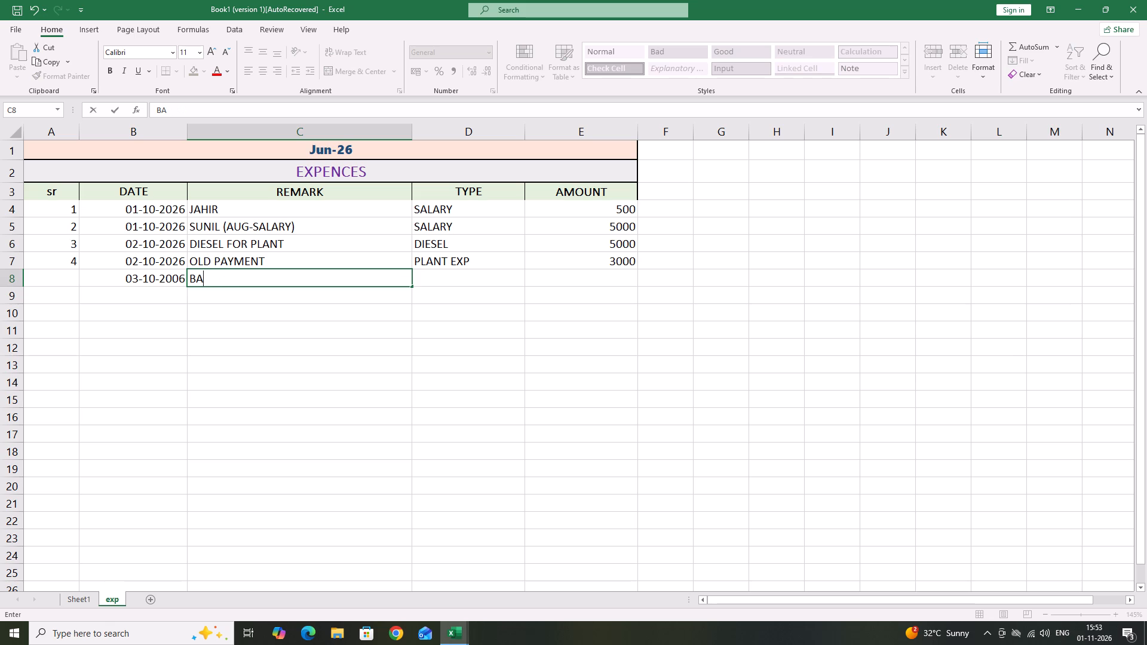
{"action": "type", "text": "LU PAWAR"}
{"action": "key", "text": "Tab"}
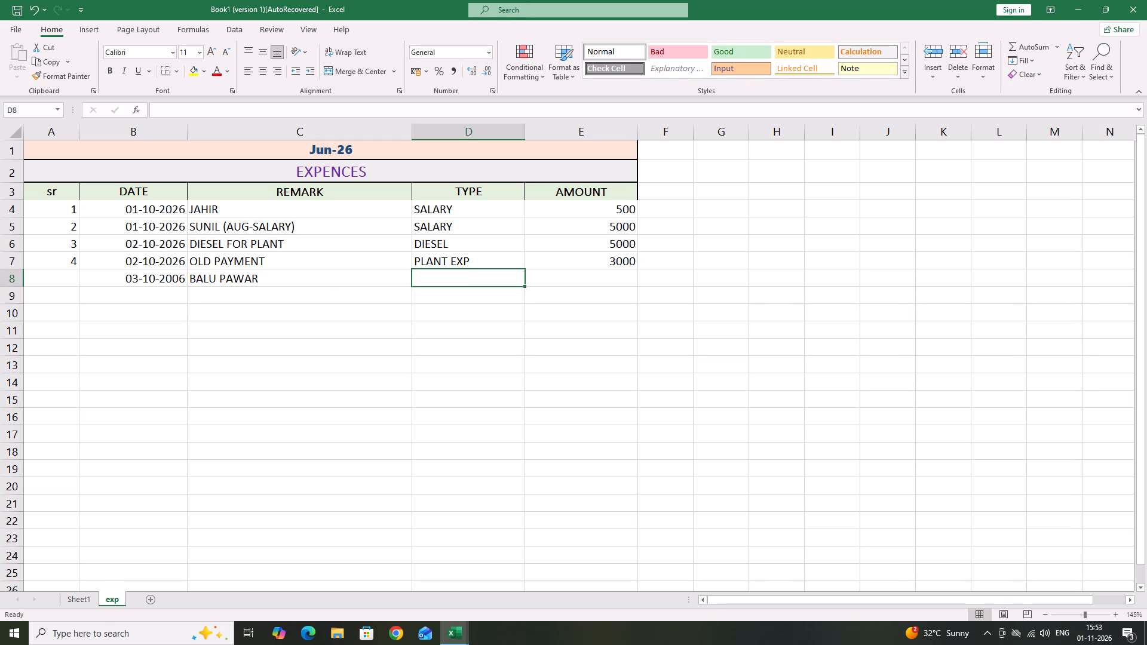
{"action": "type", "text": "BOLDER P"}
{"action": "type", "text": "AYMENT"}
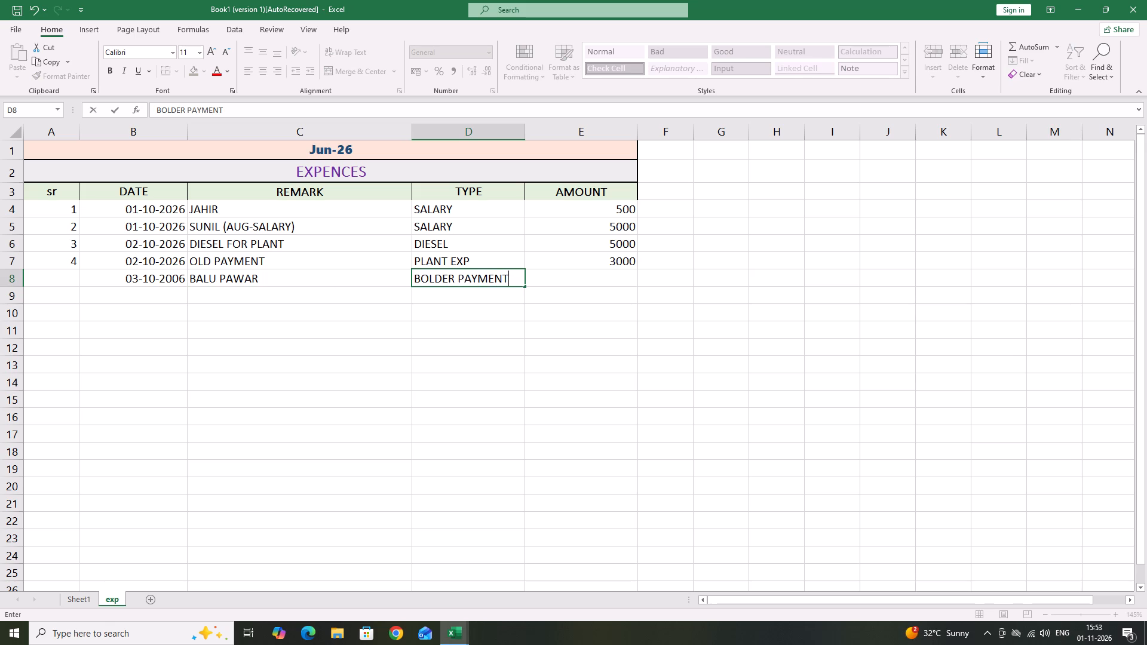
{"action": "left_click", "coordinate": [585, 285]}
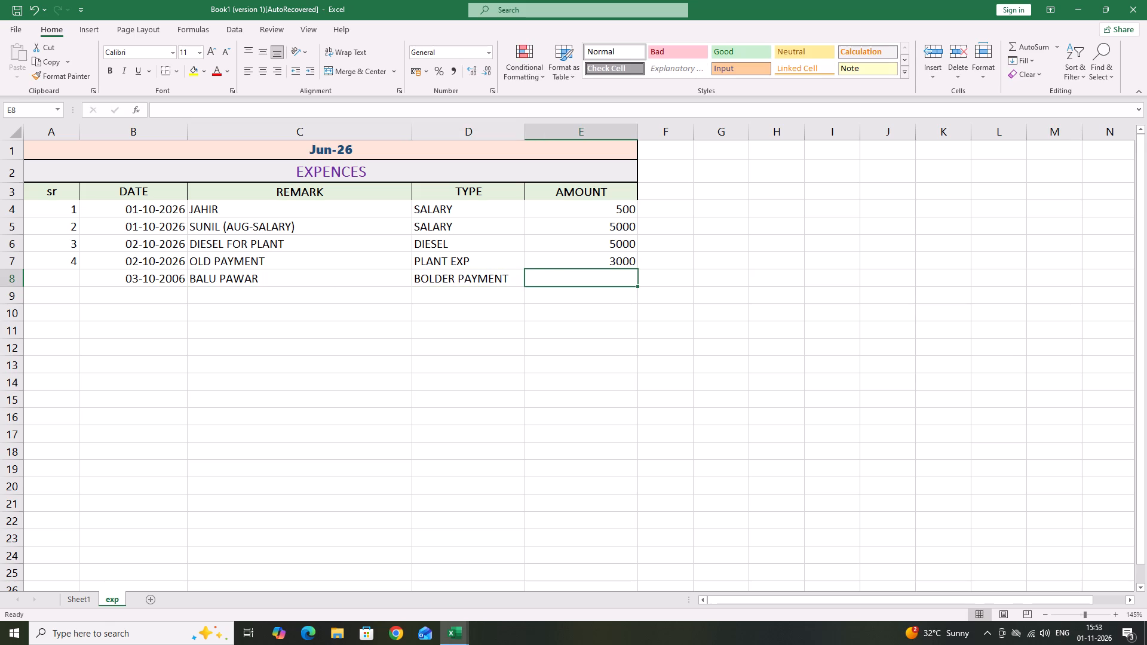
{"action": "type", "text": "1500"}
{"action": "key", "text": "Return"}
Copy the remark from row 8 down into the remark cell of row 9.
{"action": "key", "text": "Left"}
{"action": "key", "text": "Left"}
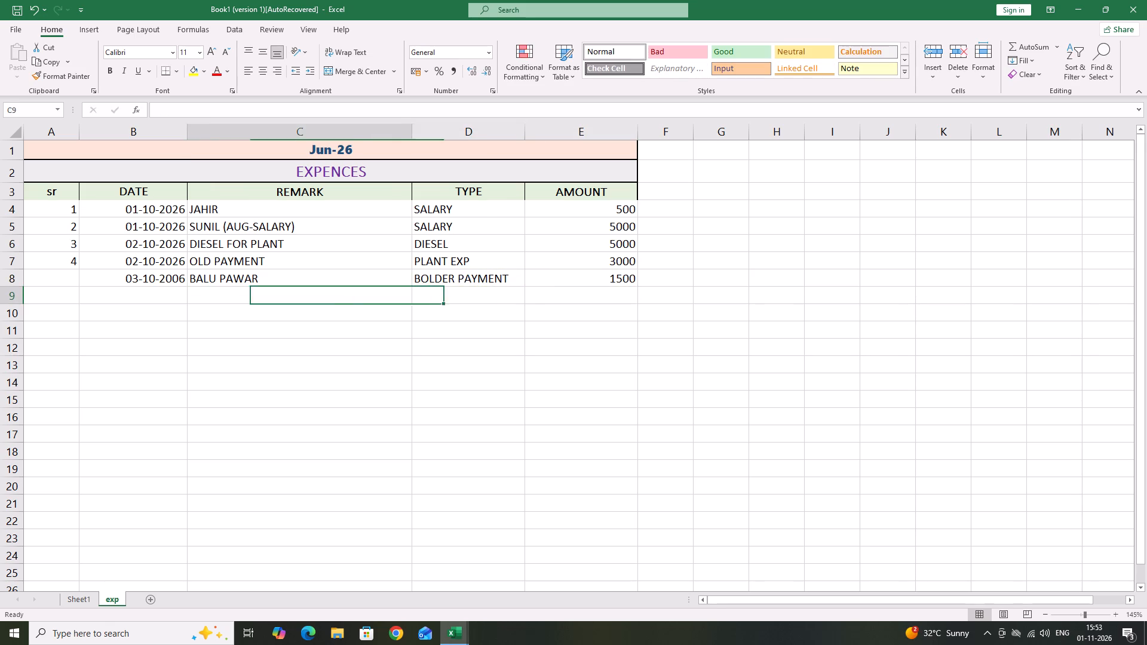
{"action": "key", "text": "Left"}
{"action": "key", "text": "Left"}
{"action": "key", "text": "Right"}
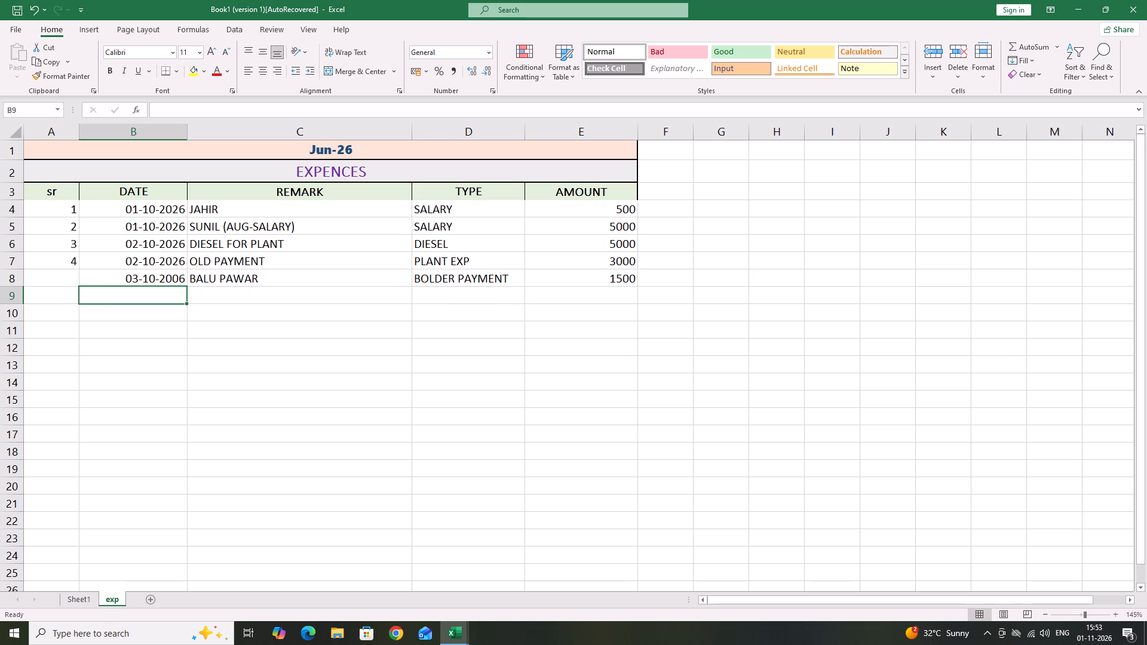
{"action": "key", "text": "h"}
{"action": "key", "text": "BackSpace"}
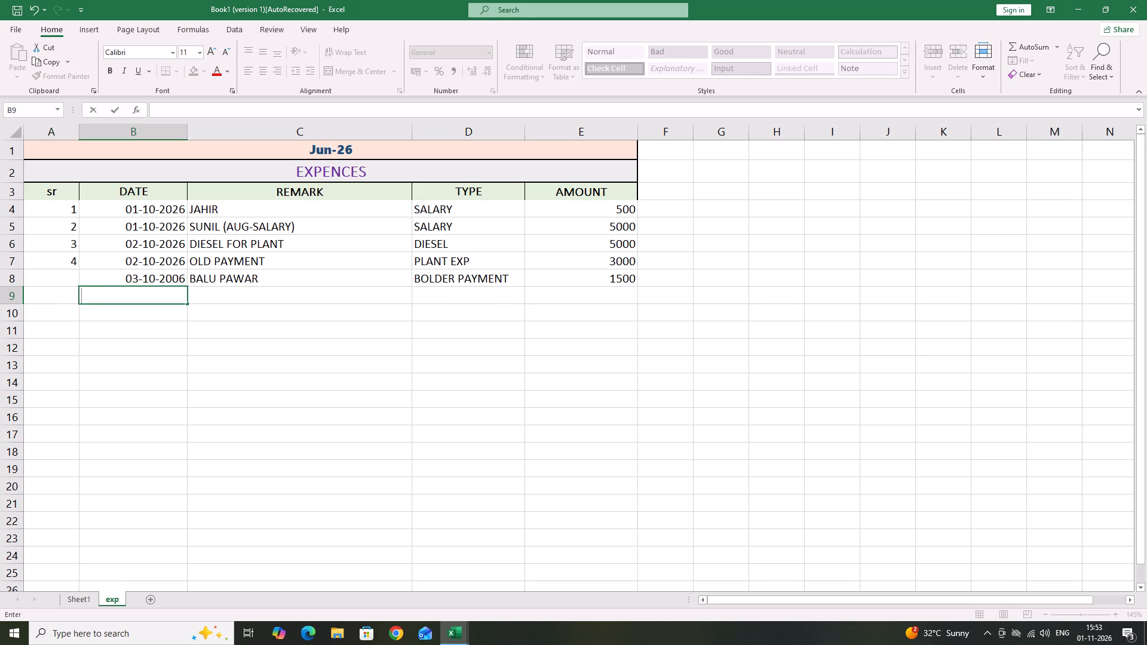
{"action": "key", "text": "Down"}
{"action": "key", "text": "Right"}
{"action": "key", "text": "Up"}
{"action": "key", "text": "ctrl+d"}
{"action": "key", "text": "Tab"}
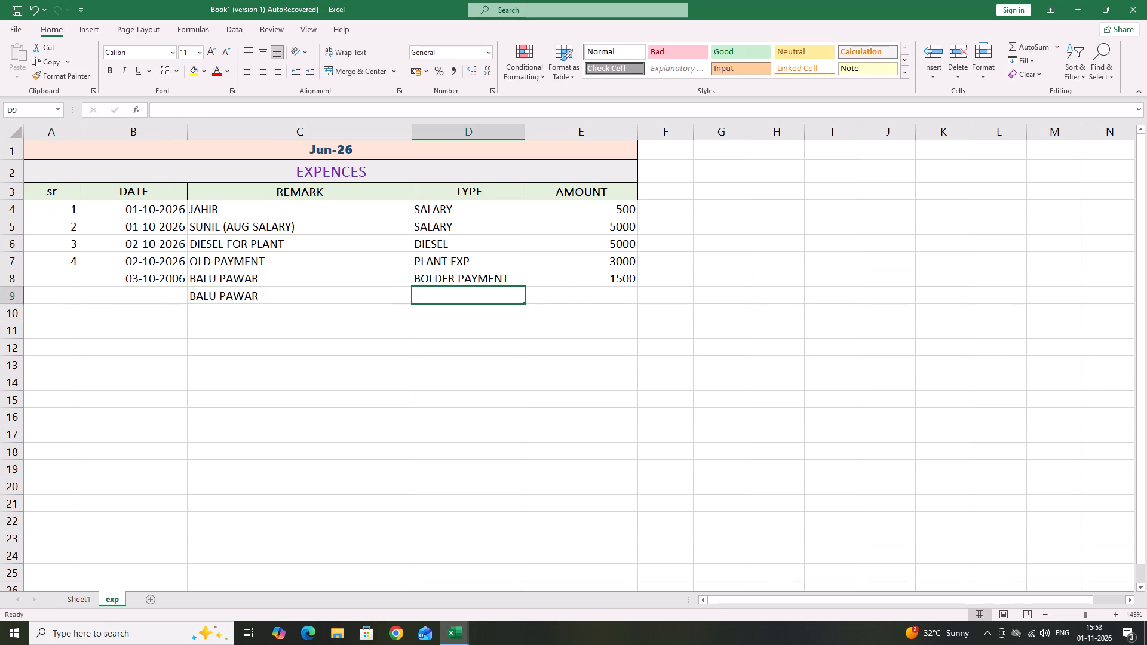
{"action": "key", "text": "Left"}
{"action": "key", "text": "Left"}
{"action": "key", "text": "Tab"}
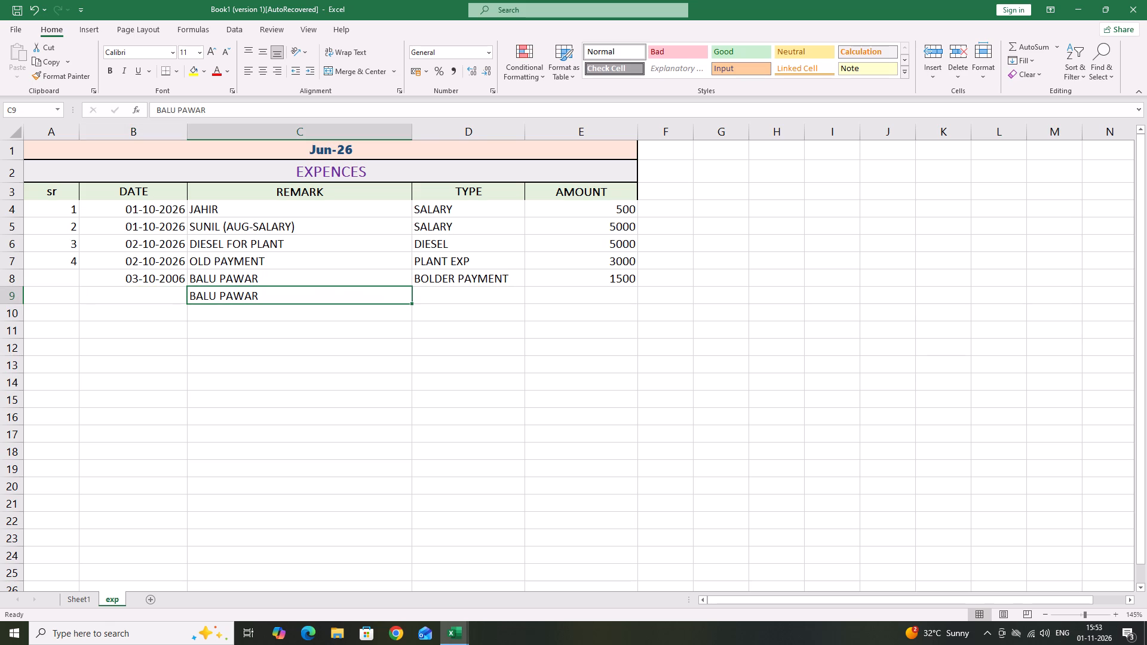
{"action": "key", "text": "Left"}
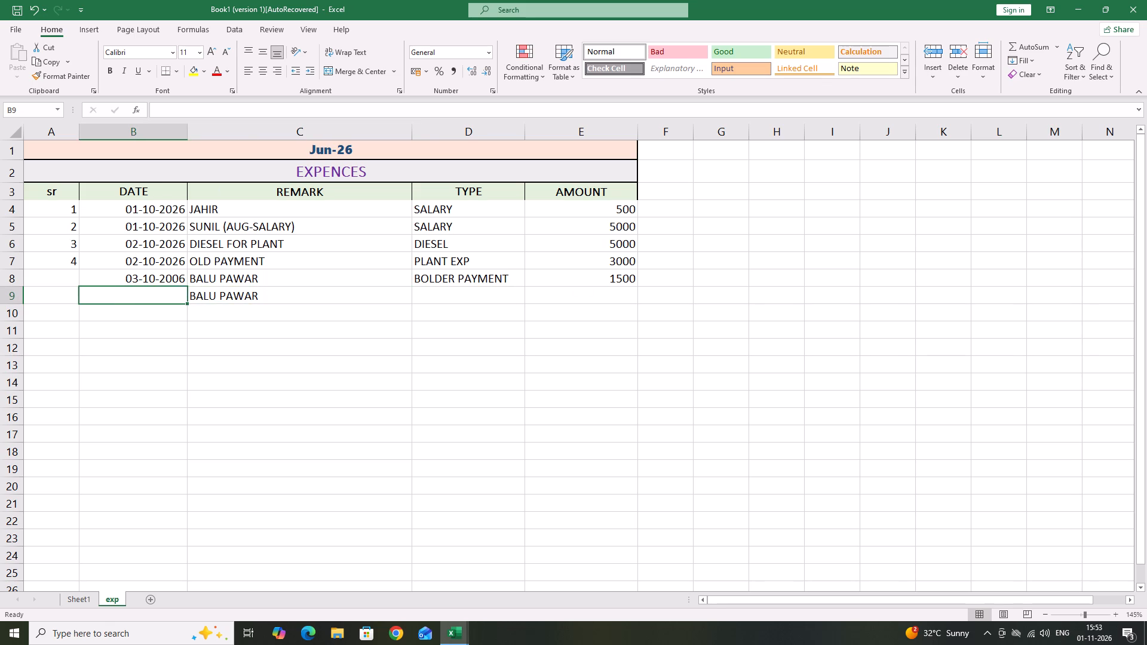
Complete the row 9 expense with date 03-10-2006, remark HANIF BHAI WELDING, type PLANT EXP and amount 3000.
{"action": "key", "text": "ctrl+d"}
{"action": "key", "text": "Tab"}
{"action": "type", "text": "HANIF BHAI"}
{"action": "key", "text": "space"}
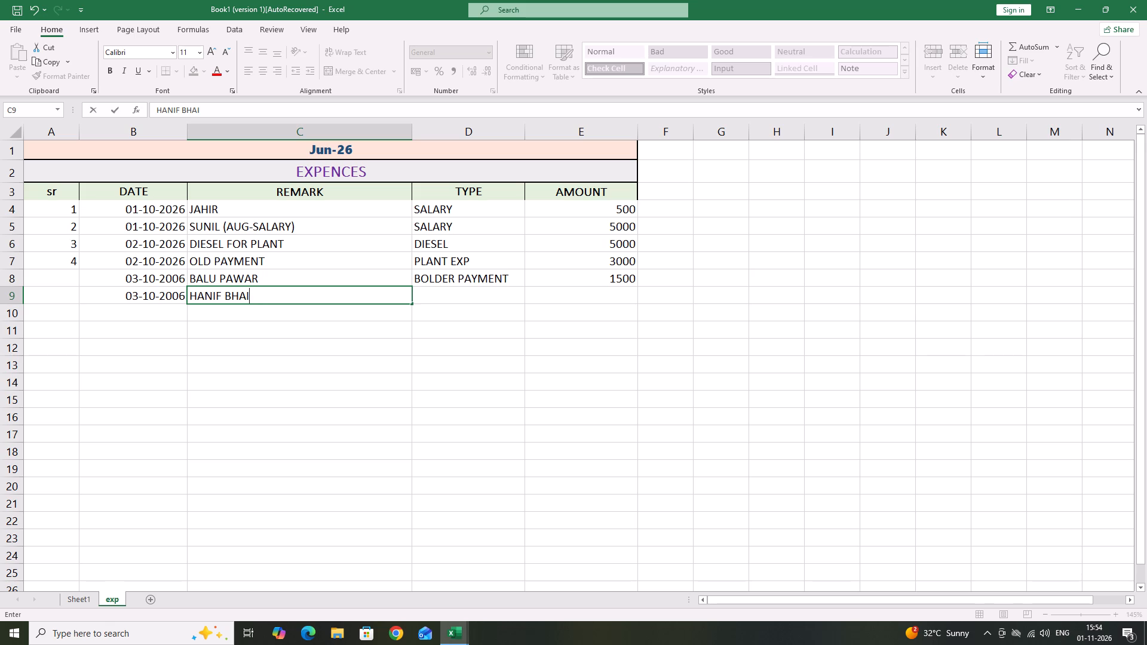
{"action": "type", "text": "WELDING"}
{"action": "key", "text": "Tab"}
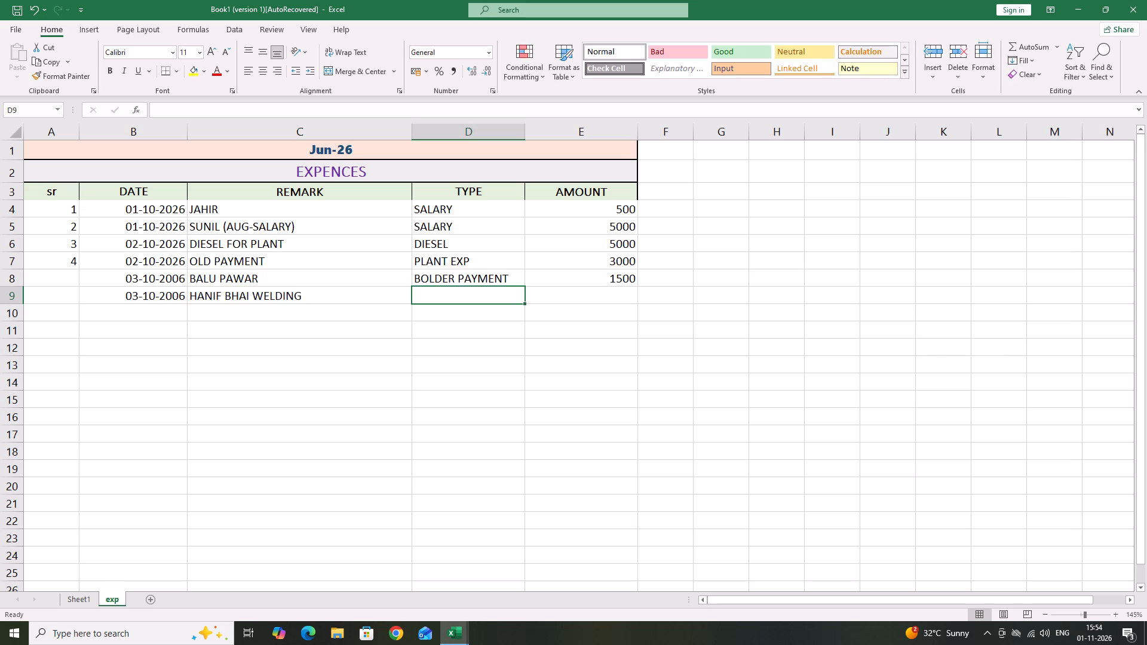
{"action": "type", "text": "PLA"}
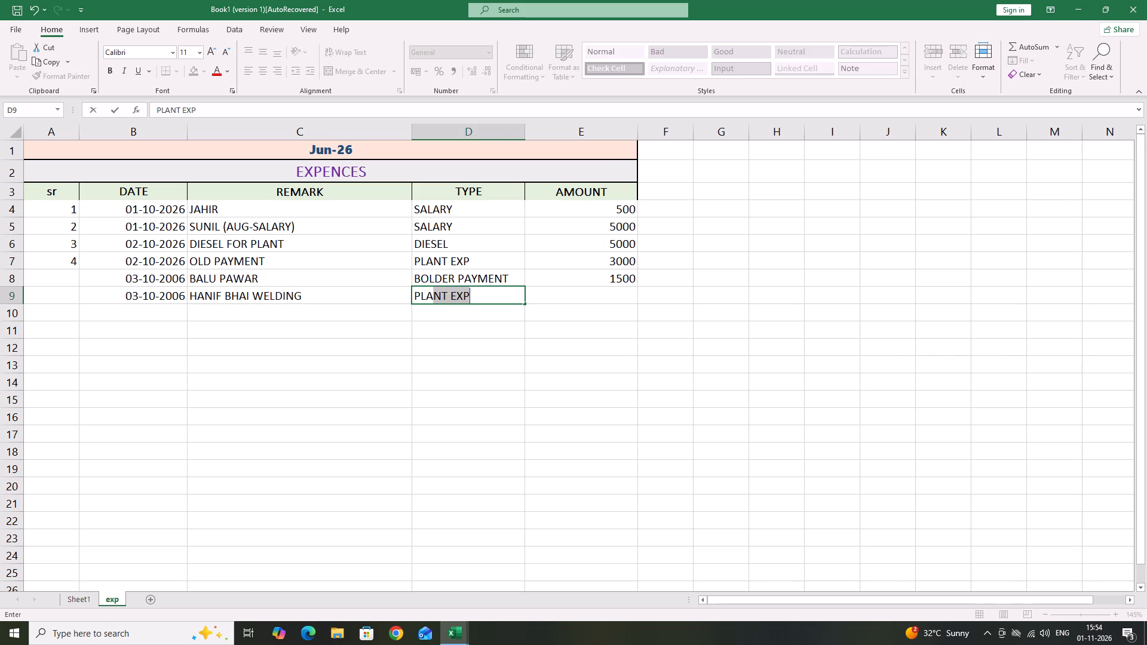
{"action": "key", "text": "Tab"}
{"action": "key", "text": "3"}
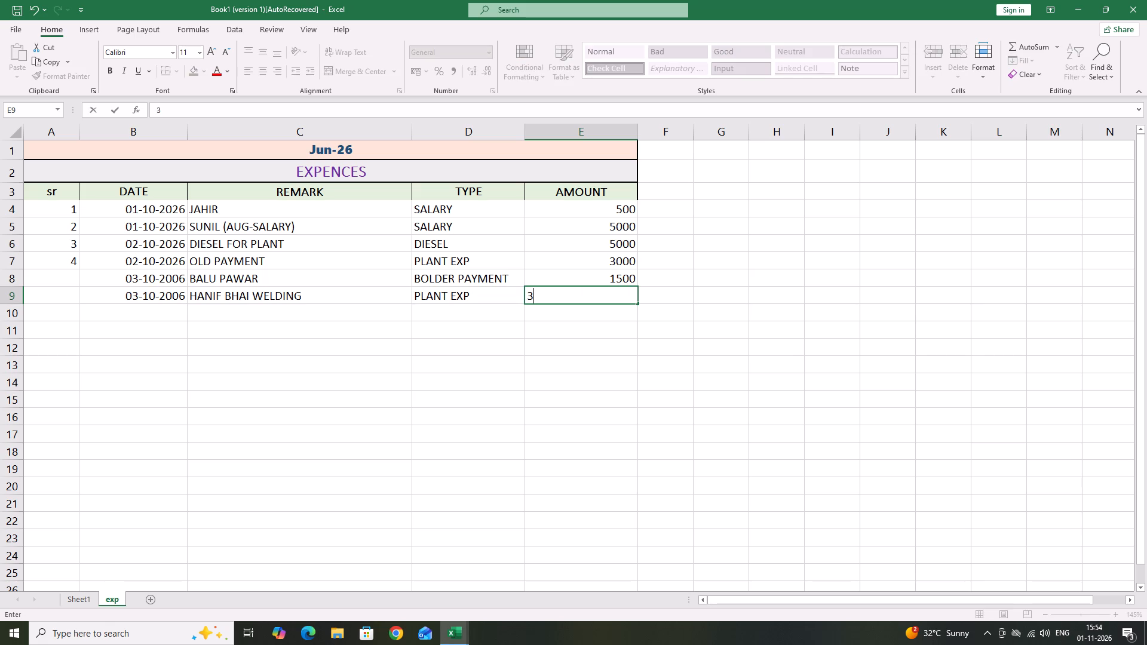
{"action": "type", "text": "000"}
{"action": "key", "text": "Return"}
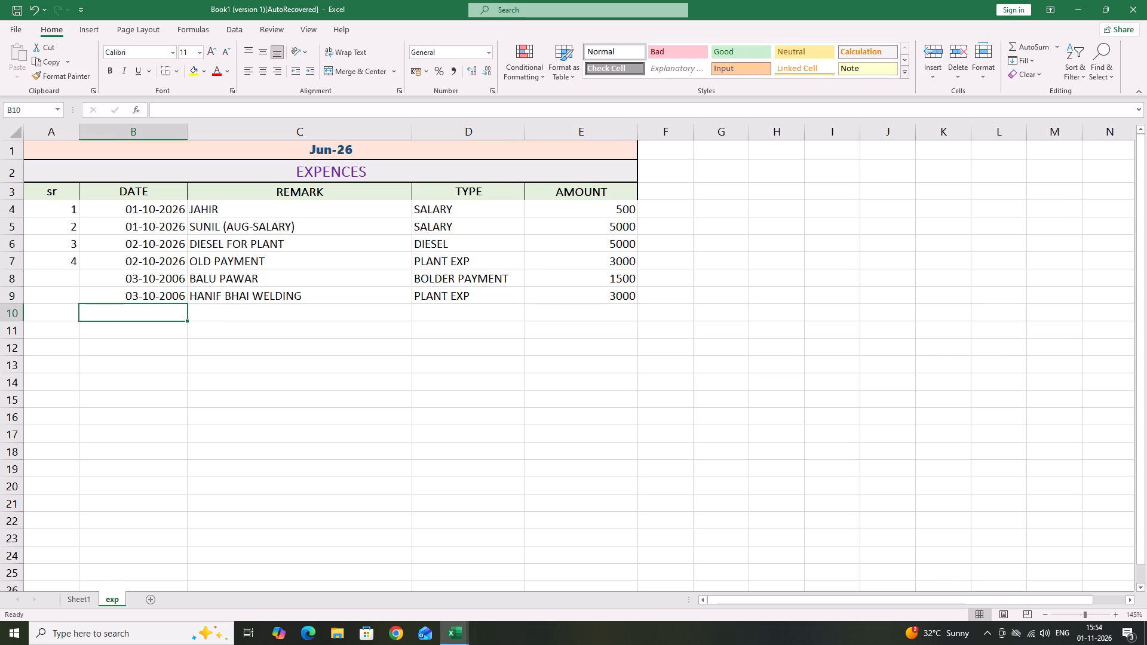
Start the row 10 expense by copying down the date 03-10-2006 and entering the remark BELT C-105.
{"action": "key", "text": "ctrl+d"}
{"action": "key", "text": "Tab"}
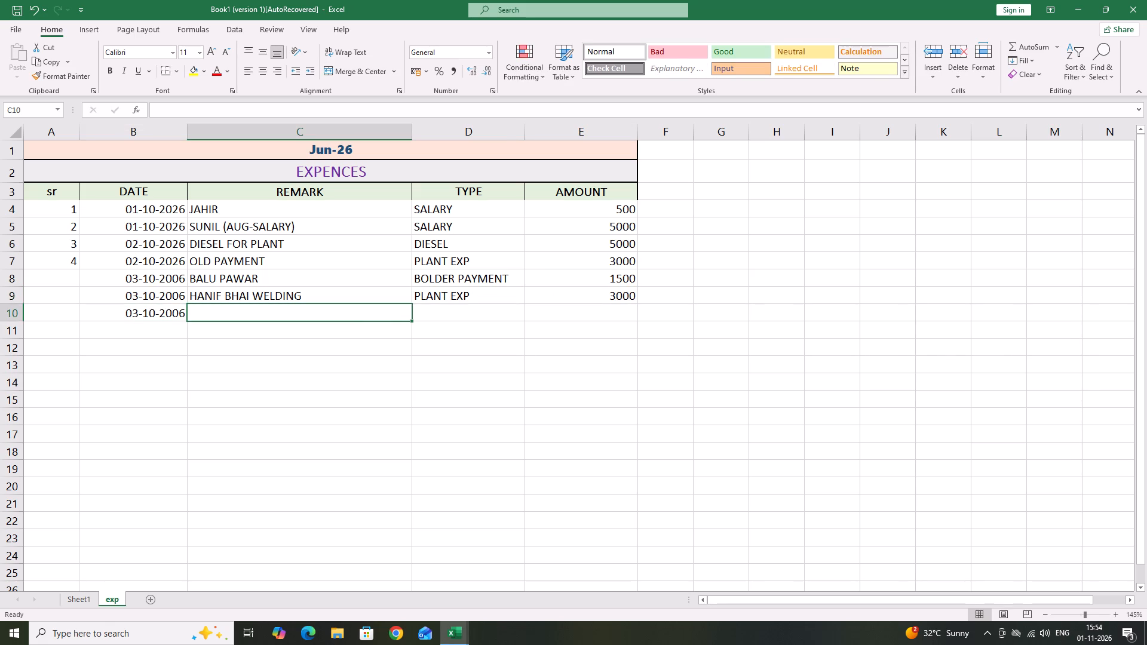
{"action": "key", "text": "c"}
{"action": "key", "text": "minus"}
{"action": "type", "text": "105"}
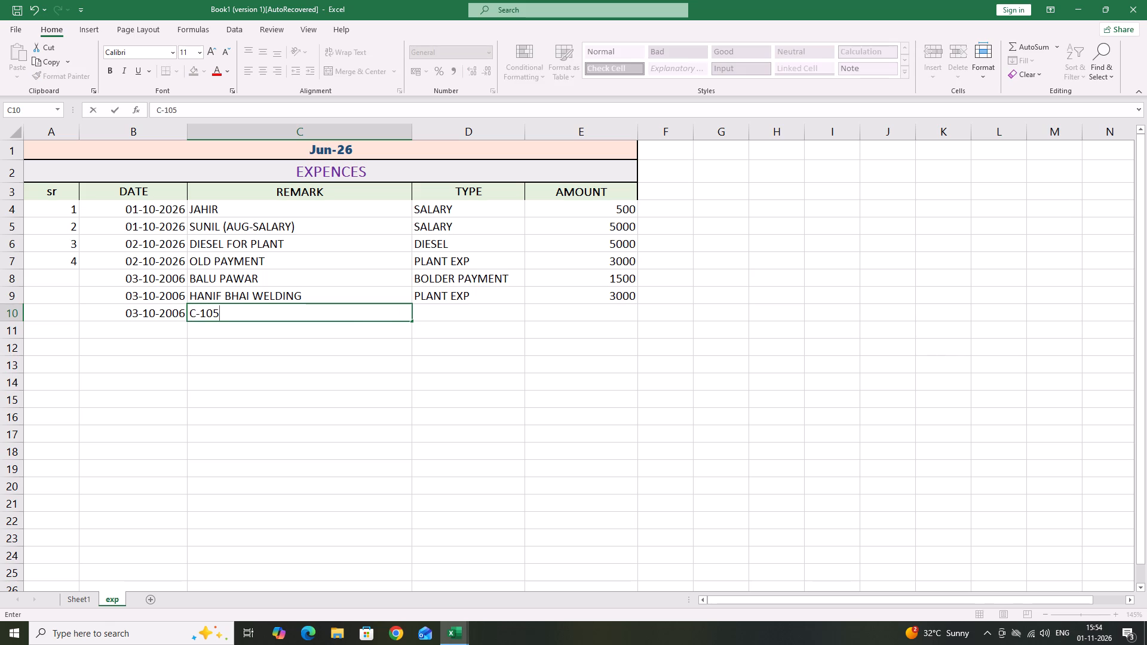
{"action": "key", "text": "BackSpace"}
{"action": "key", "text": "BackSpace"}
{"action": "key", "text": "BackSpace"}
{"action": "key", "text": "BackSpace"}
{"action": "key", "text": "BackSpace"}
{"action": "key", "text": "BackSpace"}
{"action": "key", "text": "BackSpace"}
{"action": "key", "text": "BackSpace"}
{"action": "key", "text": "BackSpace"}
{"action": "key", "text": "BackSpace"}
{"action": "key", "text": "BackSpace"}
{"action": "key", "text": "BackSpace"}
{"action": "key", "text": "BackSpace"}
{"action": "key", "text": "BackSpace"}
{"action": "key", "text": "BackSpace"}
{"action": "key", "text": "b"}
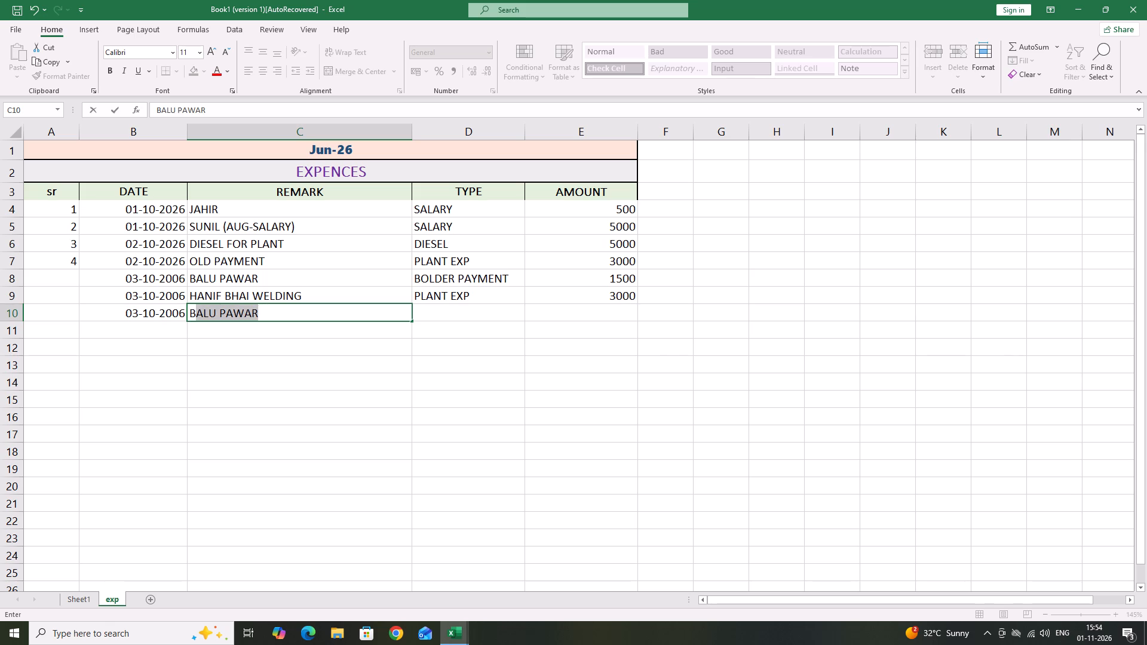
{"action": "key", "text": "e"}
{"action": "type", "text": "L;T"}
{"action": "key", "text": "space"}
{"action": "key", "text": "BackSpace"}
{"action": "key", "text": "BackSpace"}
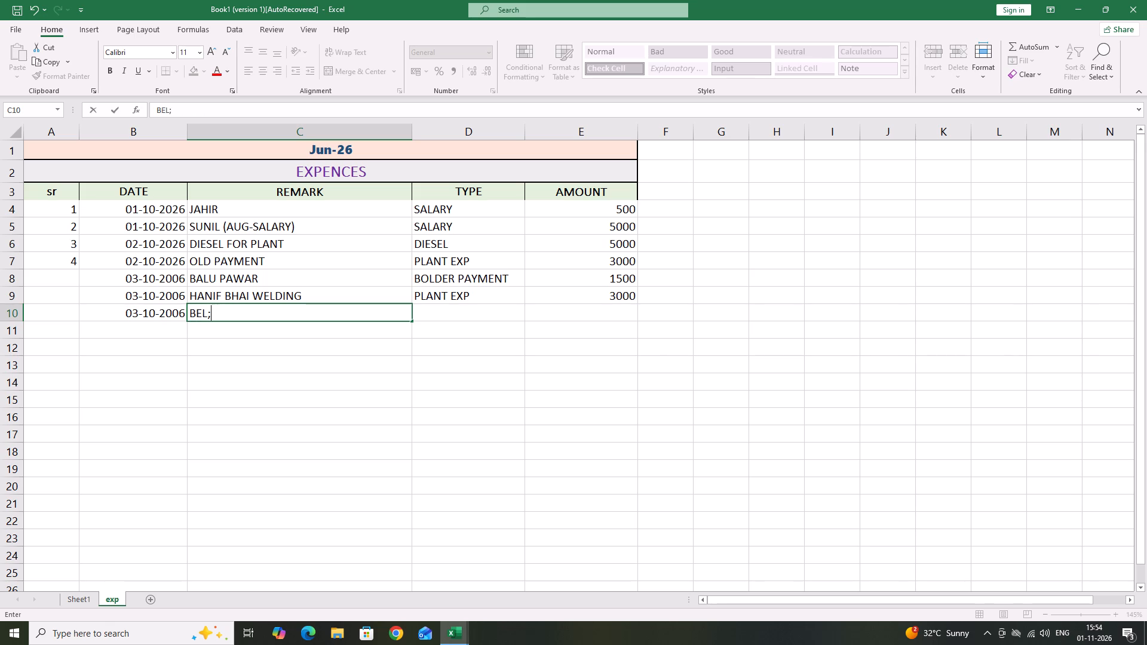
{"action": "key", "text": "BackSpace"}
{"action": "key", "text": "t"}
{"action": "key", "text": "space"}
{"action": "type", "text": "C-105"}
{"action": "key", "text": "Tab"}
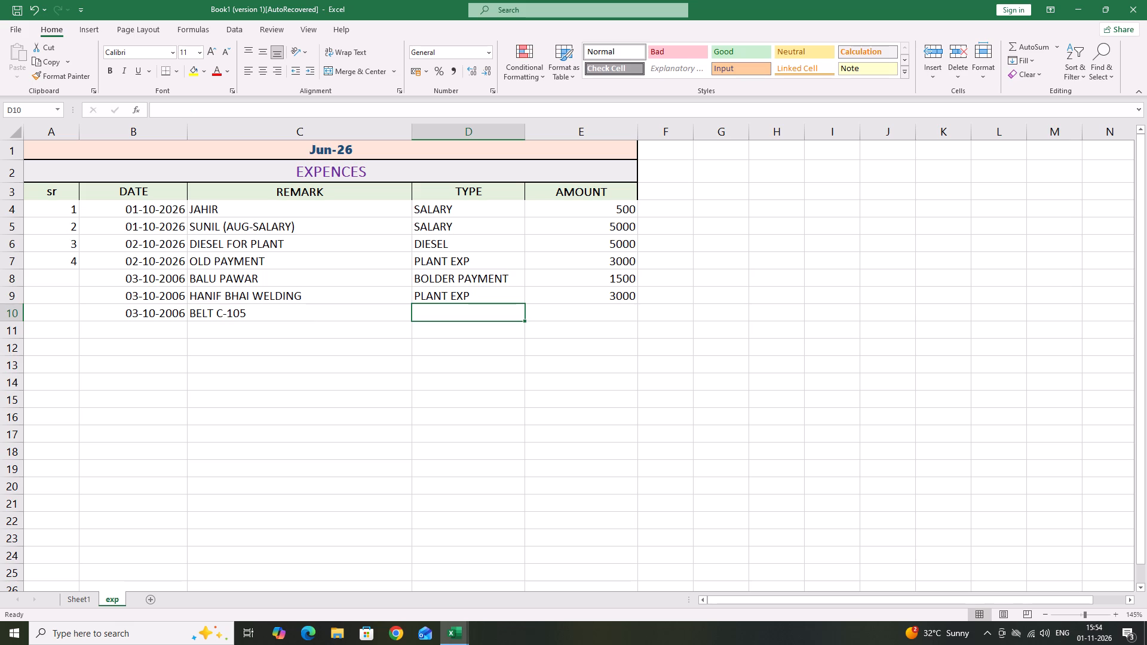
Replace the remark of the row 10 expense with C-105 BELT.
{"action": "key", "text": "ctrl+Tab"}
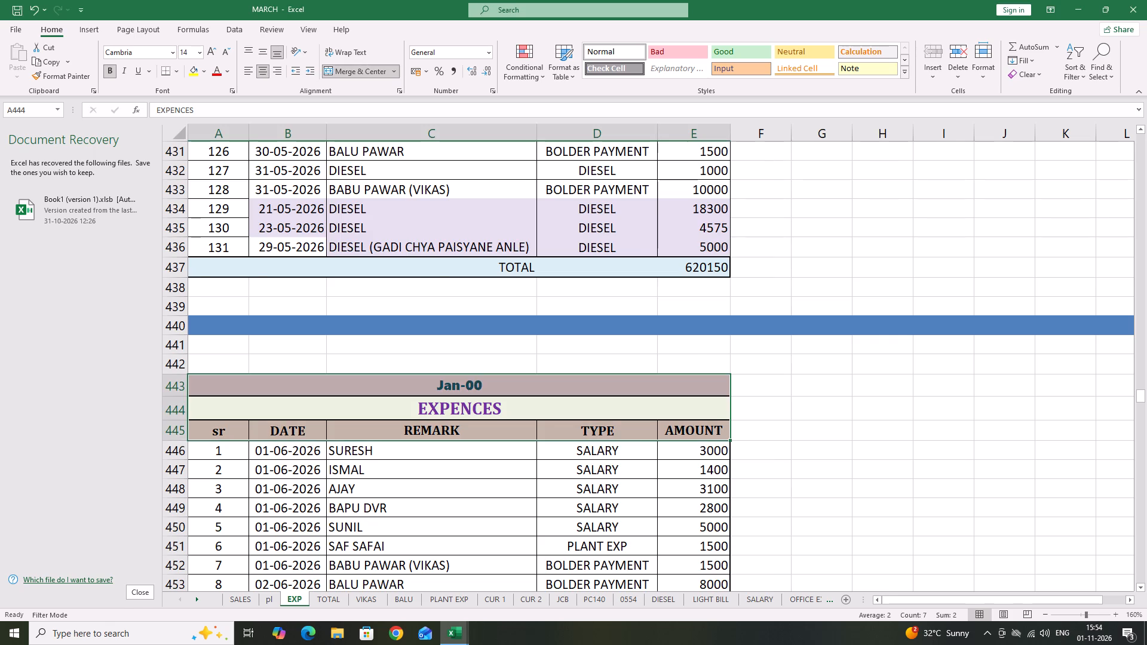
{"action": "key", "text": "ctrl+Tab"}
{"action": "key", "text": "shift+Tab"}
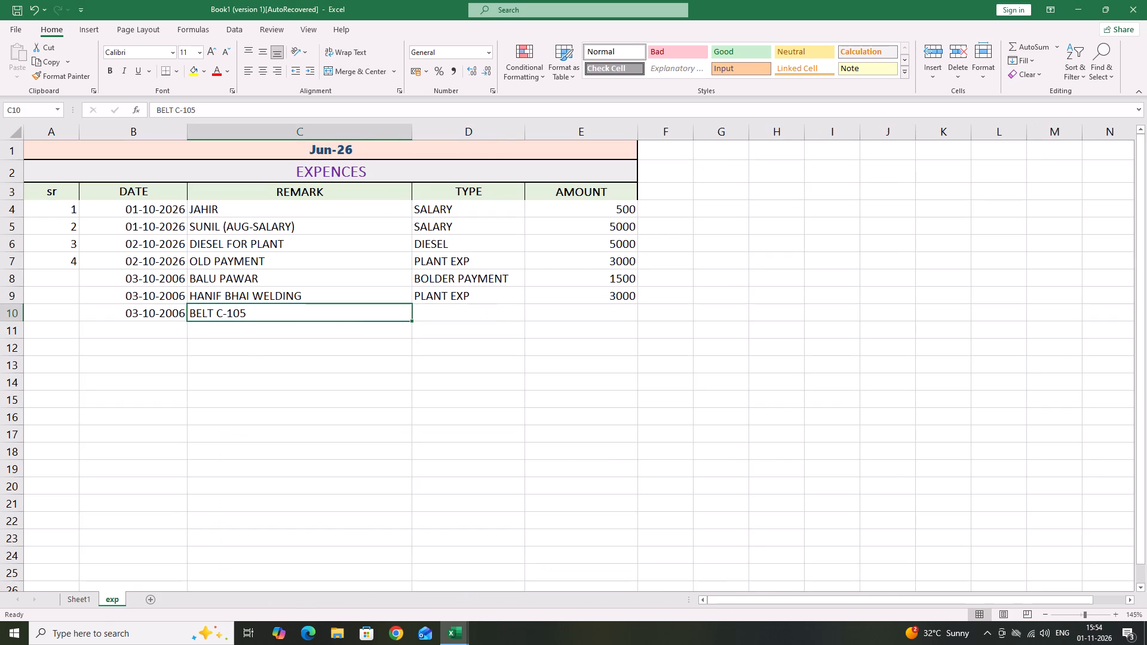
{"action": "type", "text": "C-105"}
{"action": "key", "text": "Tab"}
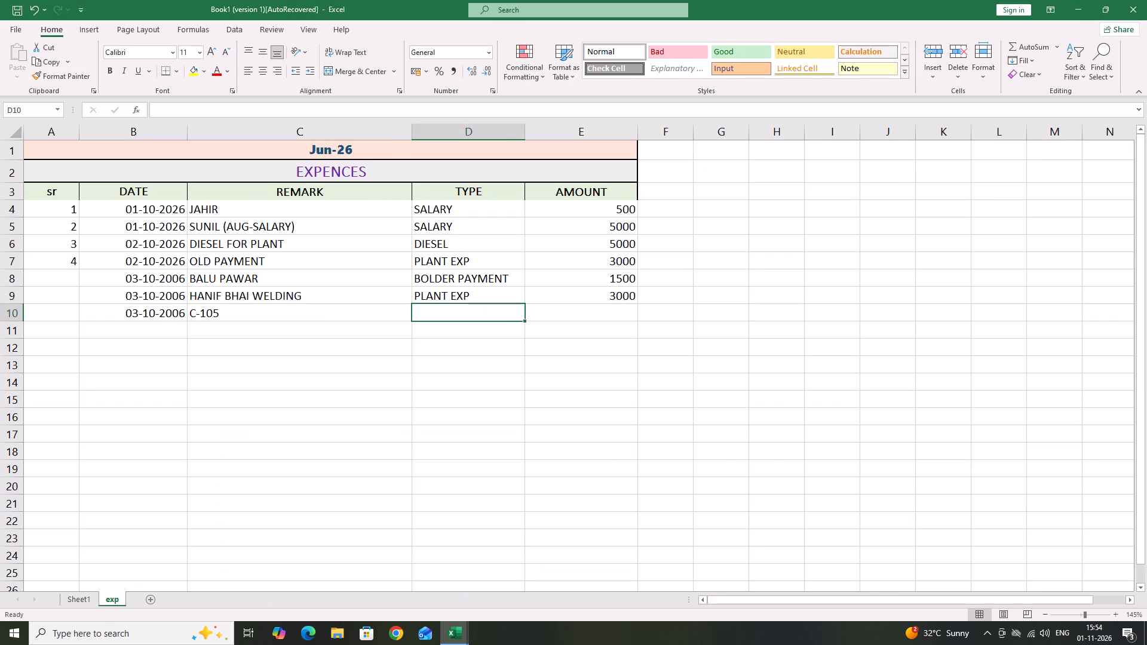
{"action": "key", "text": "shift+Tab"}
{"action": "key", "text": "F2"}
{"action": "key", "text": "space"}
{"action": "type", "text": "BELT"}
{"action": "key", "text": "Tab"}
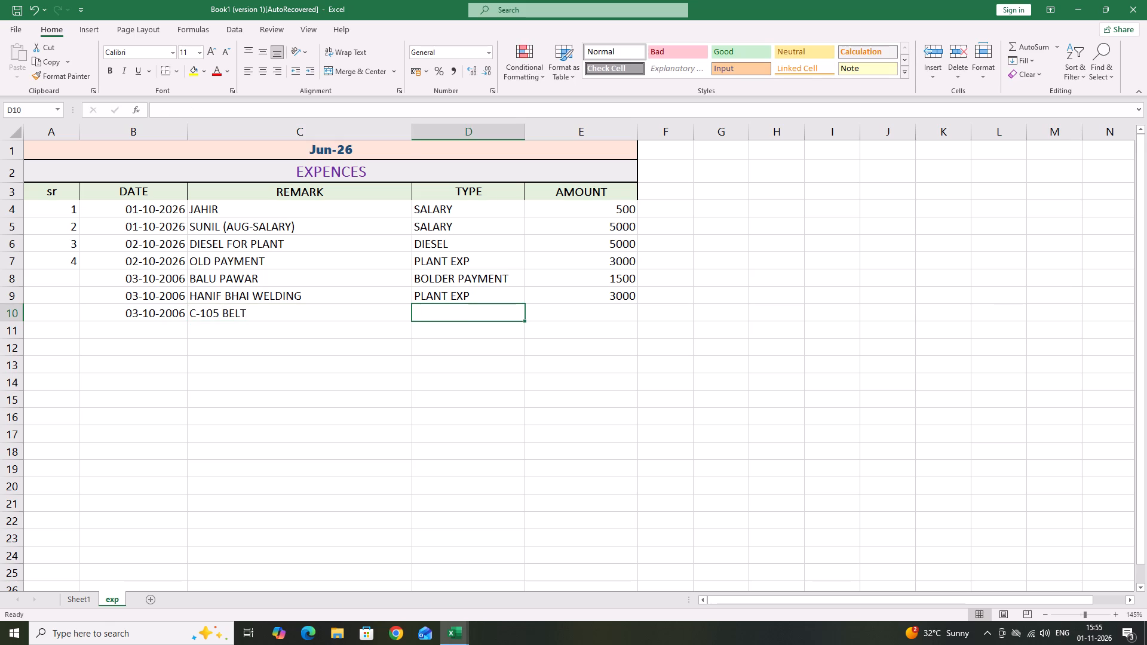
Set the C-105 BELT expense's type to PLANT EXP, copied from the row above, and its amount to 1360.
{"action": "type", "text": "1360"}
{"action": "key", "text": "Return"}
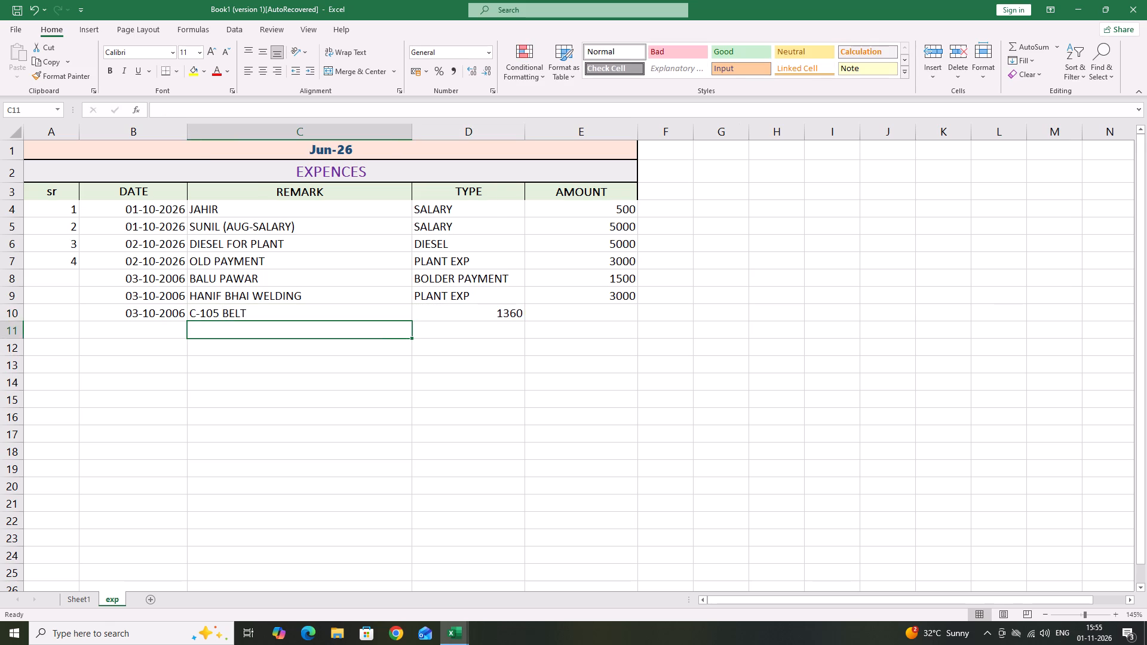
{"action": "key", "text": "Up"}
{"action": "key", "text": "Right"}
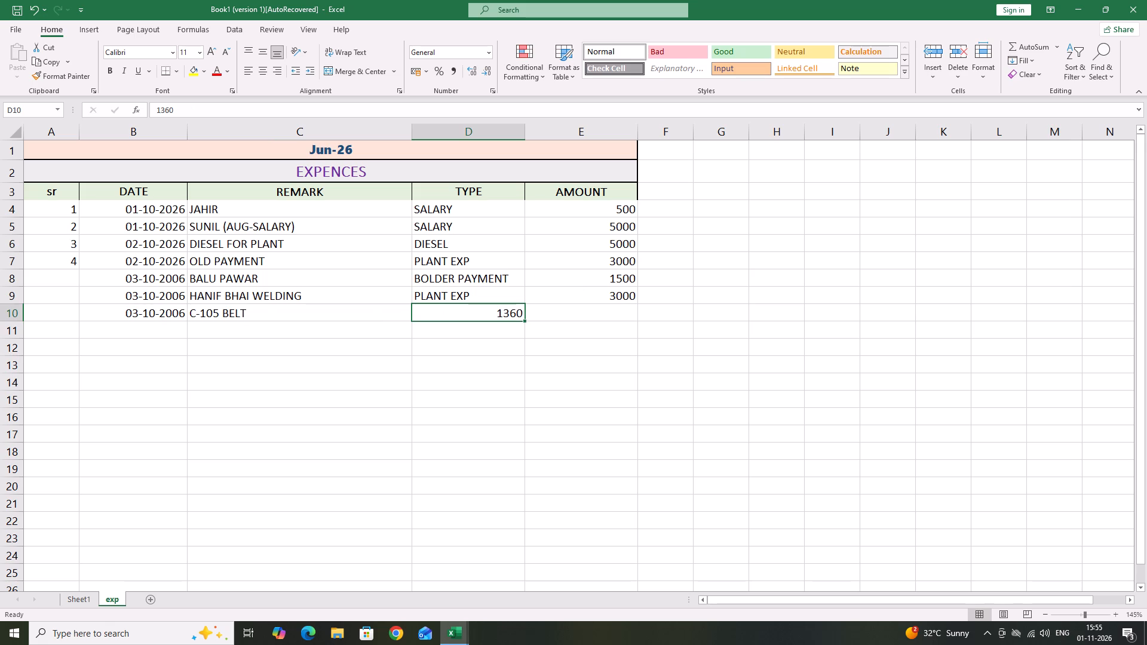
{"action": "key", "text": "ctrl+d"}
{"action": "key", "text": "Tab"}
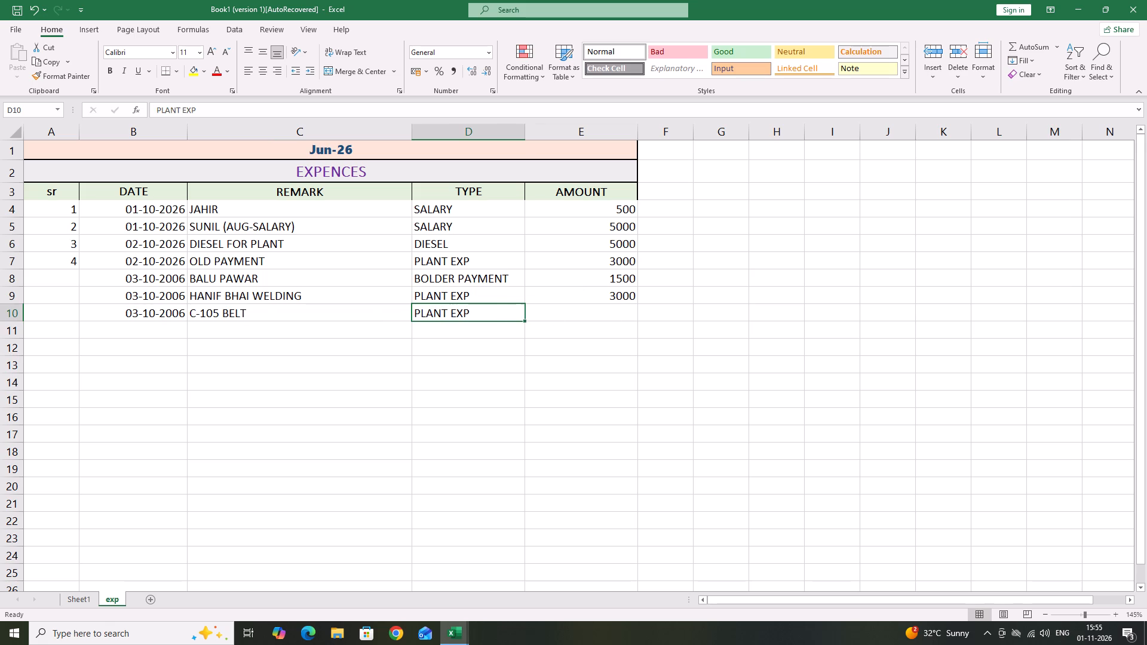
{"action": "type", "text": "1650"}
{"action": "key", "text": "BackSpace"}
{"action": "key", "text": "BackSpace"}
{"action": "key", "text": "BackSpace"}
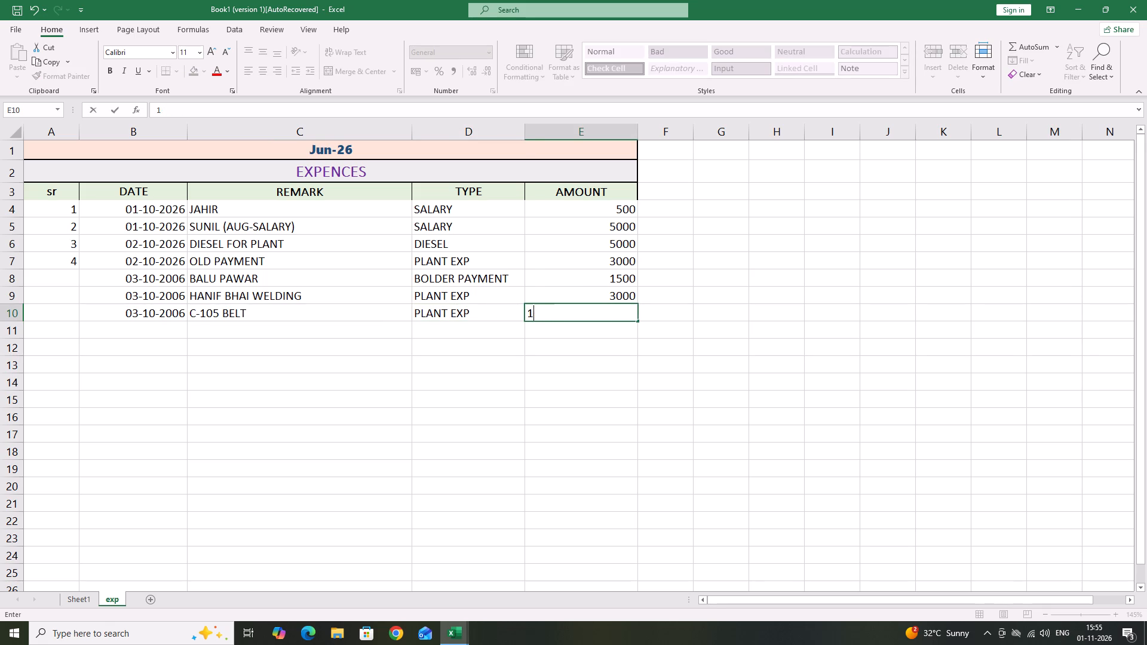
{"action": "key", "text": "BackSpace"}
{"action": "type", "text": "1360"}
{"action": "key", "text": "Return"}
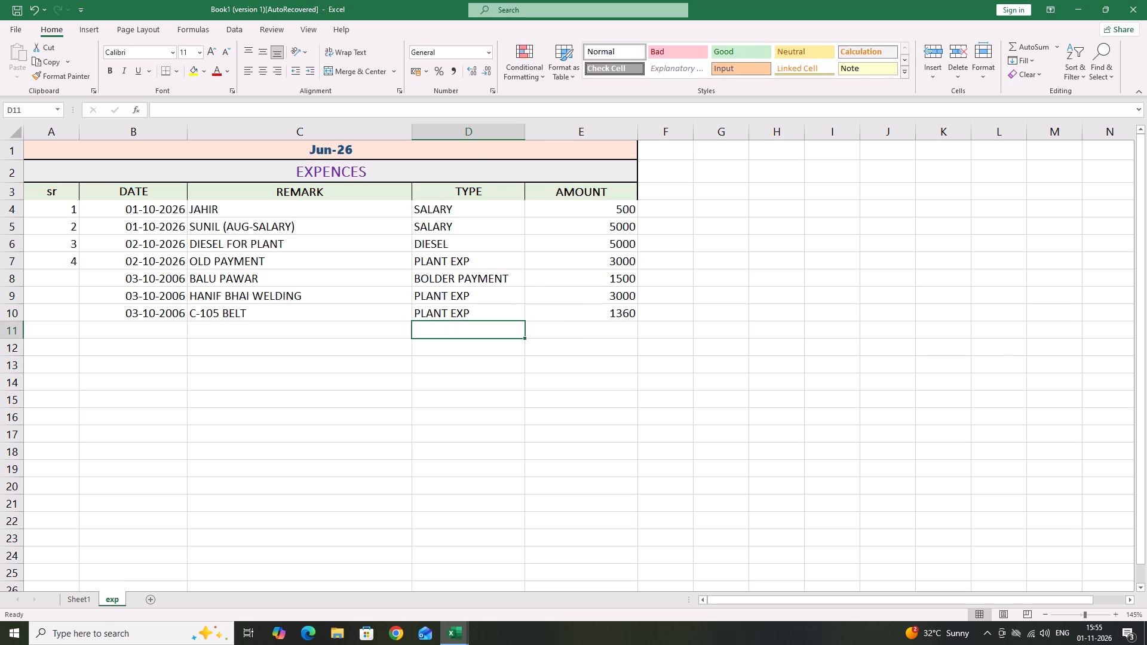
Add an expense in row 11 dated 03-10-2006 with remark PULLY, type PLANT EXP and amount 400.
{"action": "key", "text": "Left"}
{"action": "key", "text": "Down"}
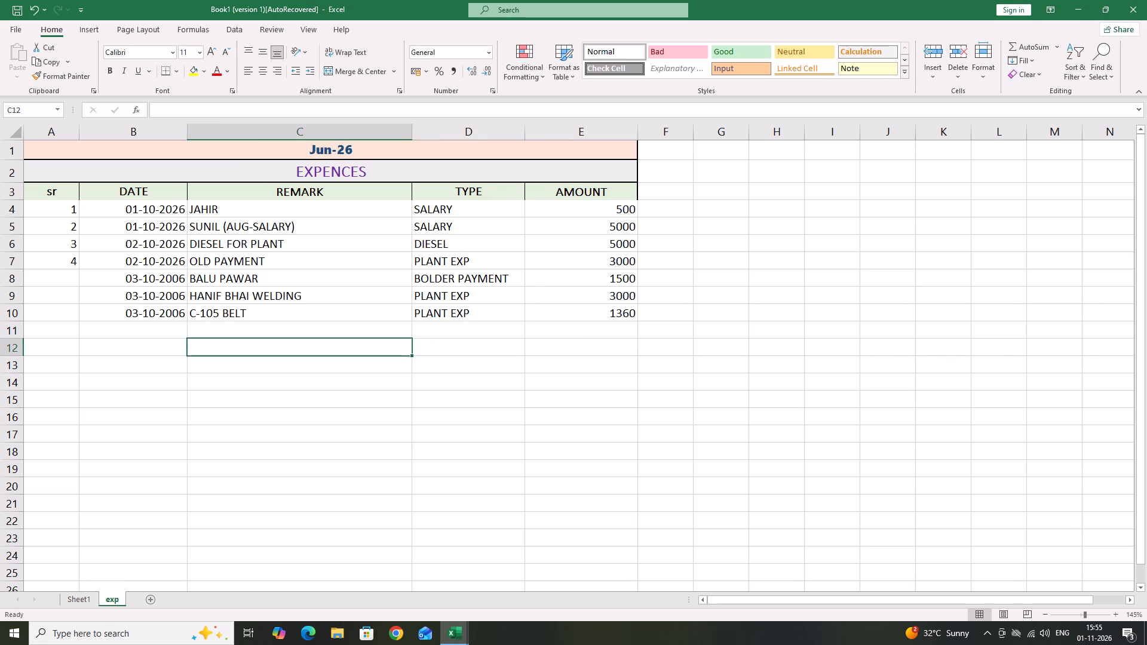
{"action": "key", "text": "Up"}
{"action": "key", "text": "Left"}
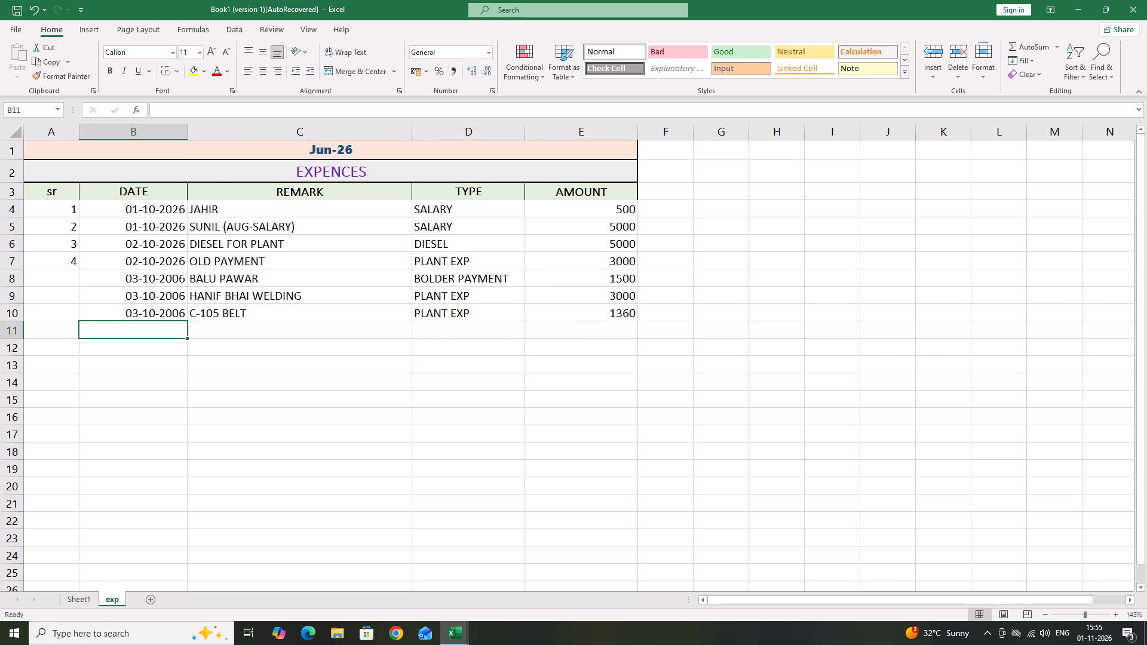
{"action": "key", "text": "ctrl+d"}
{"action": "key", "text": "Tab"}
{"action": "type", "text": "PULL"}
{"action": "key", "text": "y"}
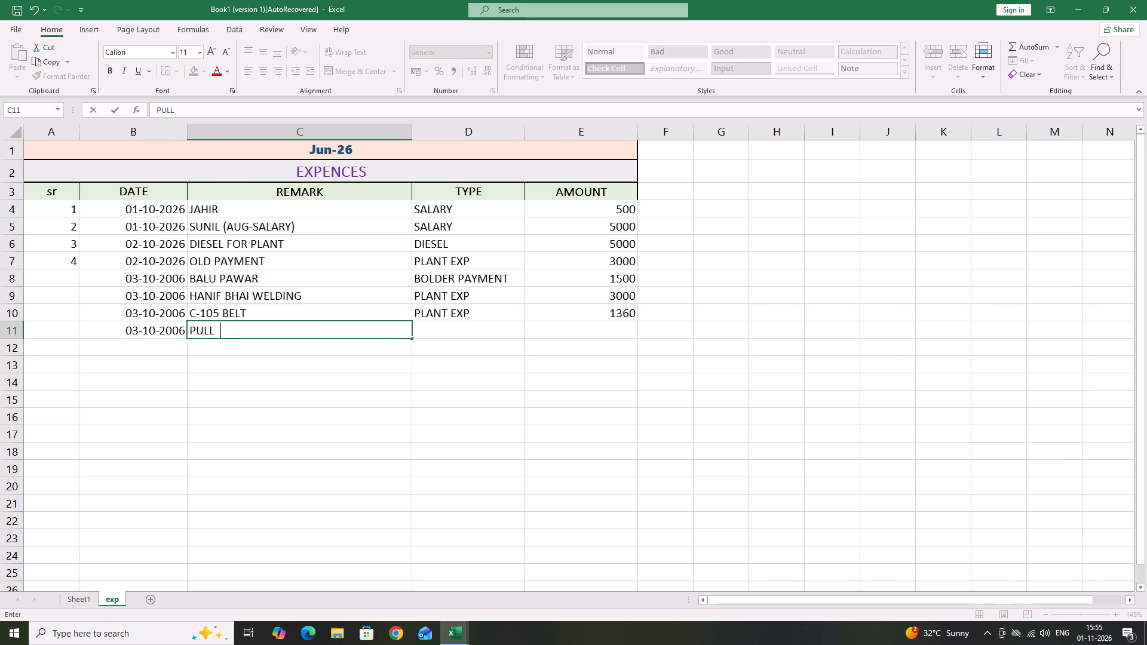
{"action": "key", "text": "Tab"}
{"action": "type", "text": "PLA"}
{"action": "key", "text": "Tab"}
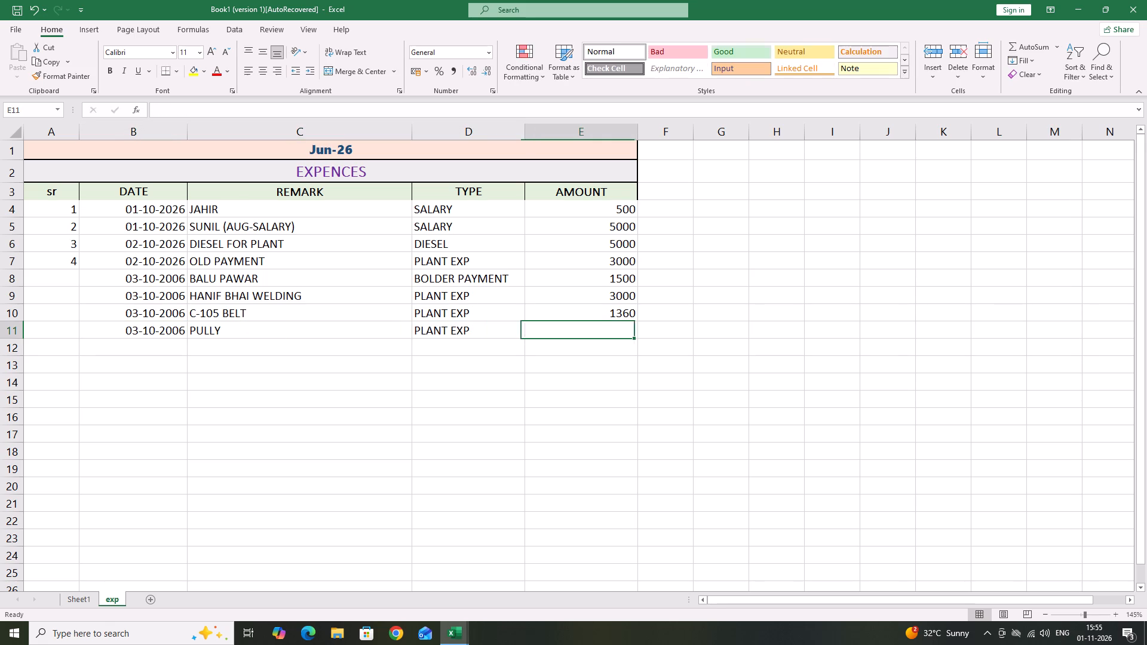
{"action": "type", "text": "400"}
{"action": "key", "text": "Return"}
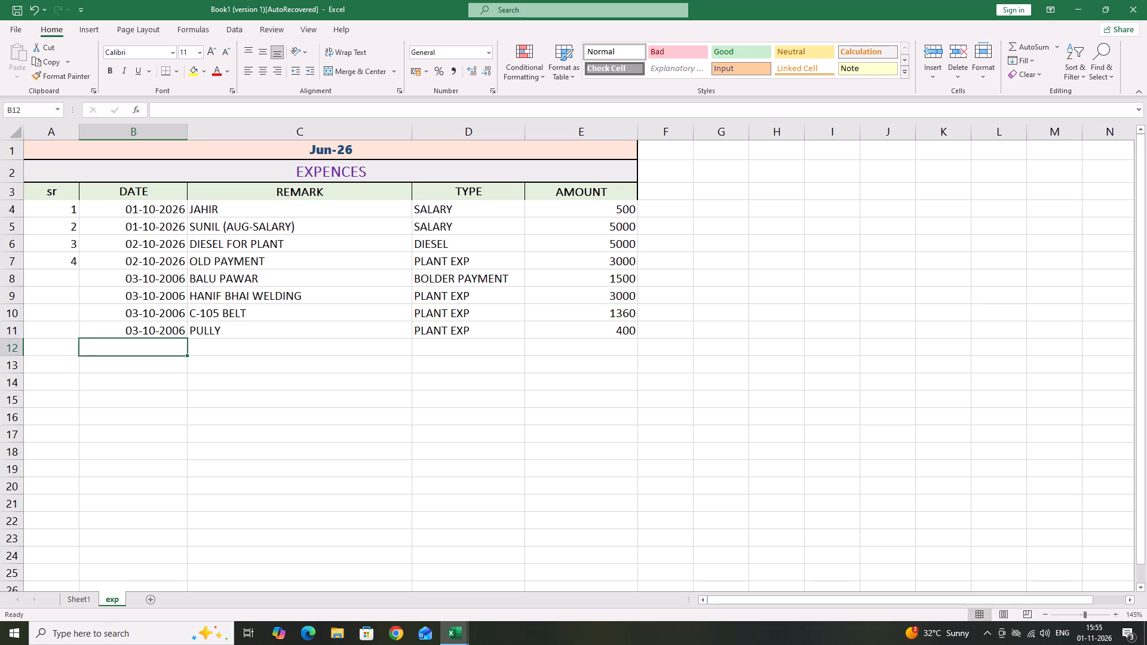
Start the row 12 expense by copying down the date 03-10-2006 and entering the remark WELDING ROD.
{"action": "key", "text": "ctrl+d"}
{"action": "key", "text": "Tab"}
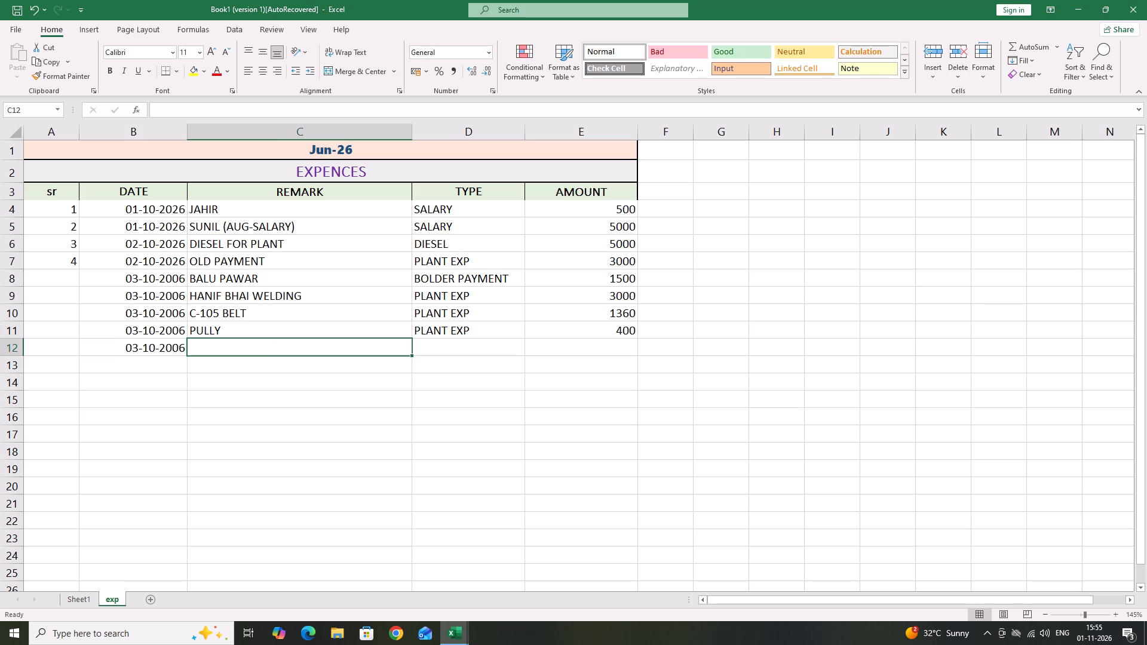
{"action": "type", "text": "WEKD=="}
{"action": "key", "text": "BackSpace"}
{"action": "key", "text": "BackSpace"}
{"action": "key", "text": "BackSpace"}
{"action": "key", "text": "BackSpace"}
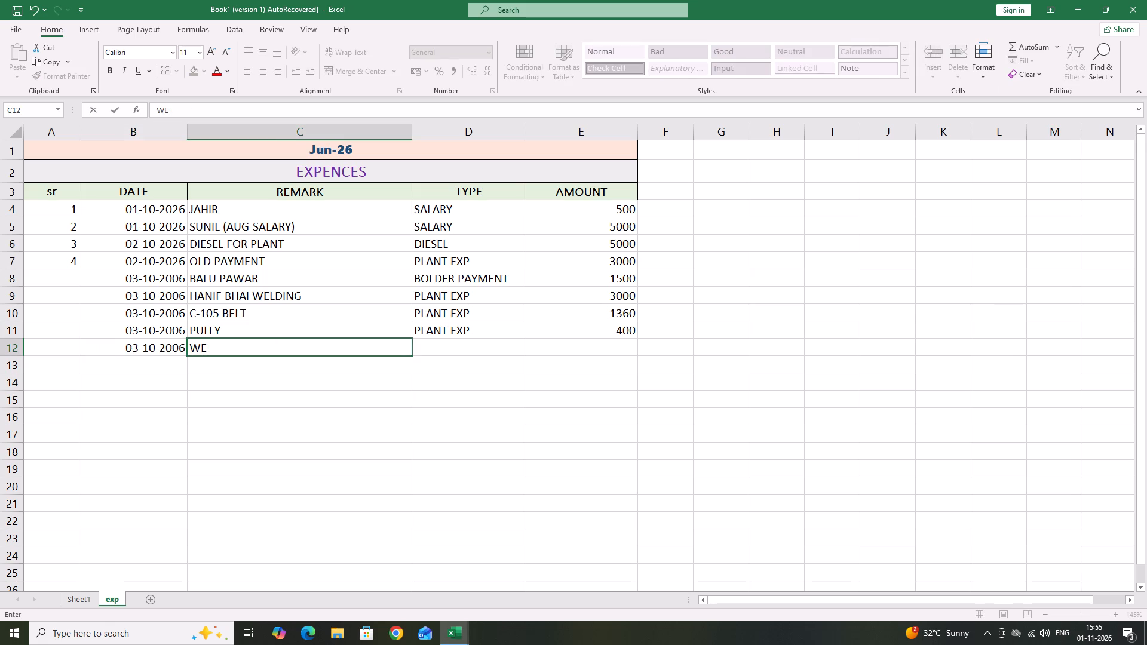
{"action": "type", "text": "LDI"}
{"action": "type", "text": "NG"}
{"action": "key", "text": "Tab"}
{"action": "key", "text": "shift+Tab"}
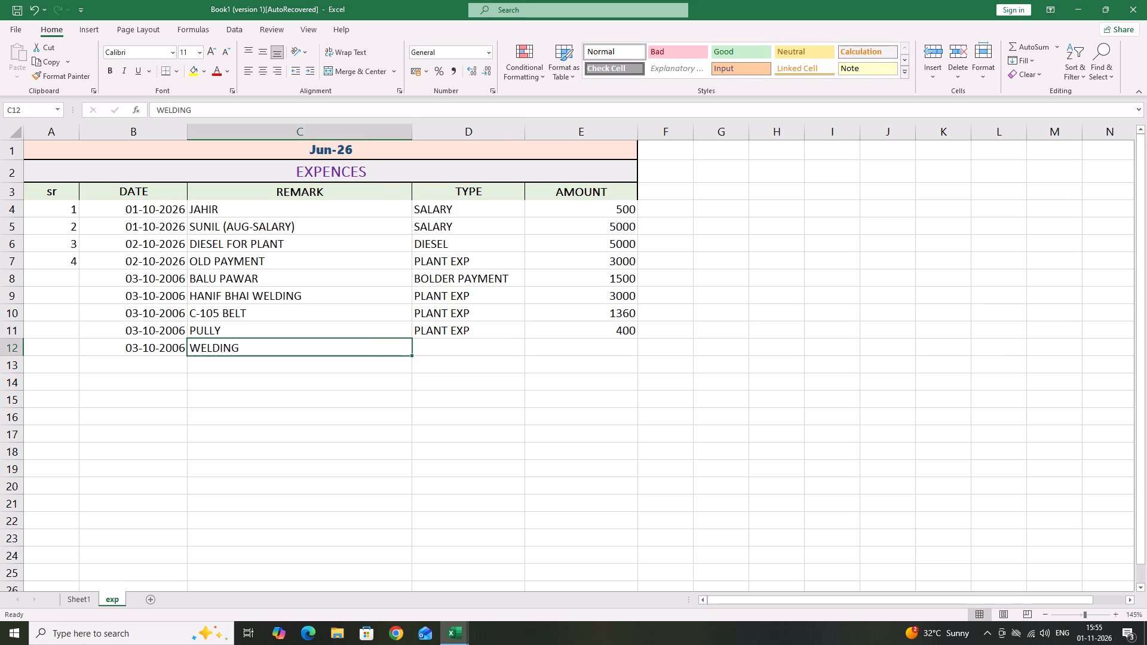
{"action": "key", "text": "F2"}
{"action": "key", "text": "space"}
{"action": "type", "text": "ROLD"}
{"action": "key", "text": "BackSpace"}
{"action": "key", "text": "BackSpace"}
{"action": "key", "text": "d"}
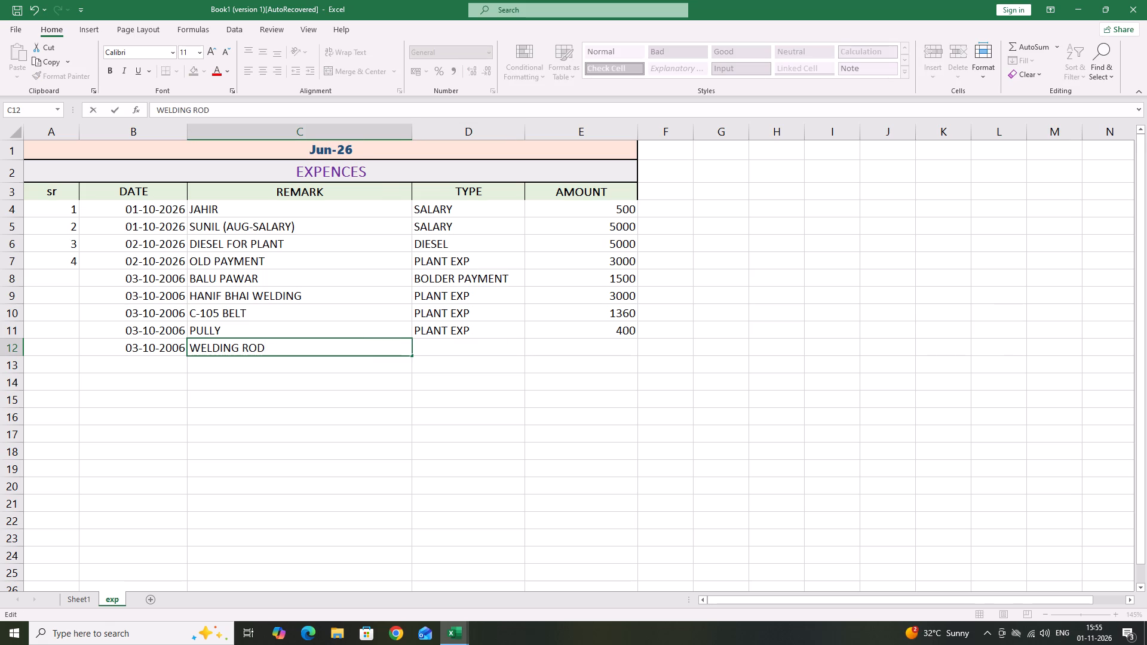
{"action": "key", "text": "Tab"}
Complete the WELDING ROD expense with type PLANT EXP, copied from the row above, and amount 430.
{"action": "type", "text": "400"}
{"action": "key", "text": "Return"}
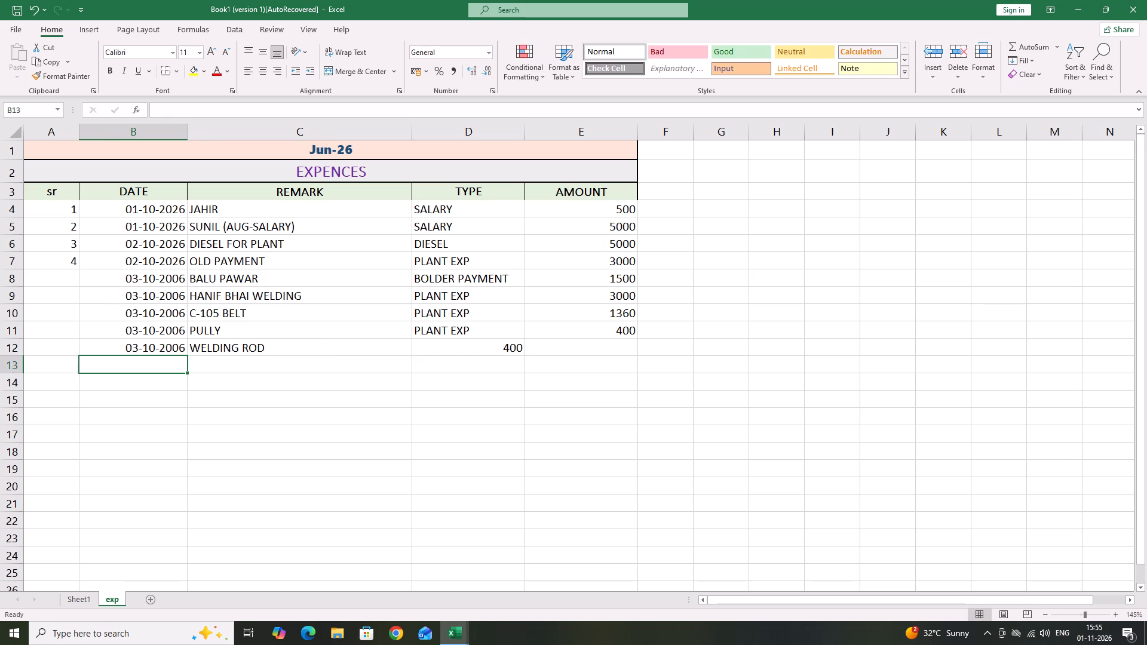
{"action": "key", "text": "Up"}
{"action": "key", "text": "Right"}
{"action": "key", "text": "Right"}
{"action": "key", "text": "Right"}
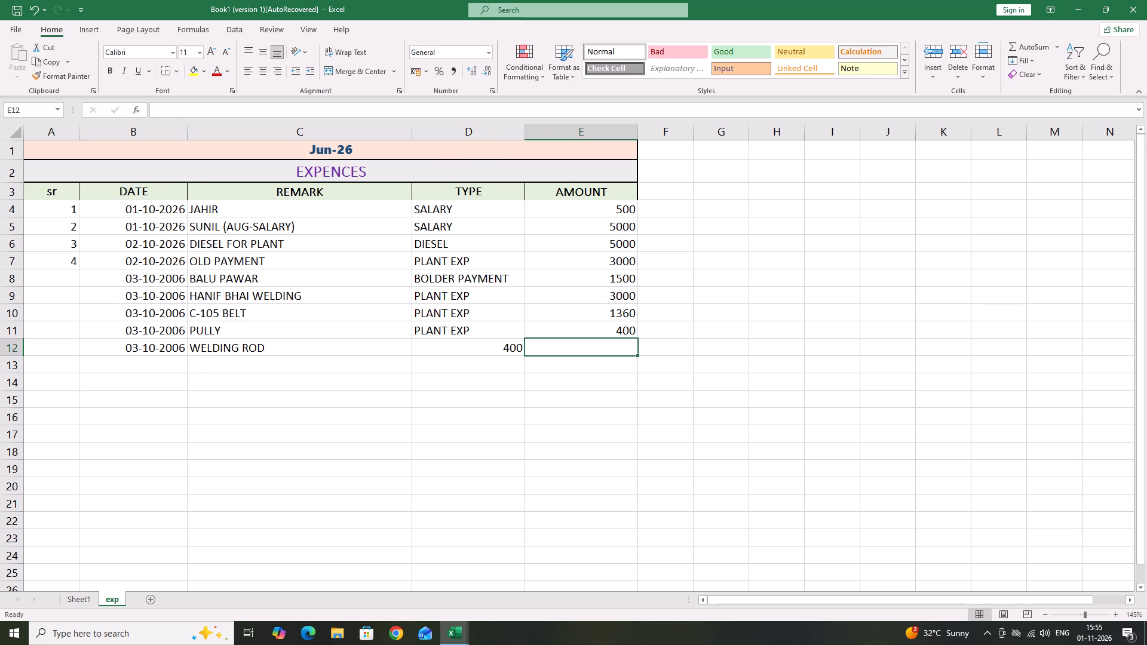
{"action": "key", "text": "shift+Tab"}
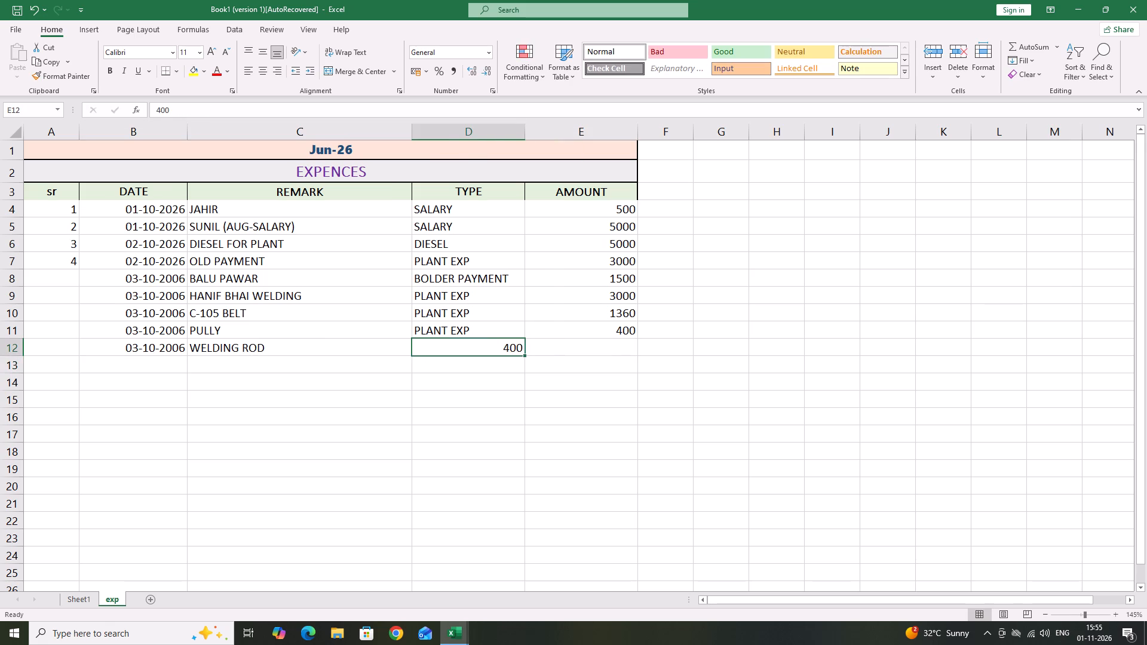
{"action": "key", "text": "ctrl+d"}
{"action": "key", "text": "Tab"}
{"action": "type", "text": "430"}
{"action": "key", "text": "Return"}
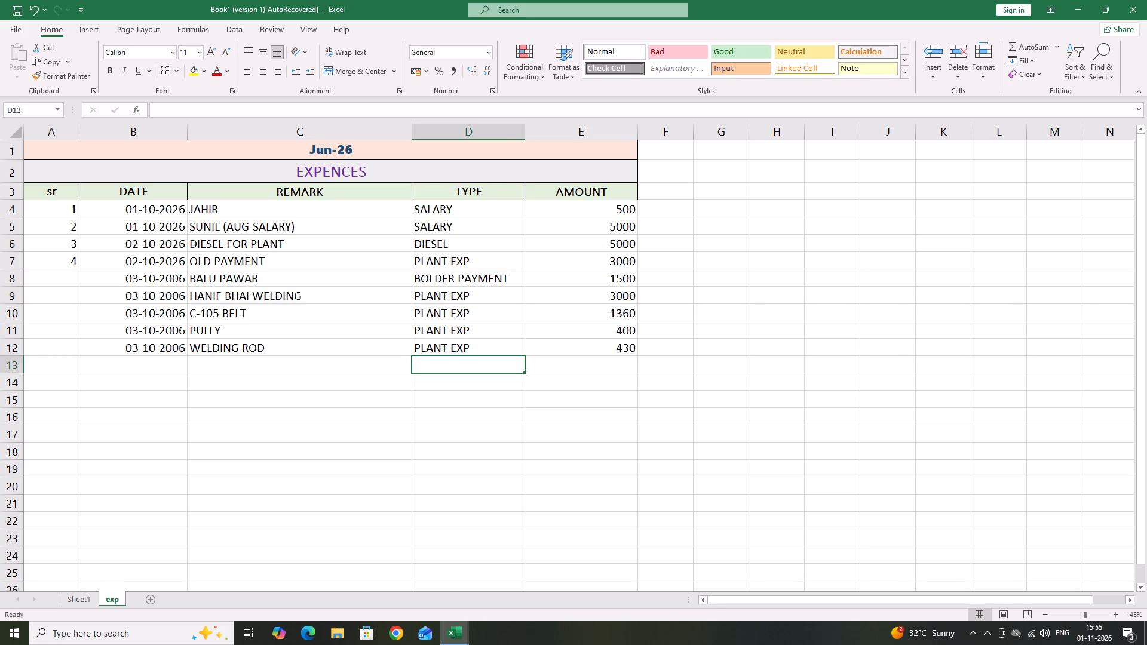
Start the row 13 expense by copying down the date 03-10-2006 and entering the remark PULLY CHABI GALA.
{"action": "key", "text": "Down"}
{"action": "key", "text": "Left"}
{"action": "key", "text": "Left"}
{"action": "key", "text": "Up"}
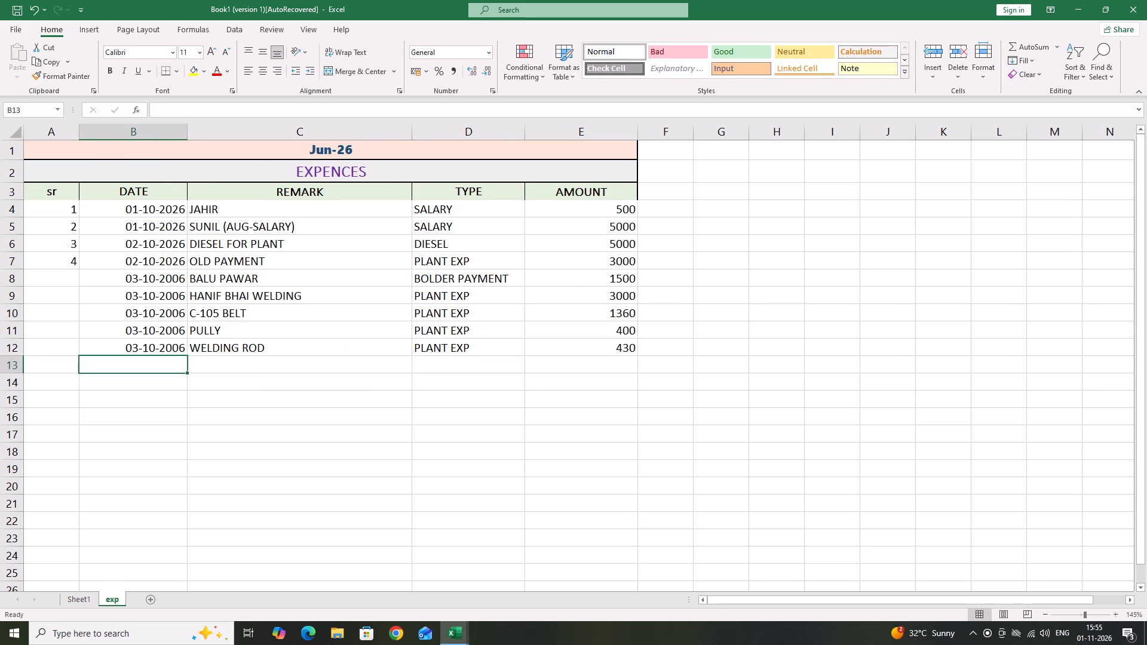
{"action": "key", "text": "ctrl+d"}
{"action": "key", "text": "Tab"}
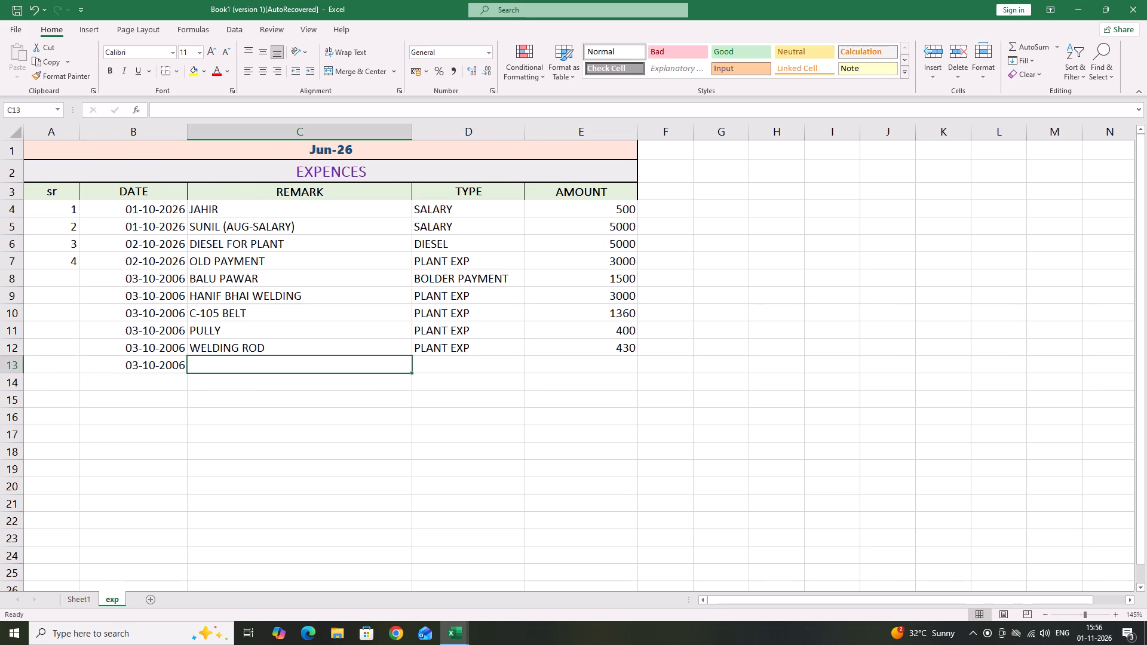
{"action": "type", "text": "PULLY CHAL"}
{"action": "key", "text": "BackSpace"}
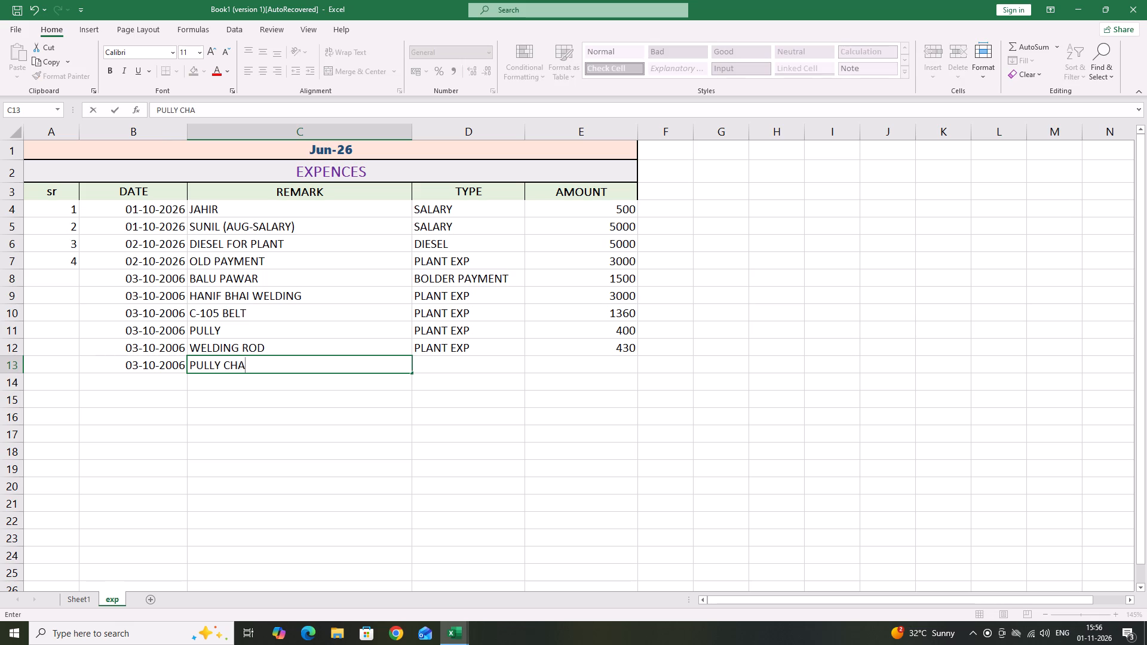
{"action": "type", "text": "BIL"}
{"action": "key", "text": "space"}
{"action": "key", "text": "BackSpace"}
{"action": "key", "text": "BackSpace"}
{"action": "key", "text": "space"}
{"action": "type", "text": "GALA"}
Set the PULLY CHABI GALA expense's type to PLANT EXP and its amount to 150.
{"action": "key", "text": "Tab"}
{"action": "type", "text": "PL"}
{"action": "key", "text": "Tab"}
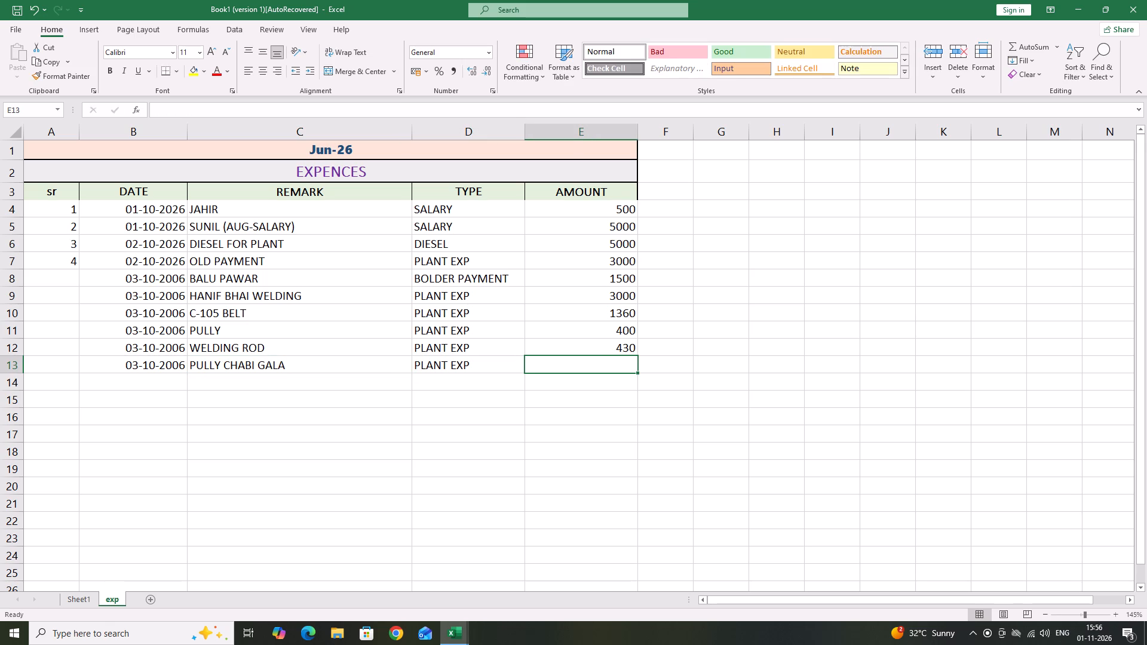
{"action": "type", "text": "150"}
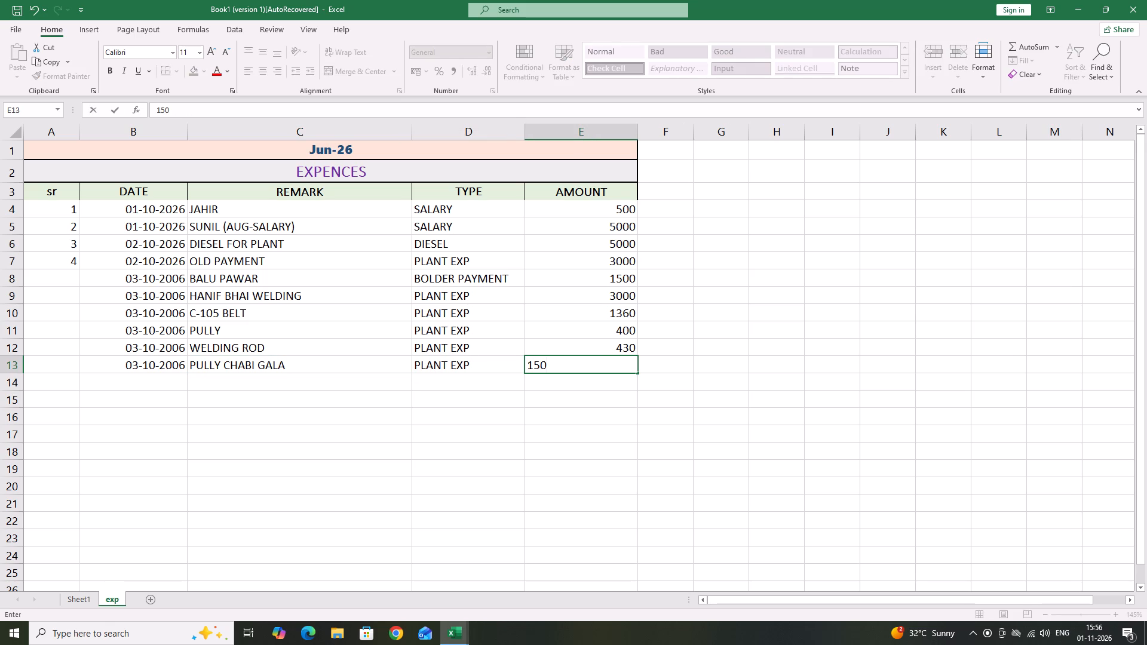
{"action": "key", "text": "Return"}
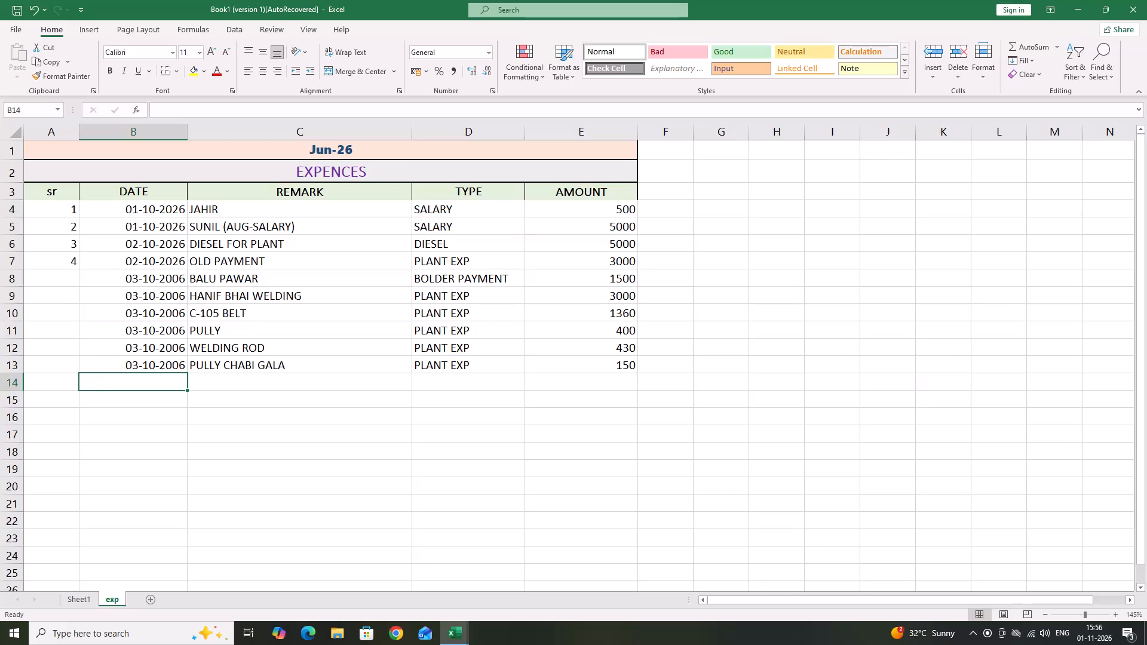
Start the row 14 expense with date 04-10-2026 and the remark DIESEL FOR PLANT.
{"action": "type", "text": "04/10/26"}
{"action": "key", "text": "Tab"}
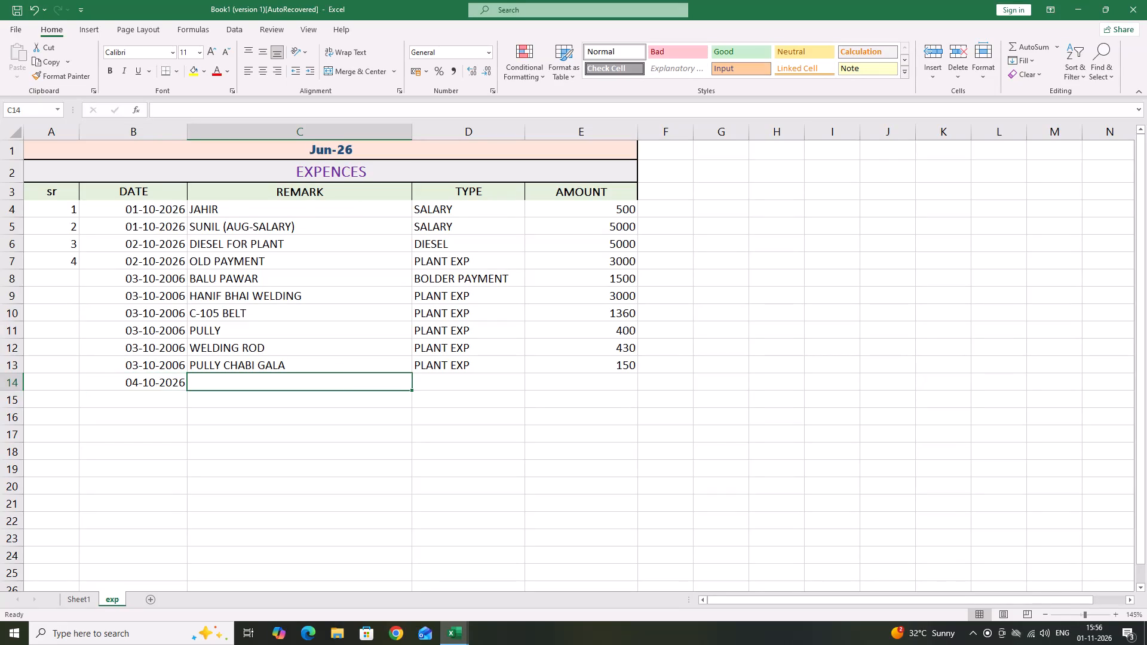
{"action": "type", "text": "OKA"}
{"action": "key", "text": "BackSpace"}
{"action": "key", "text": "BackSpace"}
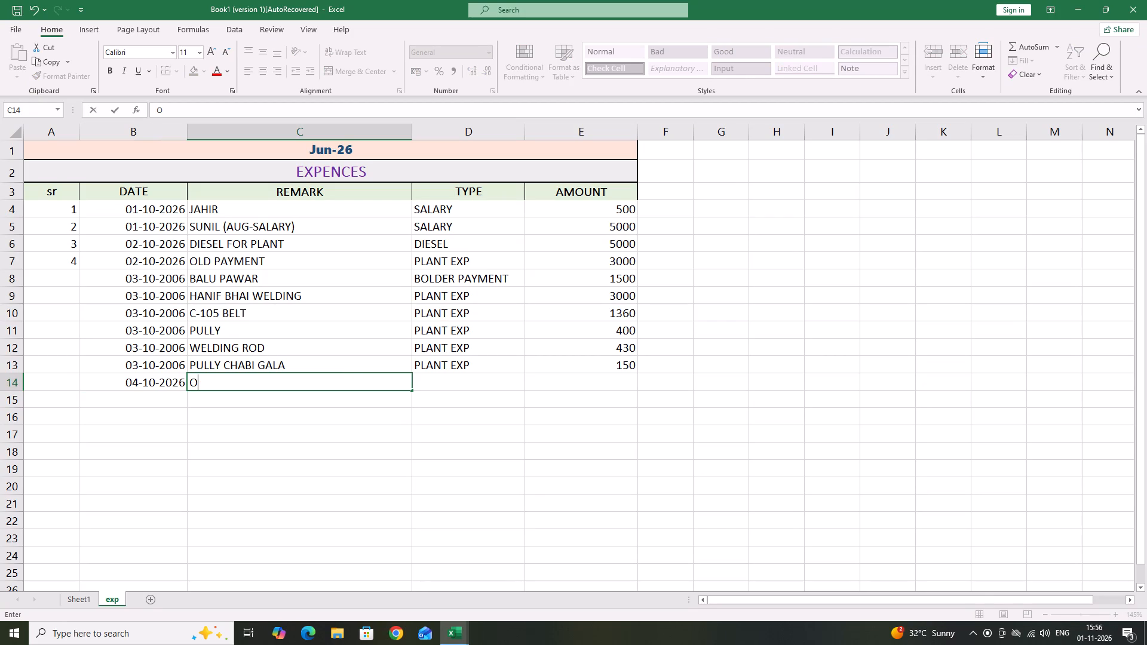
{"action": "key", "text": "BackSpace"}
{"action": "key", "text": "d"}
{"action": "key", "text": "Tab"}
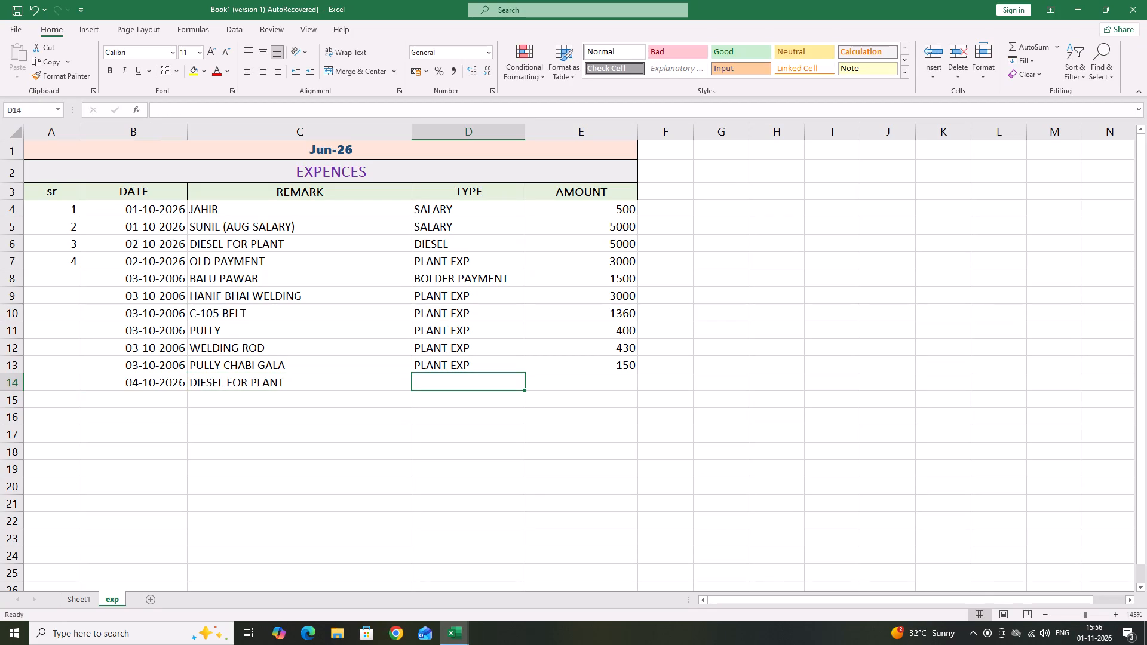
Set the row 14 expense's type to DIESEL and its amount to 5000.
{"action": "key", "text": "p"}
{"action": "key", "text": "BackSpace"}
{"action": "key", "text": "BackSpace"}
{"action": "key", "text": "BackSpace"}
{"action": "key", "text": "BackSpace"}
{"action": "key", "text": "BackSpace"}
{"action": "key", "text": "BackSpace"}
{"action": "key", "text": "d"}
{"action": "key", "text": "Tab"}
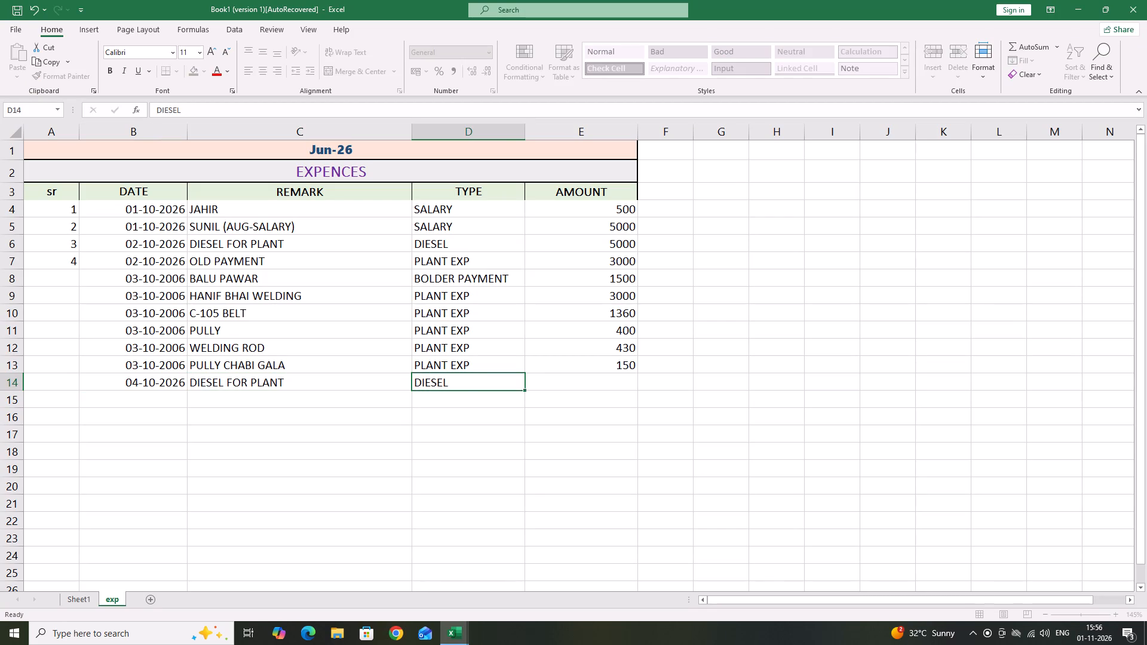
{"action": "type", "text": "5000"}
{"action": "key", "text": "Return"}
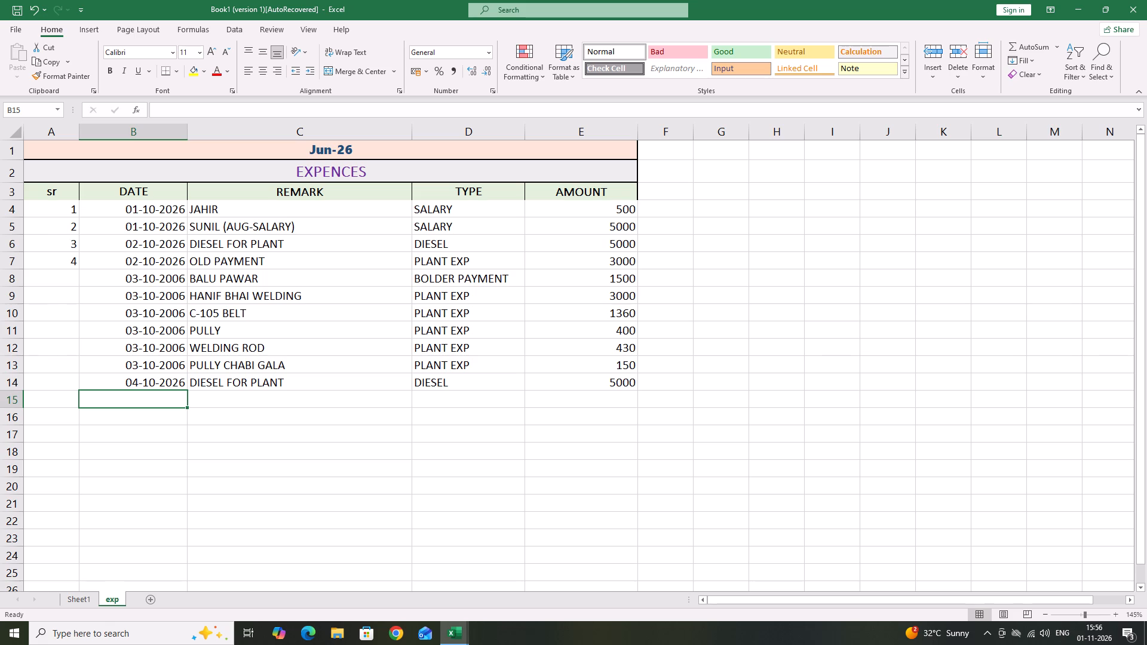
Copy the date 04-10-2026 from row 14 of the exp sheet into the Challan Date cell of row 15 on Sheet1.
{"action": "left_click", "coordinate": [168, 386]}
{"action": "right_click", "coordinate": [168, 386]}
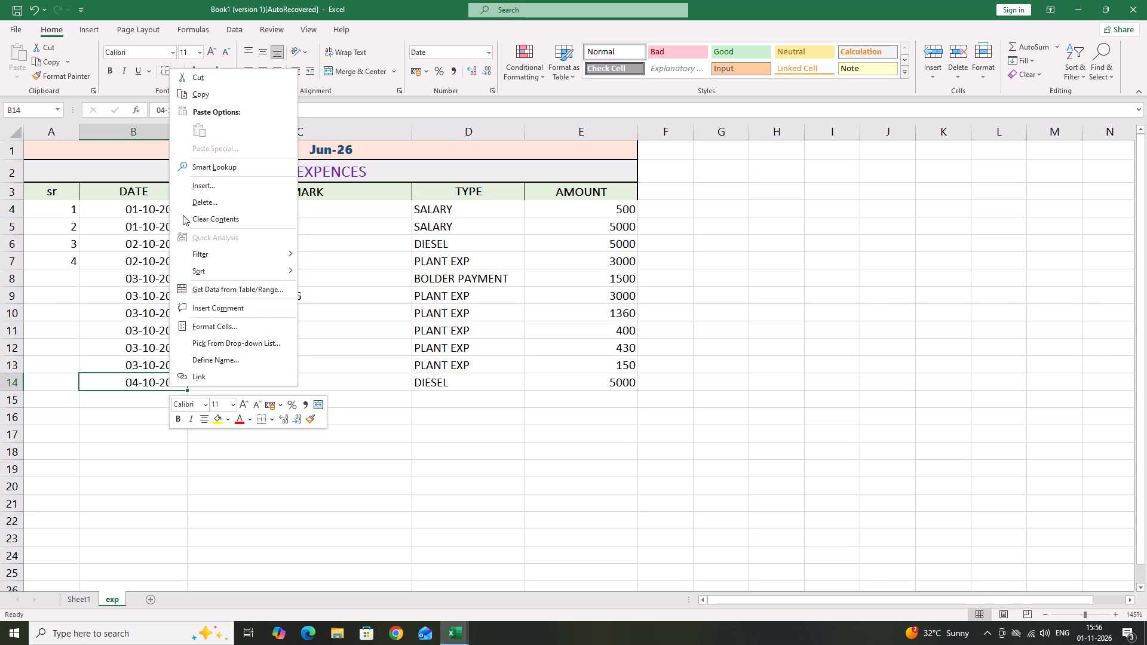
{"action": "left_click", "coordinate": [216, 102]}
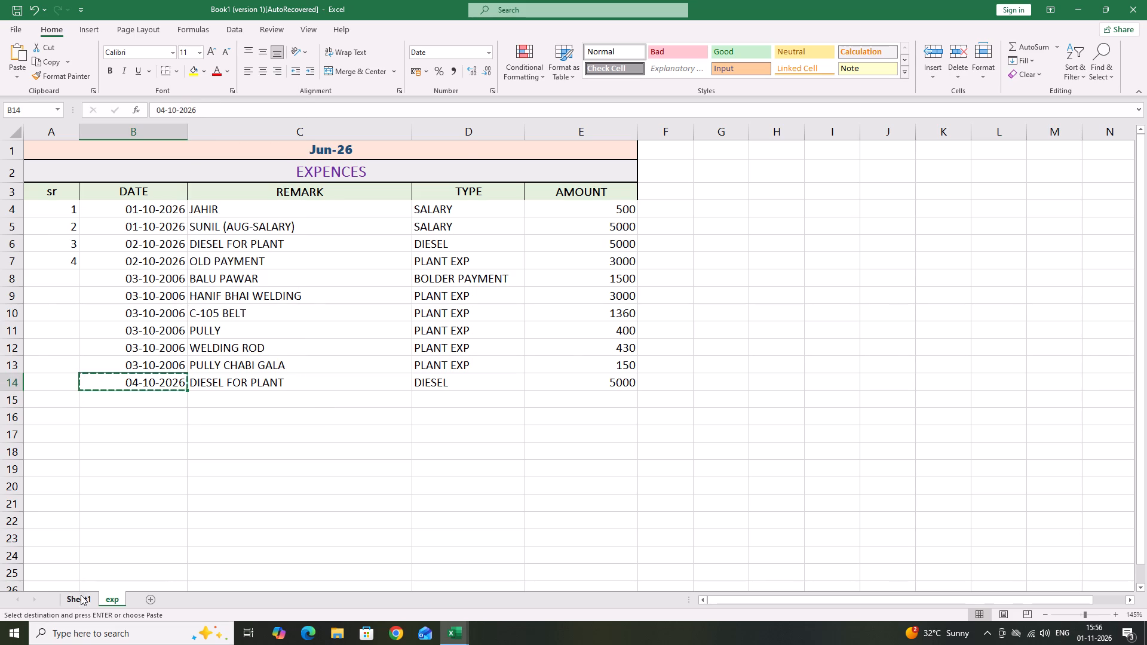
{"action": "left_click", "coordinate": [82, 598]}
{"action": "left_click", "coordinate": [118, 438]}
{"action": "key", "text": "ctrl+v"}
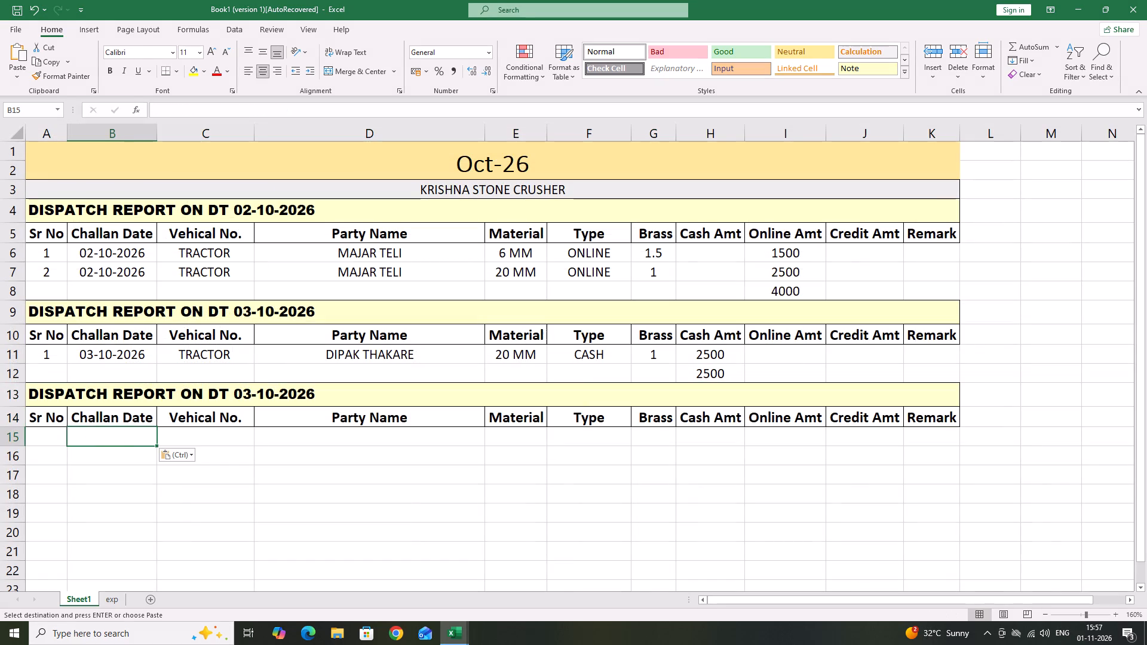
{"action": "key", "text": "Tab"}
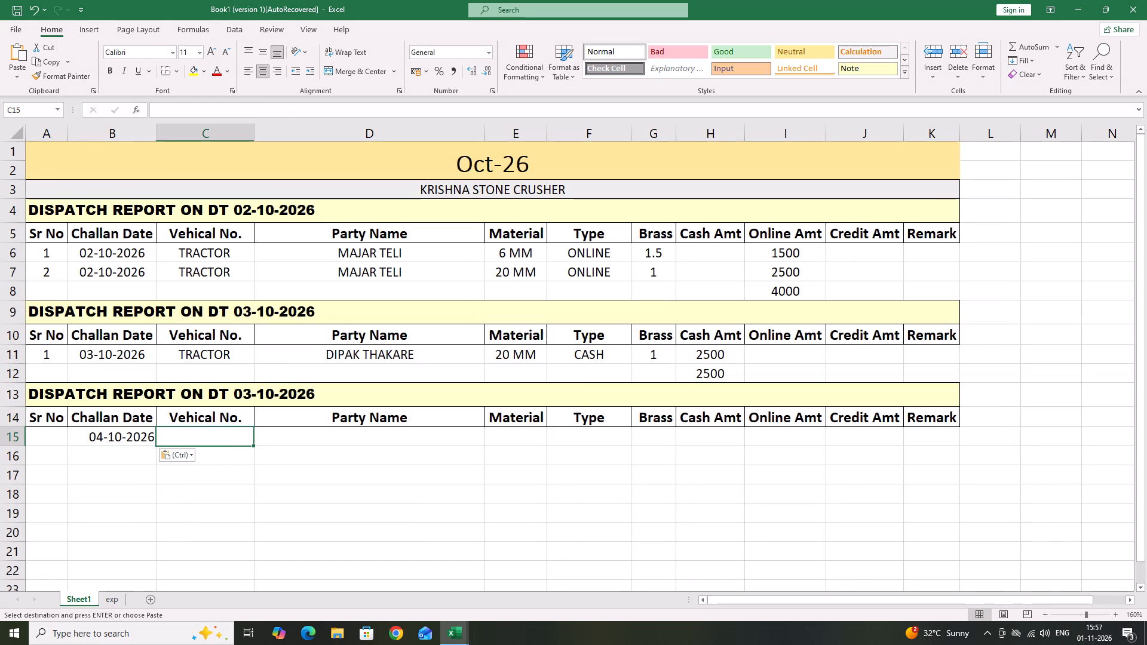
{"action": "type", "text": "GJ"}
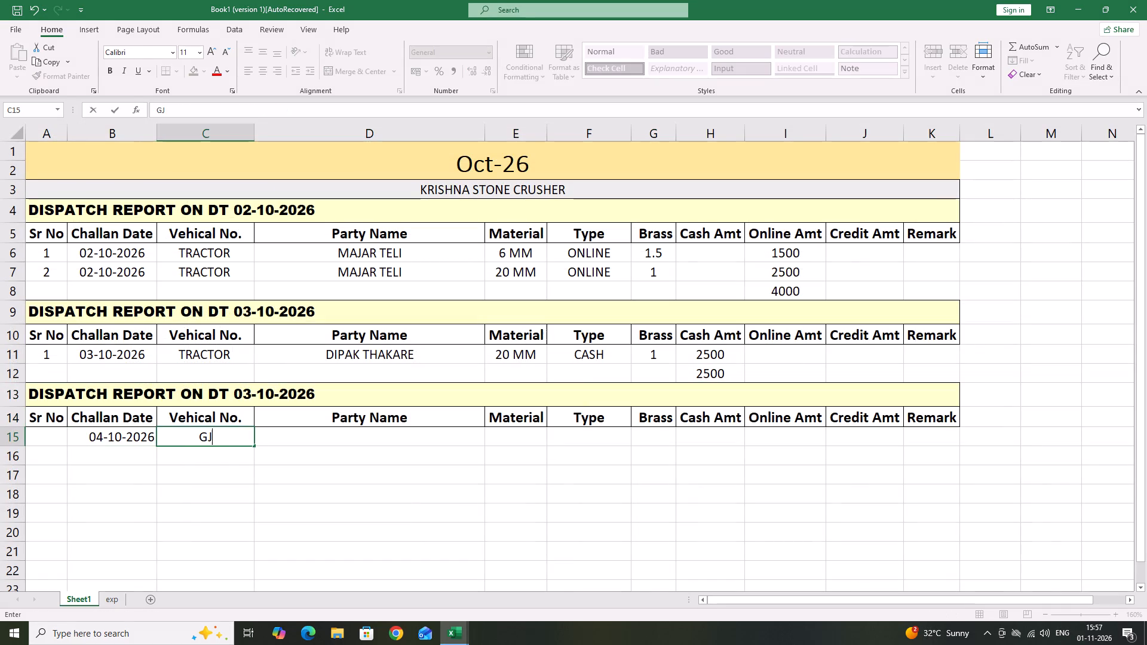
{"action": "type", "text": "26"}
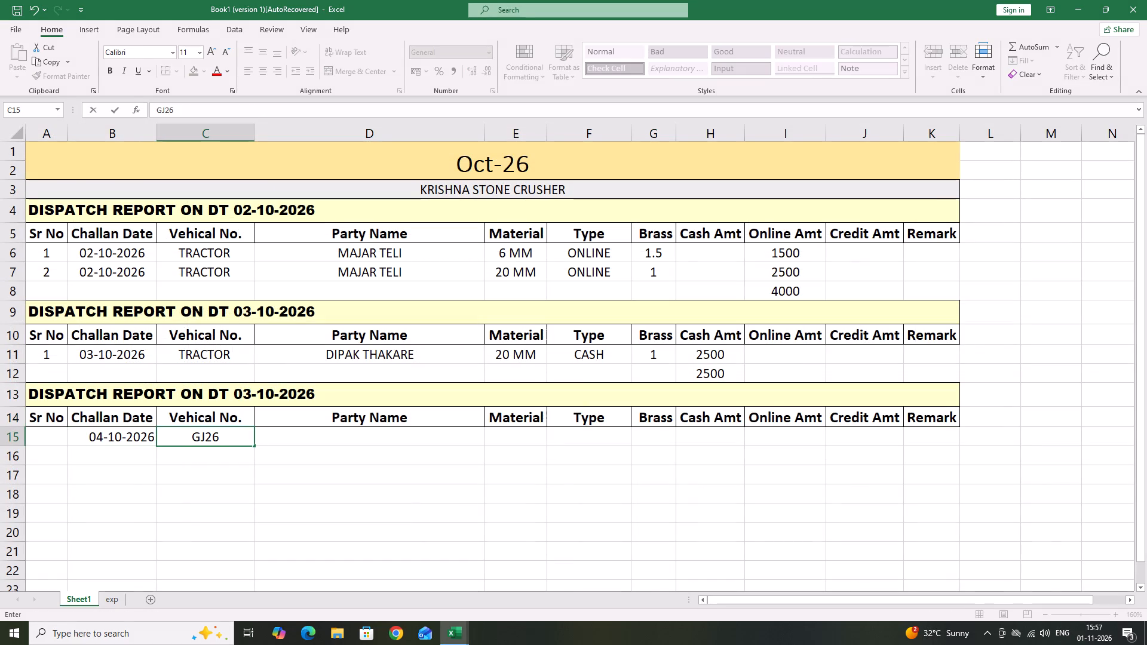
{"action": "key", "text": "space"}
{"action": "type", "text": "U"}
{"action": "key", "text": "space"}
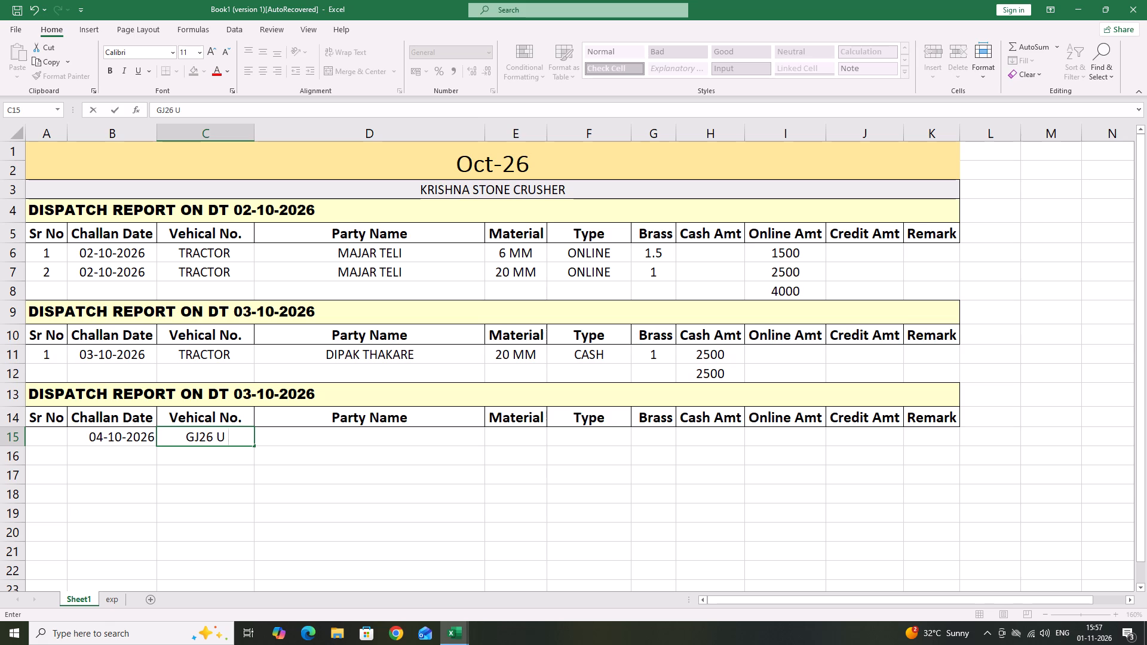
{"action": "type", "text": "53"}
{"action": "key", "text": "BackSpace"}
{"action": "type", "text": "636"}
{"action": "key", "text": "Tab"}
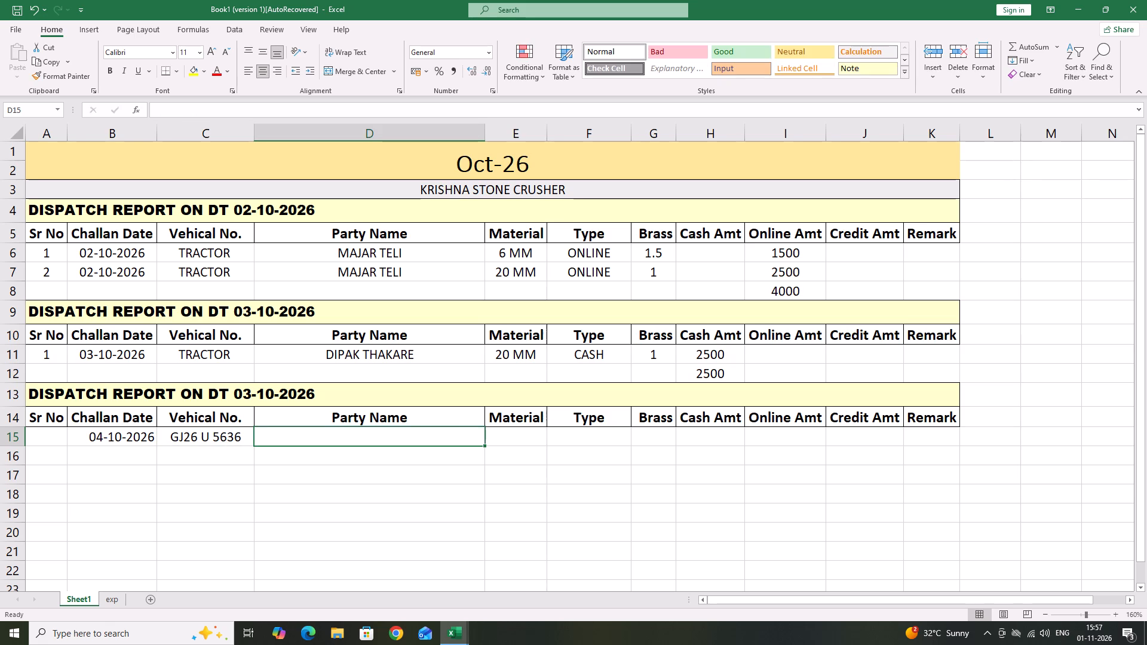
Enter BAGUL EXIM as the party name of the row 15 dispatch.
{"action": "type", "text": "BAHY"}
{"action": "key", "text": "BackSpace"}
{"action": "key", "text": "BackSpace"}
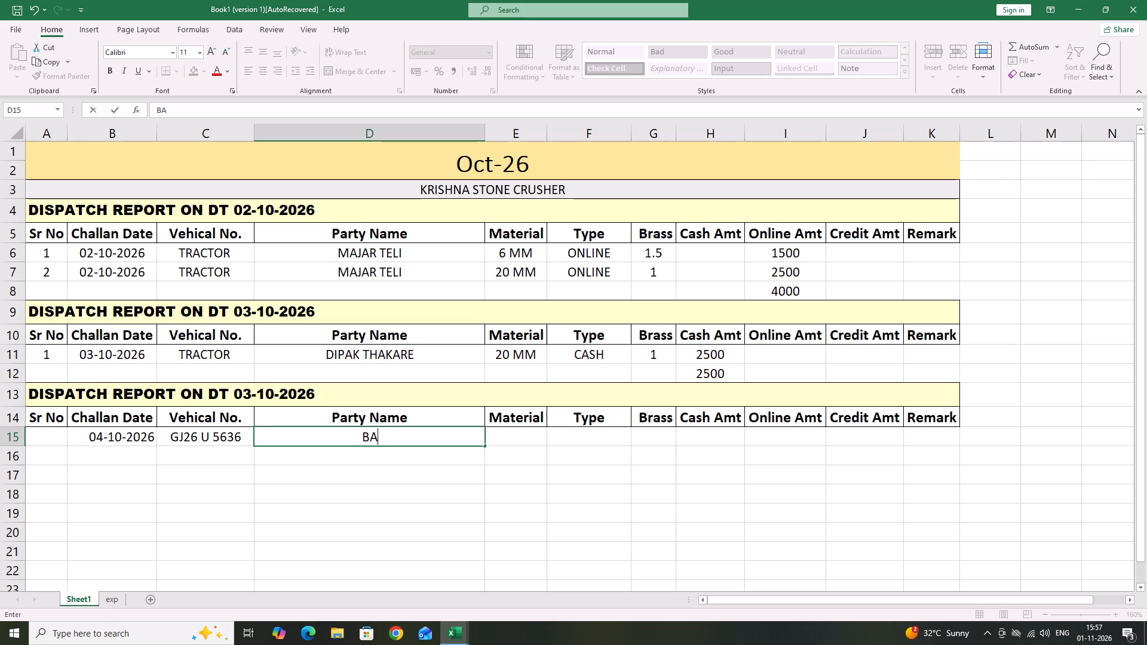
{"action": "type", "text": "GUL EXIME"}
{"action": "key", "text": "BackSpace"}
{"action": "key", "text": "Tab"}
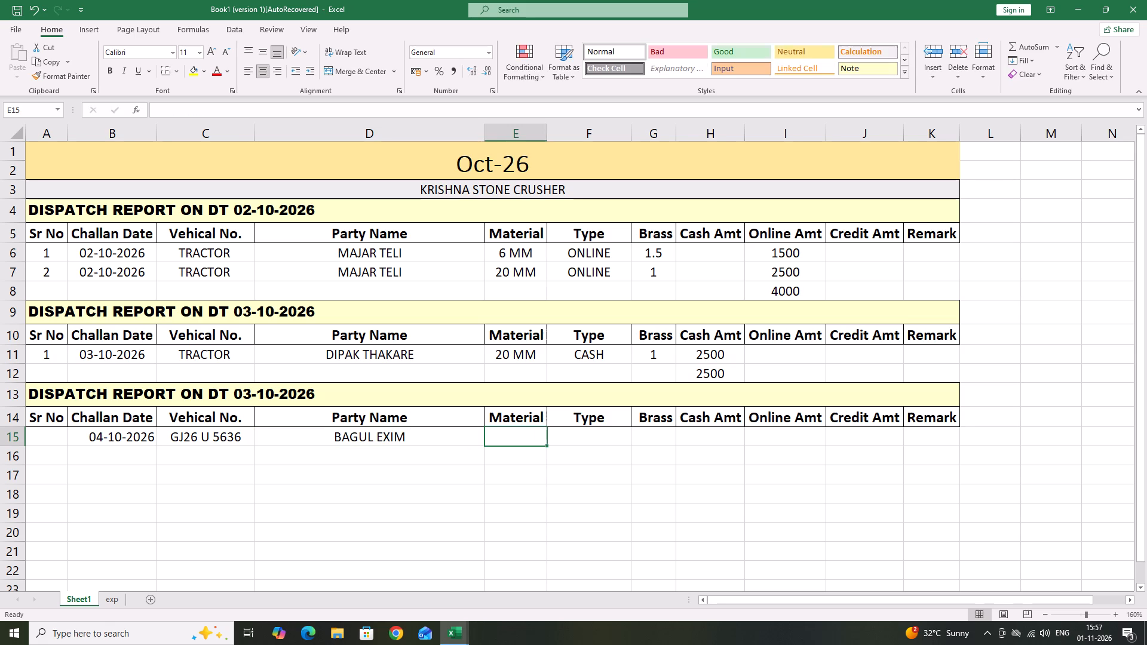
Complete the BAGUL EXIM dispatch with material 20 MM, type SALES, brass 7 and credit amount 16100.
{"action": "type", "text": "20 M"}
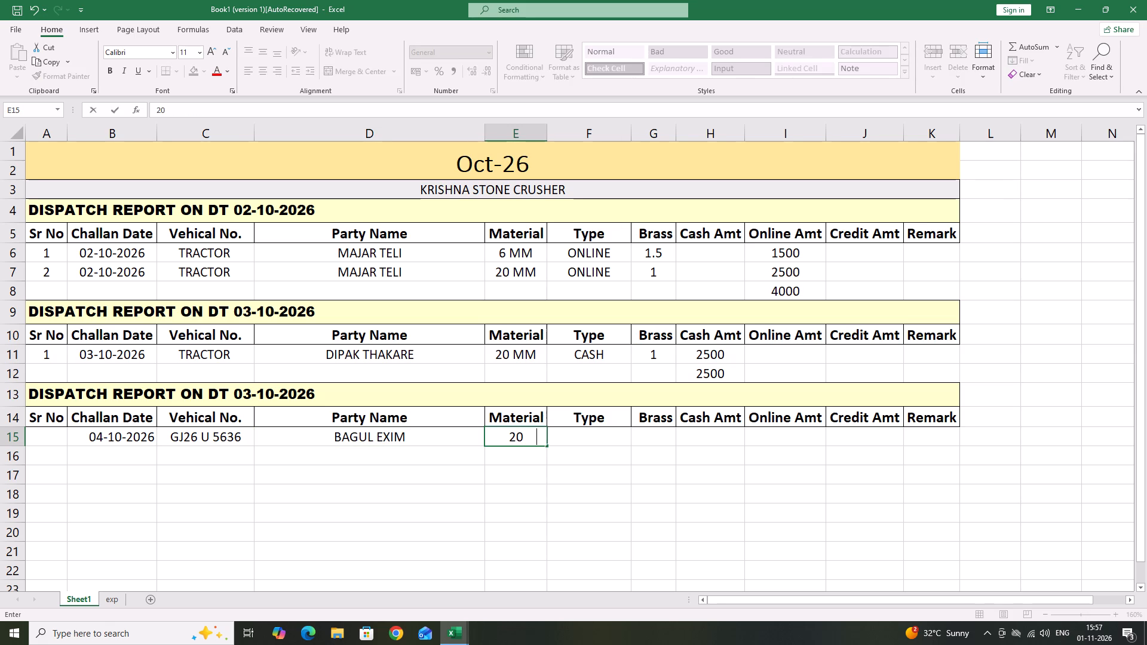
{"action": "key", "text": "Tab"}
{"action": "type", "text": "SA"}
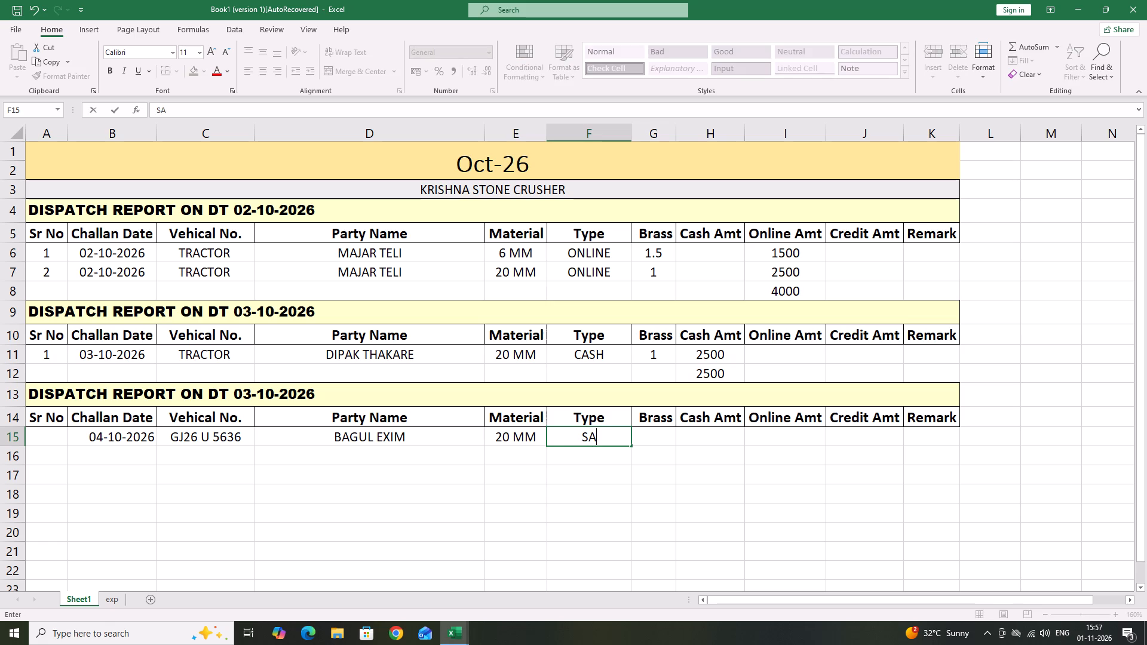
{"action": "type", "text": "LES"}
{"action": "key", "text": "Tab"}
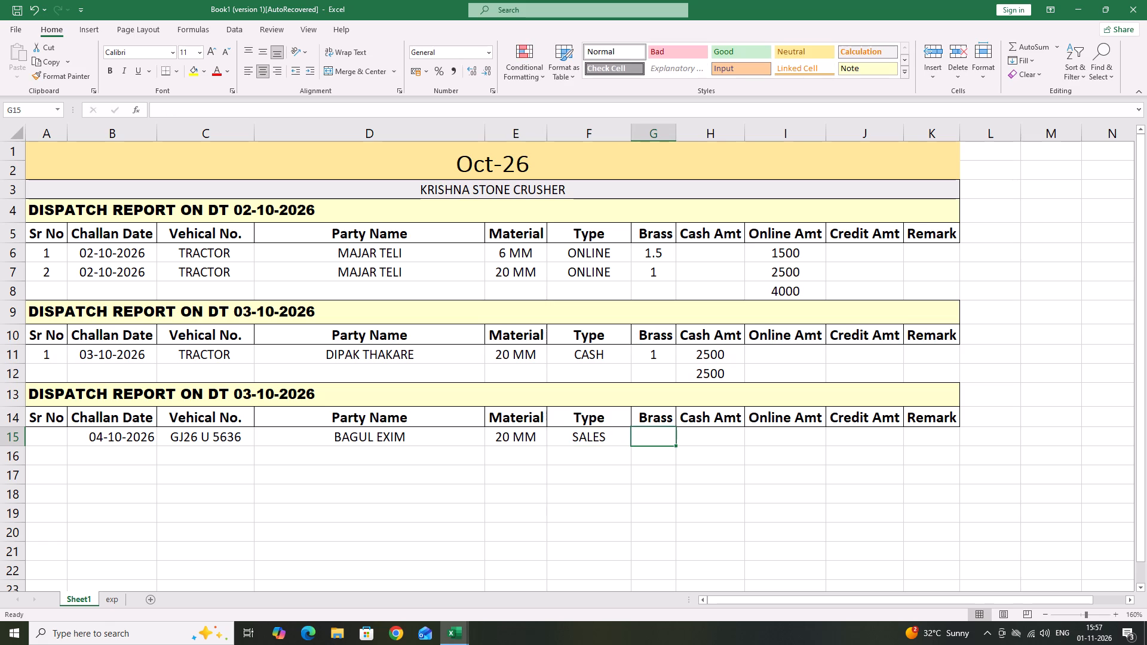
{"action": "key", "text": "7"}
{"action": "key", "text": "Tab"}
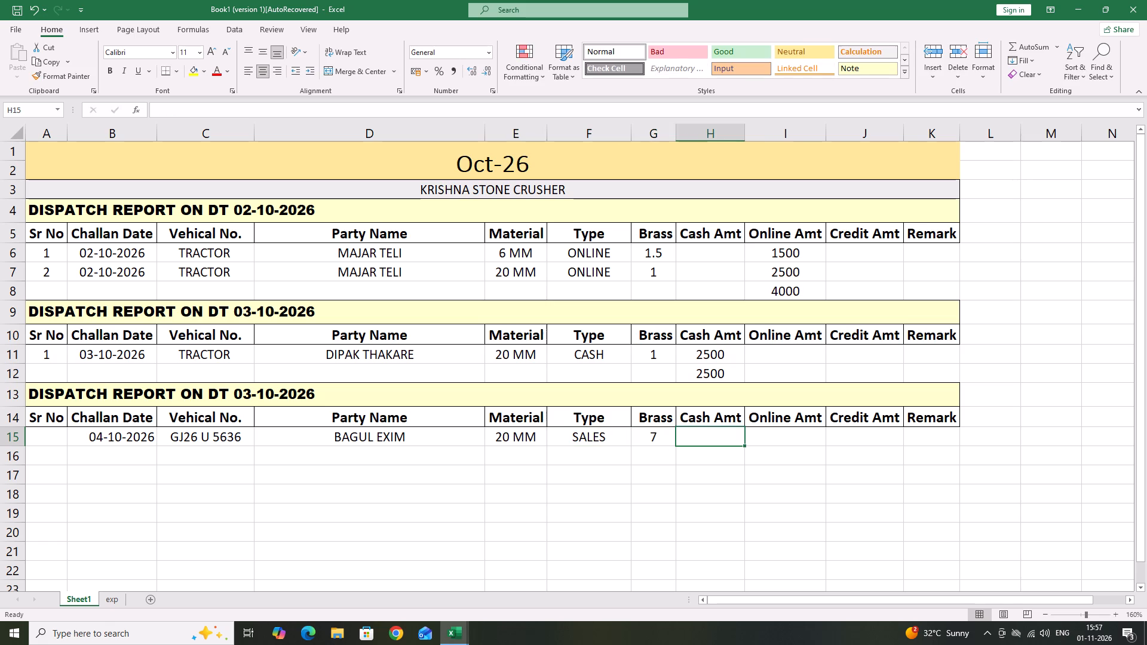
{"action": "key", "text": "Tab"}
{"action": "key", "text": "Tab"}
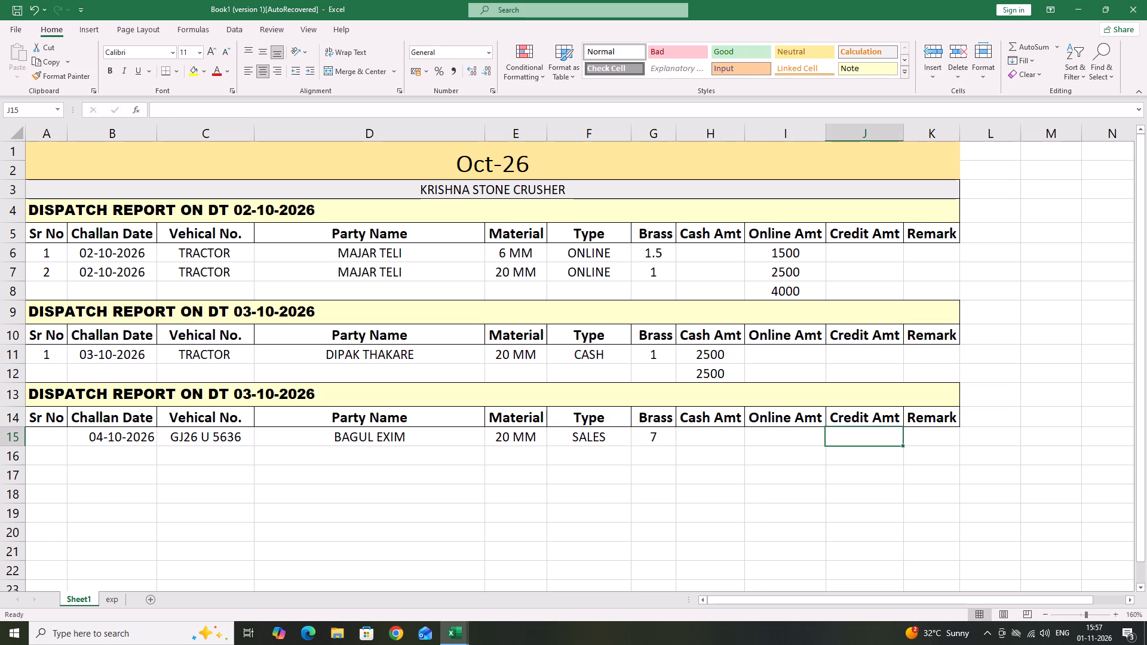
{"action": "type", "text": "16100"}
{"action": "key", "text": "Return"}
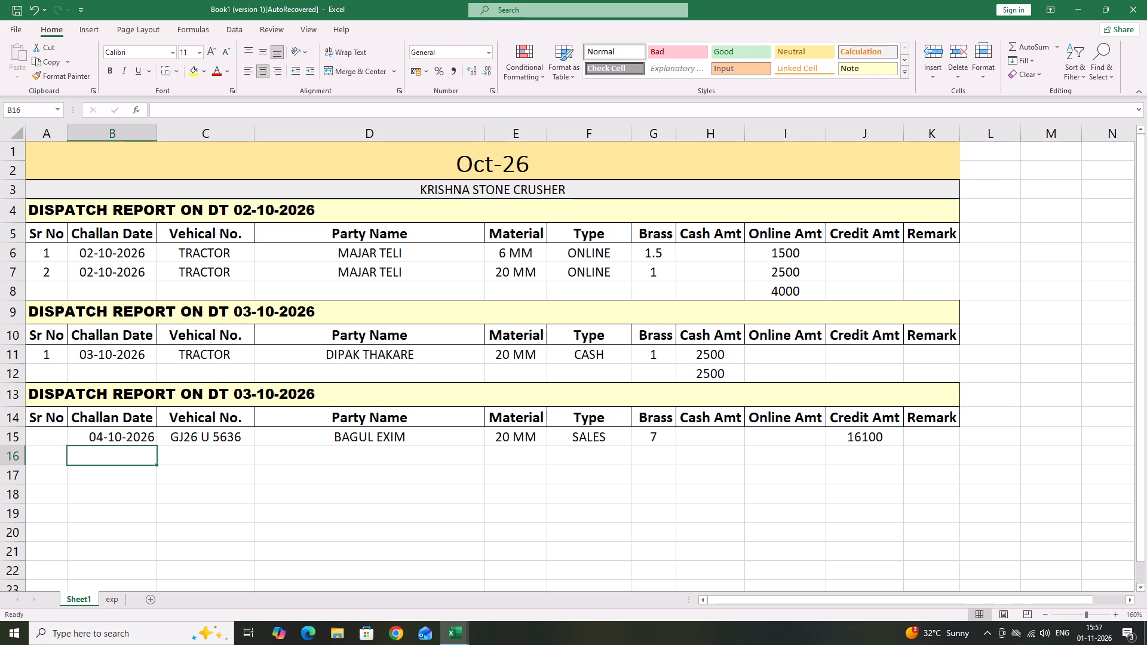
Total the Credit Amt column with AutoSum in row 16, below the BAGUL EXIM dispatch.
{"action": "left_click", "coordinate": [886, 454]}
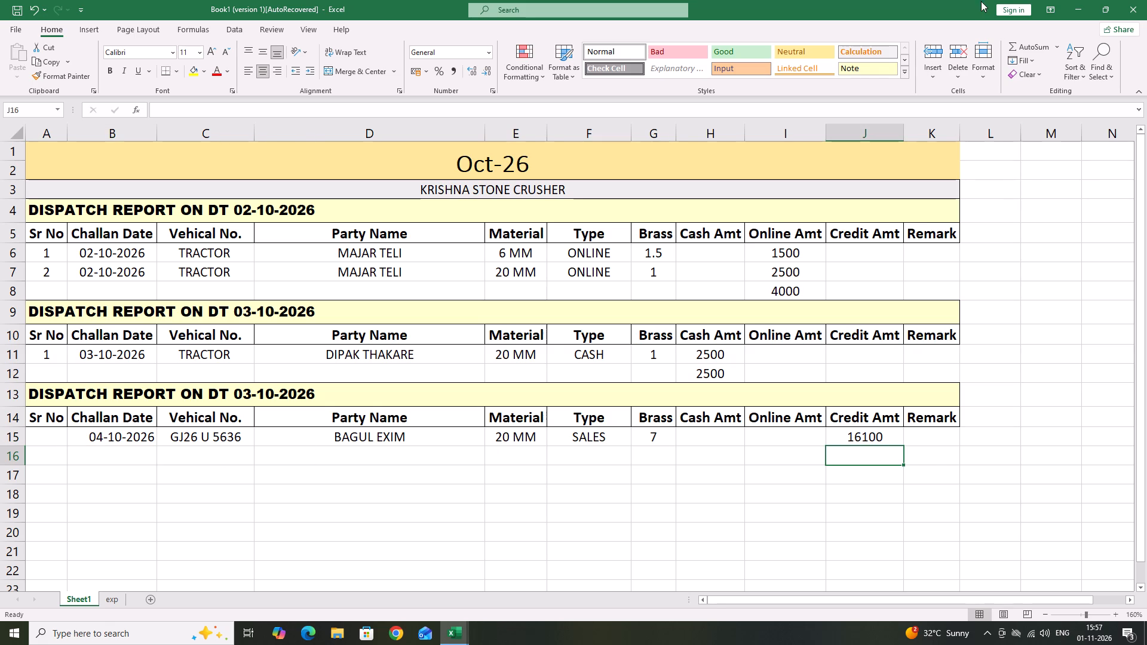
{"action": "left_click", "coordinate": [1015, 45]}
{"action": "key", "text": "Return"}
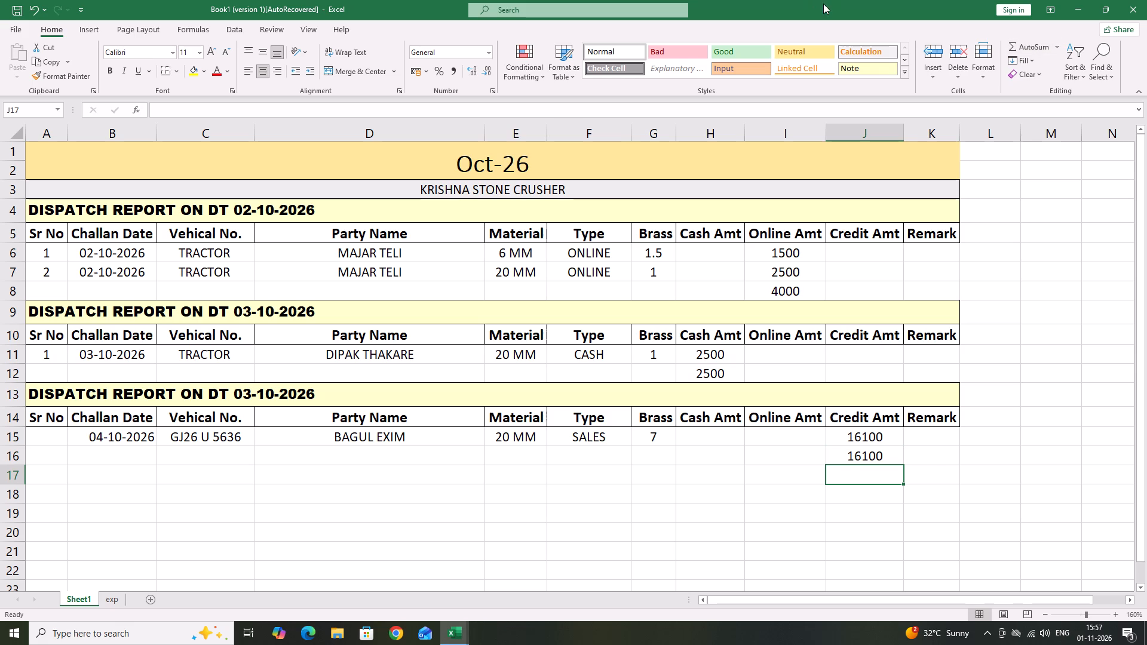
Copy the dispatch report title and column header rows 13 and 14 into rows 17 and 18.
{"action": "scroll", "coordinate": [401, 332], "scroll_direction": "down", "scroll_amount": 3}
{"action": "left_click_drag", "start_coordinate": [20, 214], "coordinate": [22, 226]}
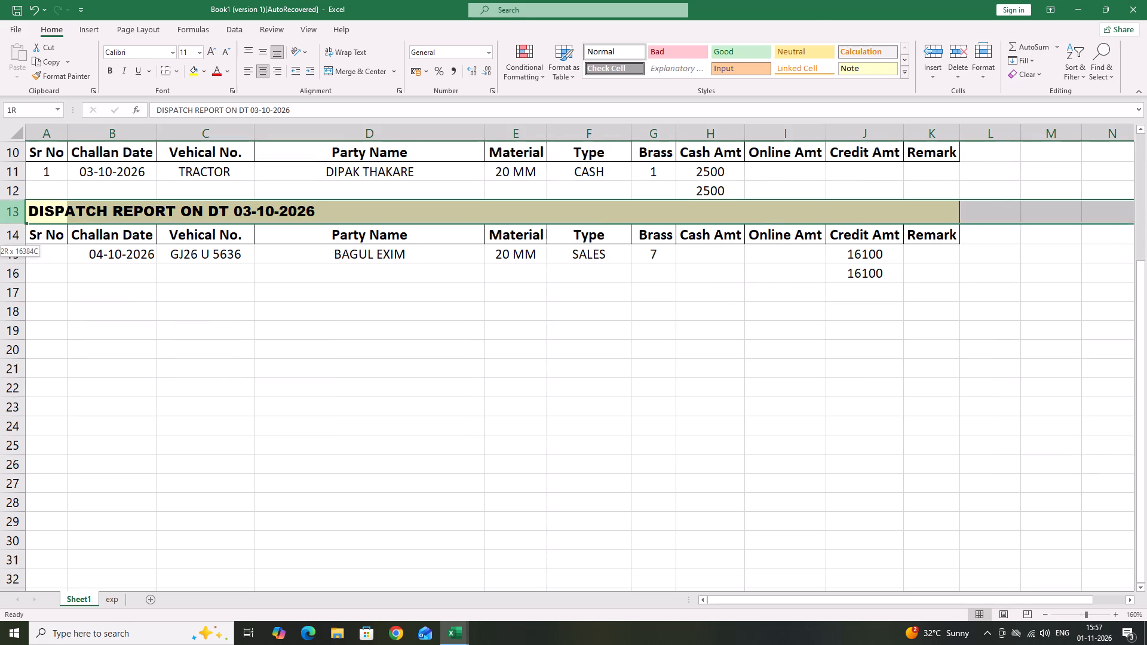
{"action": "left_click_drag", "start_coordinate": [22, 226], "coordinate": [22, 226]}
{"action": "right_click", "coordinate": [22, 226]}
{"action": "left_click", "coordinate": [38, 254]}
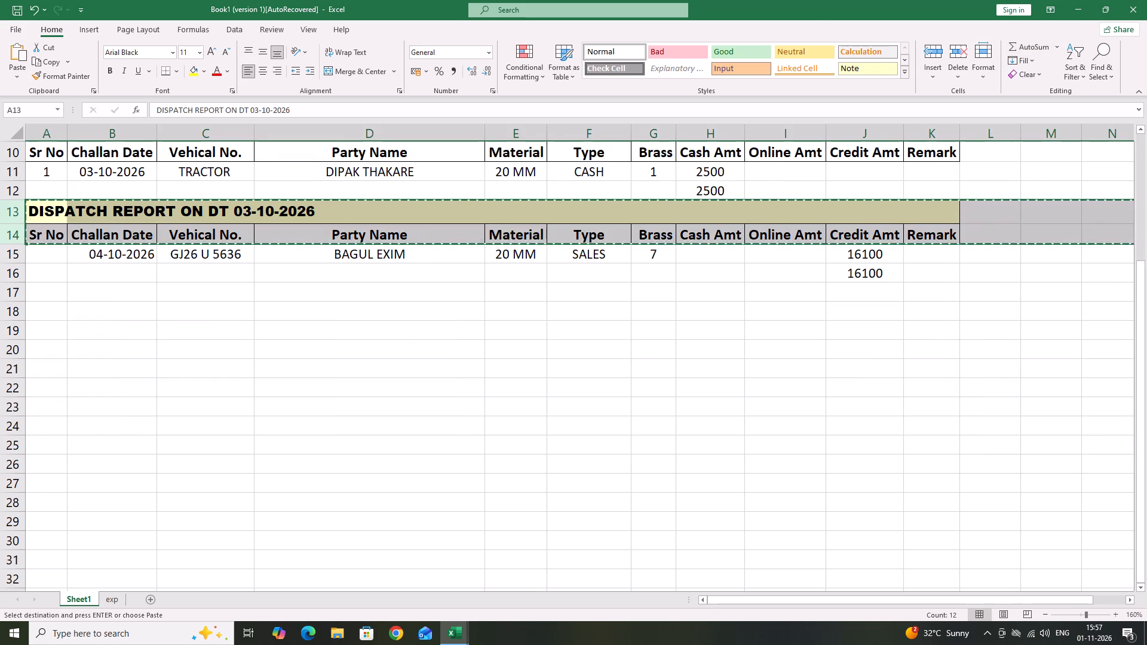
{"action": "left_click", "coordinate": [33, 288]}
{"action": "key", "text": "ctrl+v"}
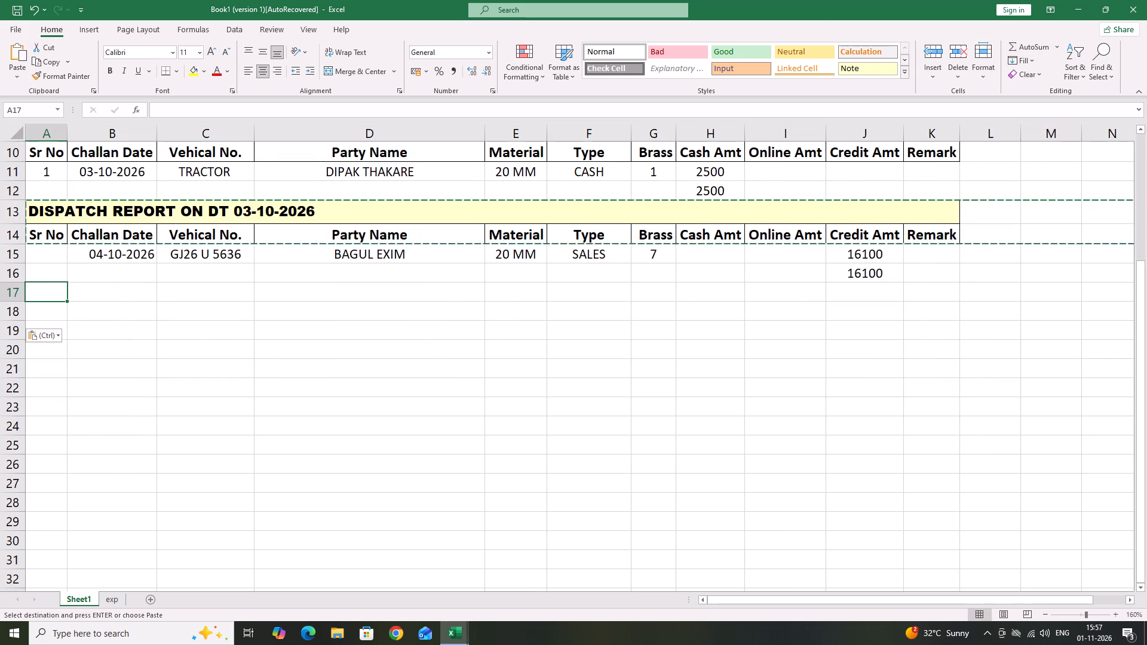
Change the date in the row 17 dispatch report title to 05-10-2026.
{"action": "key", "text": "F2"}
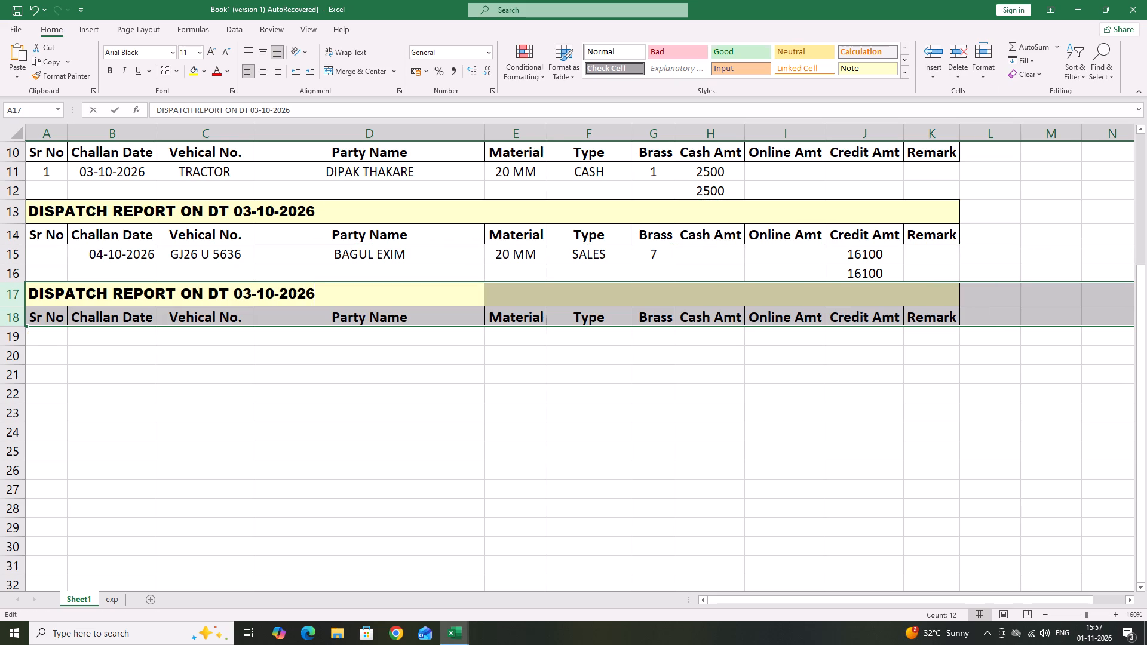
{"action": "left_click", "coordinate": [247, 300]}
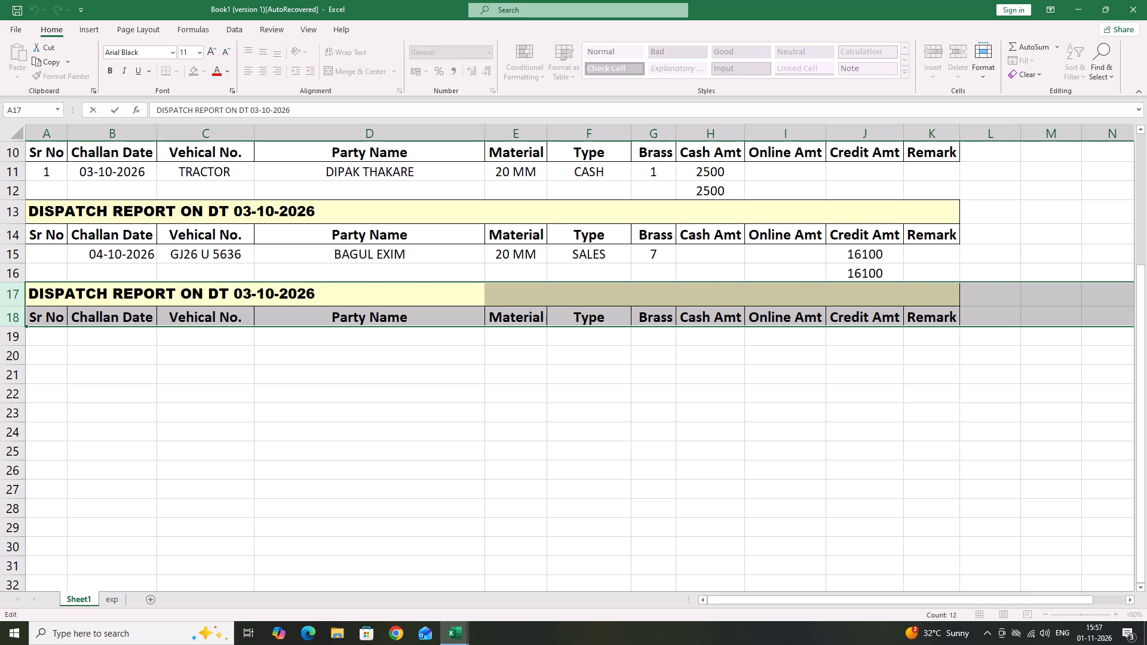
{"action": "key", "text": "BackSpace"}
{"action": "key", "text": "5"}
Correct the date in the row 13 dispatch report title to 04-10-2026.
{"action": "double_click", "coordinate": [72, 212]}
{"action": "double_click", "coordinate": [51, 213]}
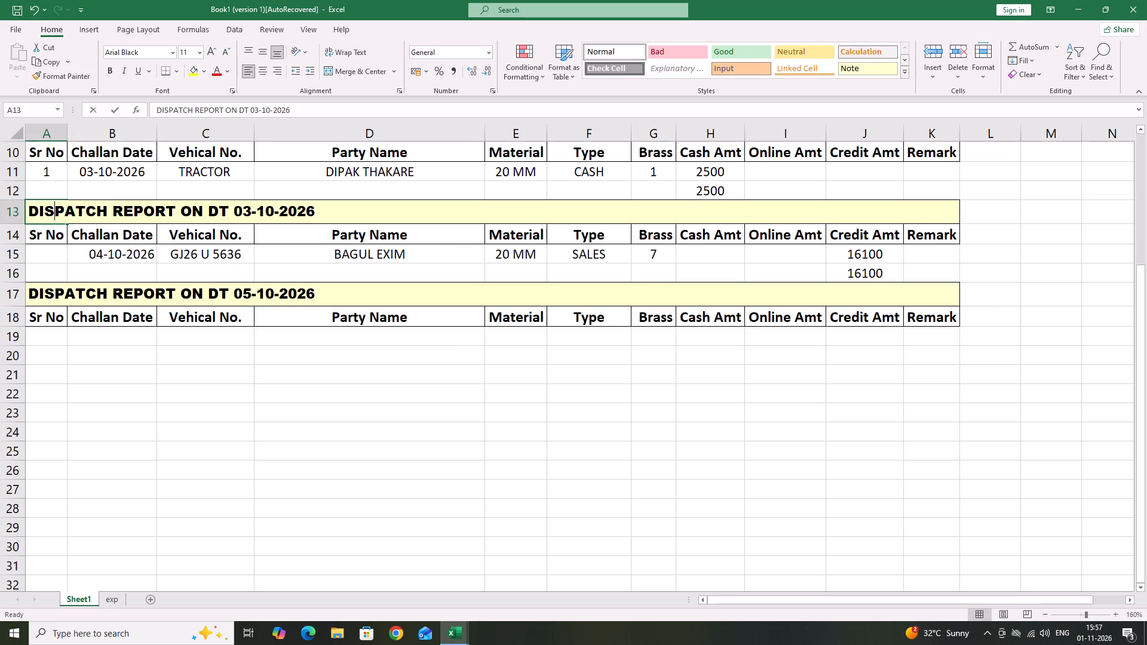
{"action": "left_click", "coordinate": [245, 213]}
{"action": "key", "text": "Delete"}
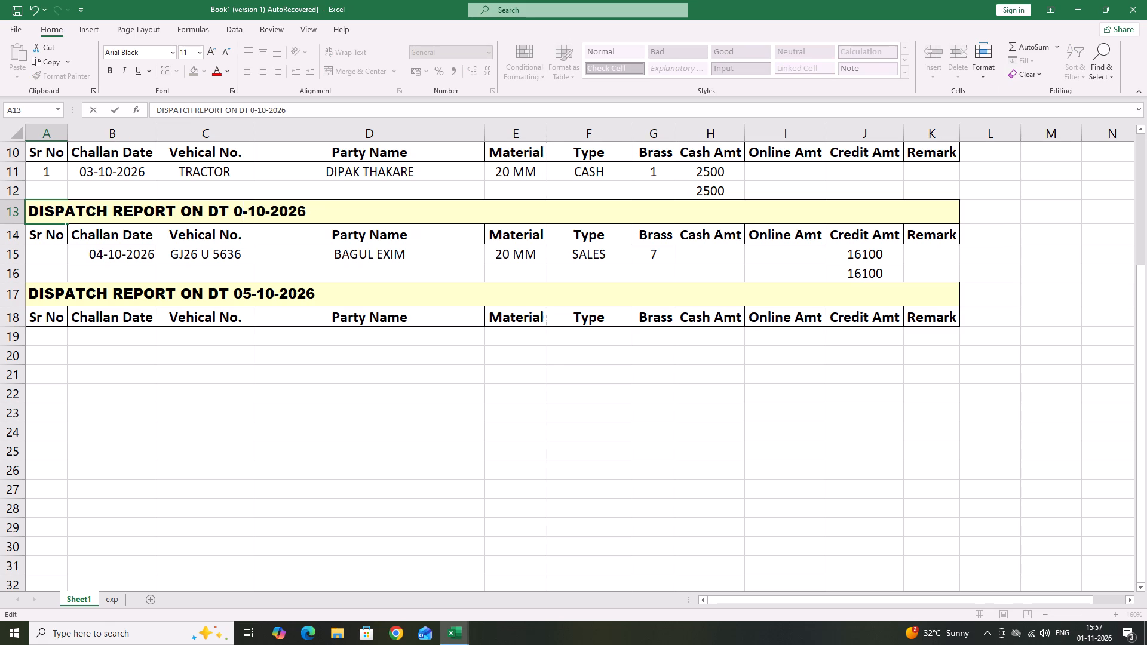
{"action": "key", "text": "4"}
{"action": "key", "text": "Return"}
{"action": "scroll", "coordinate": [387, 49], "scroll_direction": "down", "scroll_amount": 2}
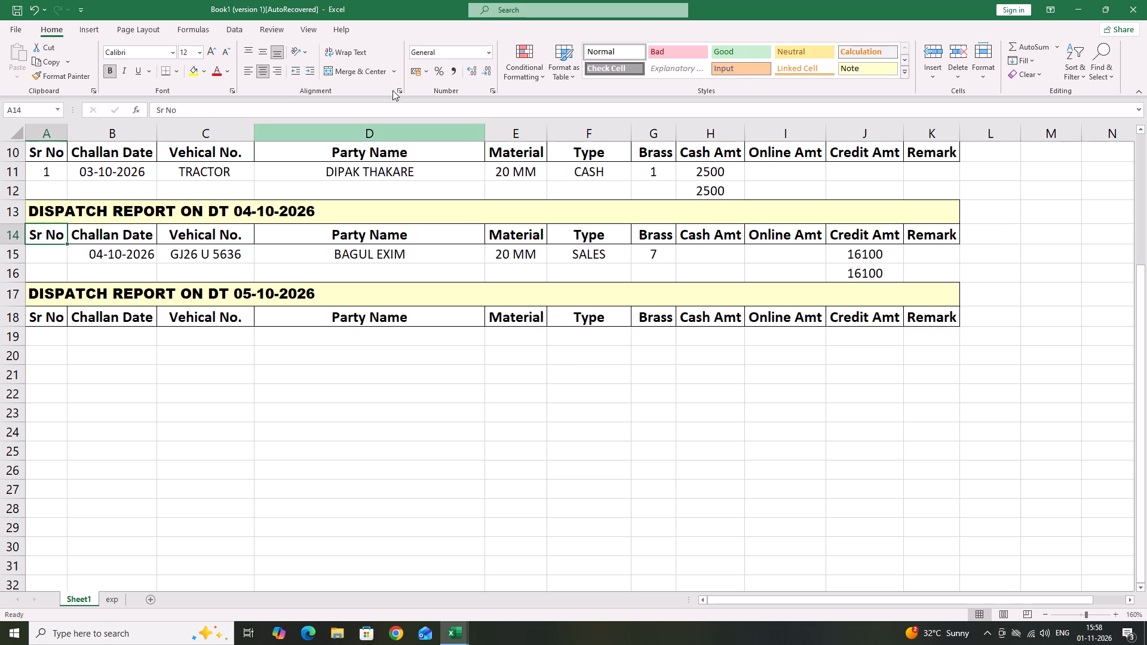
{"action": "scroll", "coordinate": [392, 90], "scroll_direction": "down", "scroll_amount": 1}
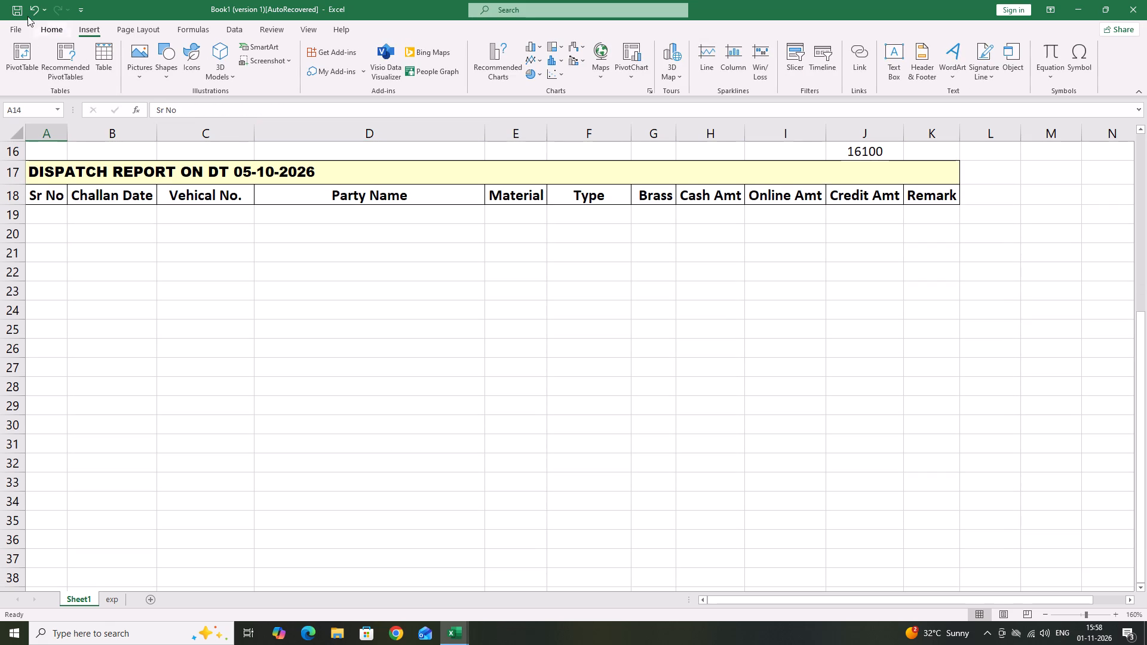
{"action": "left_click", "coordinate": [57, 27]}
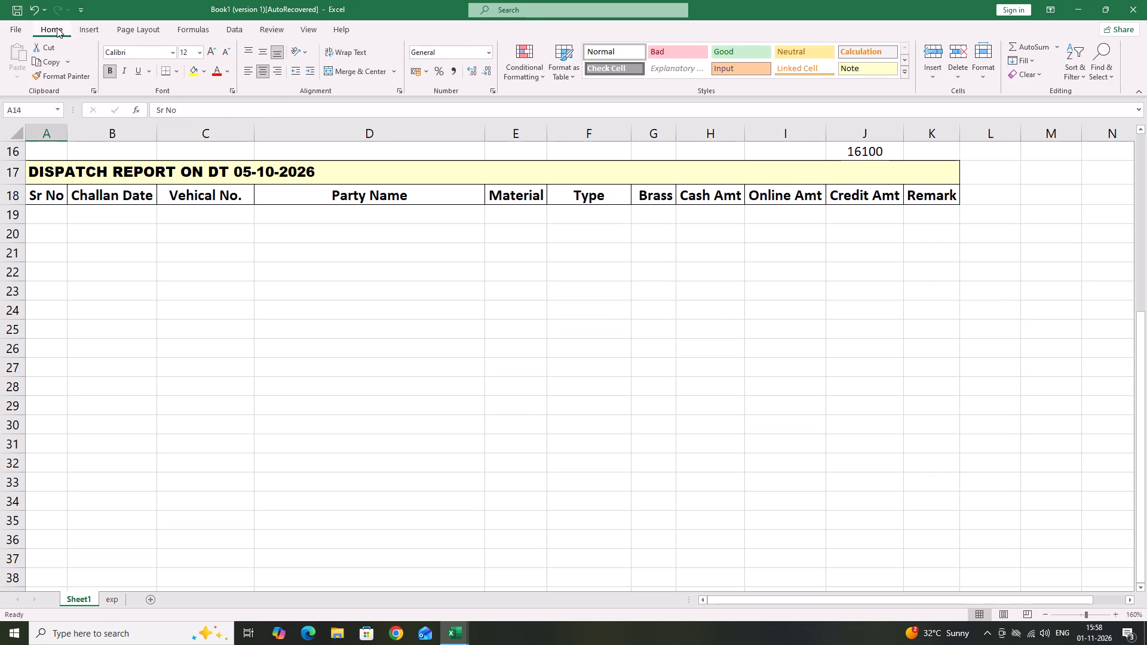
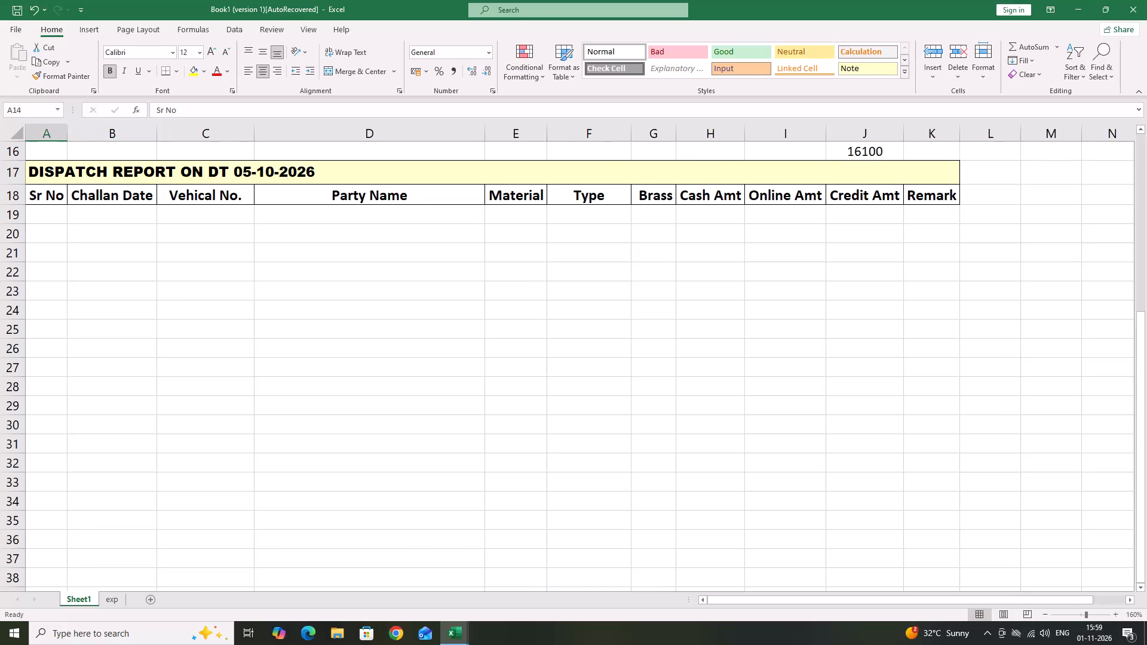
{"action": "scroll", "coordinate": [29, 378], "scroll_direction": "up", "scroll_amount": 1}
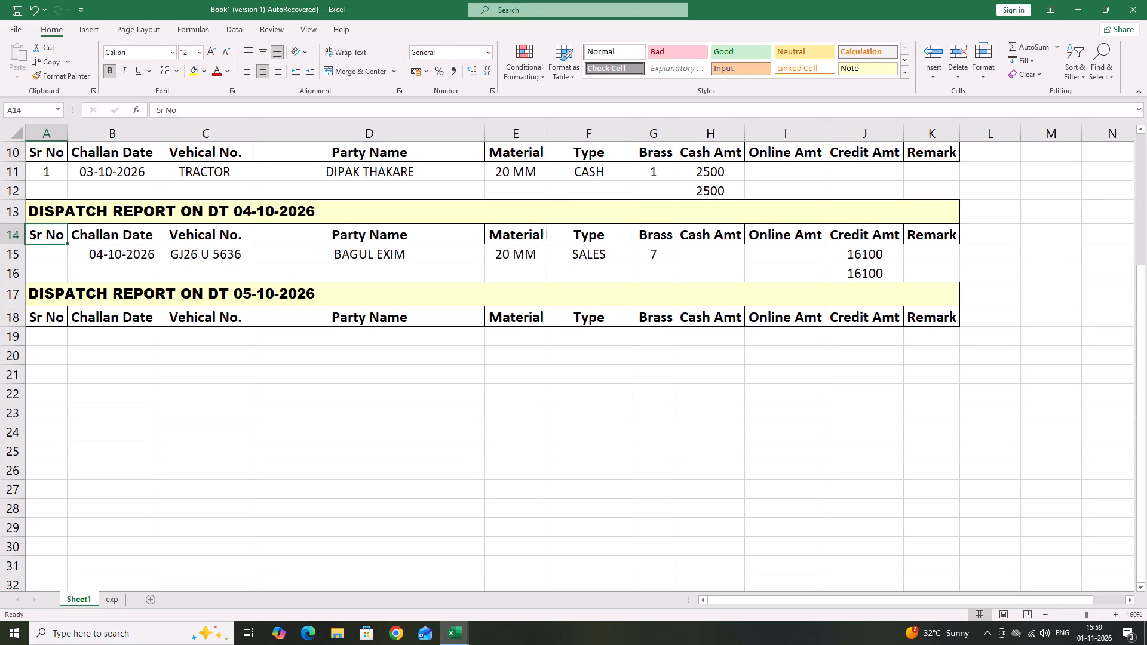
{"action": "left_click", "coordinate": [93, 334]}
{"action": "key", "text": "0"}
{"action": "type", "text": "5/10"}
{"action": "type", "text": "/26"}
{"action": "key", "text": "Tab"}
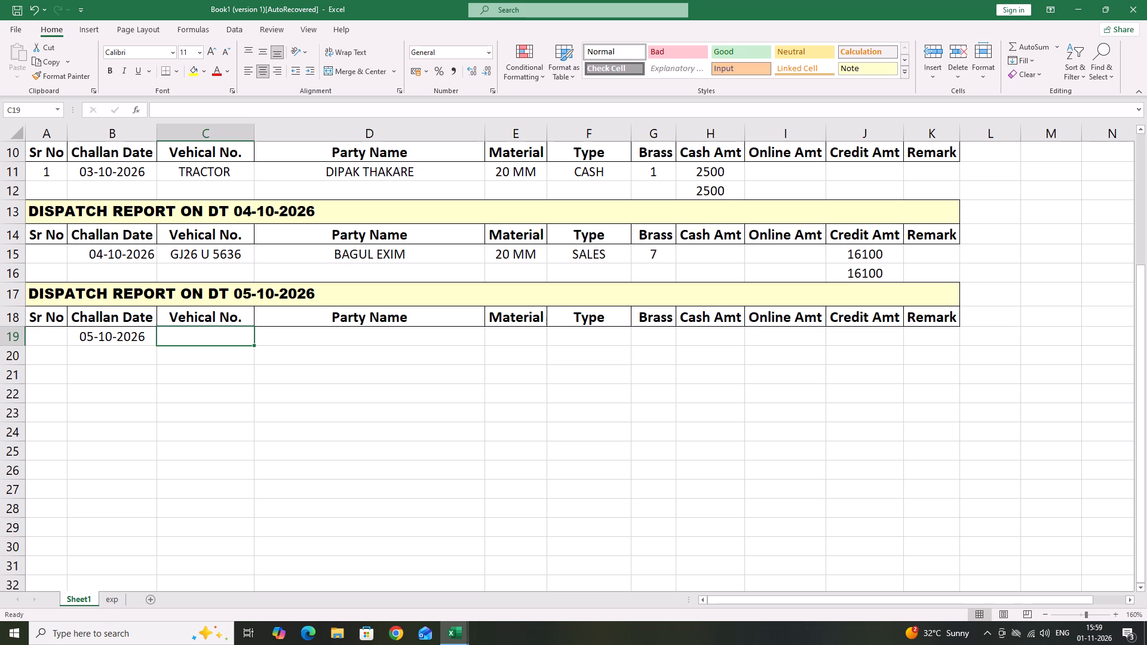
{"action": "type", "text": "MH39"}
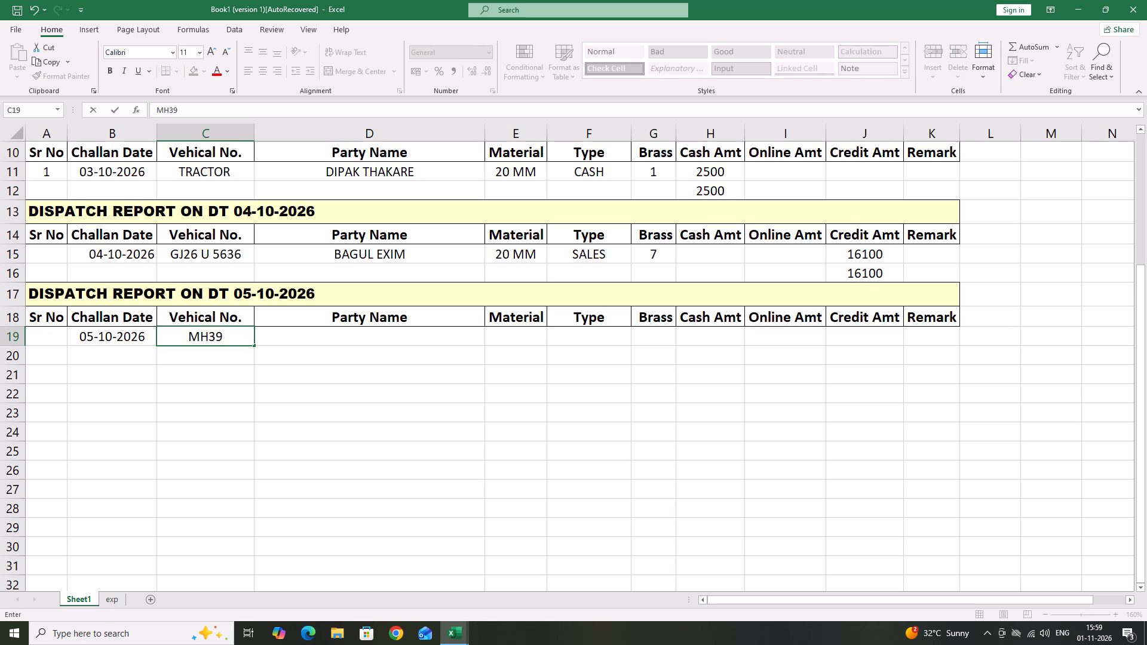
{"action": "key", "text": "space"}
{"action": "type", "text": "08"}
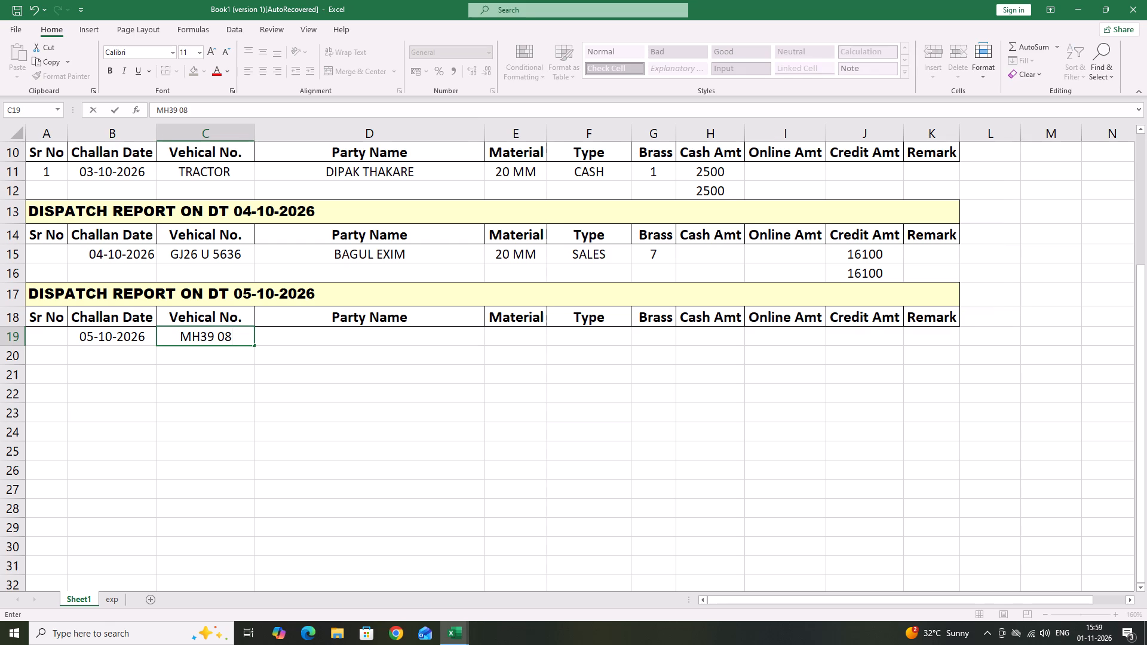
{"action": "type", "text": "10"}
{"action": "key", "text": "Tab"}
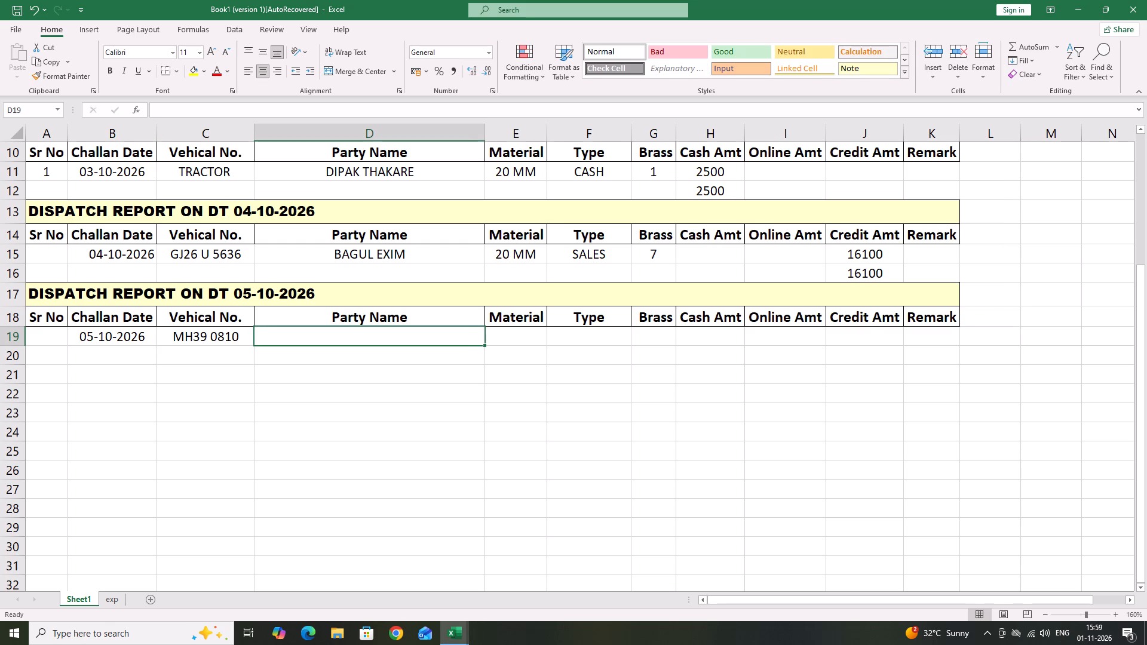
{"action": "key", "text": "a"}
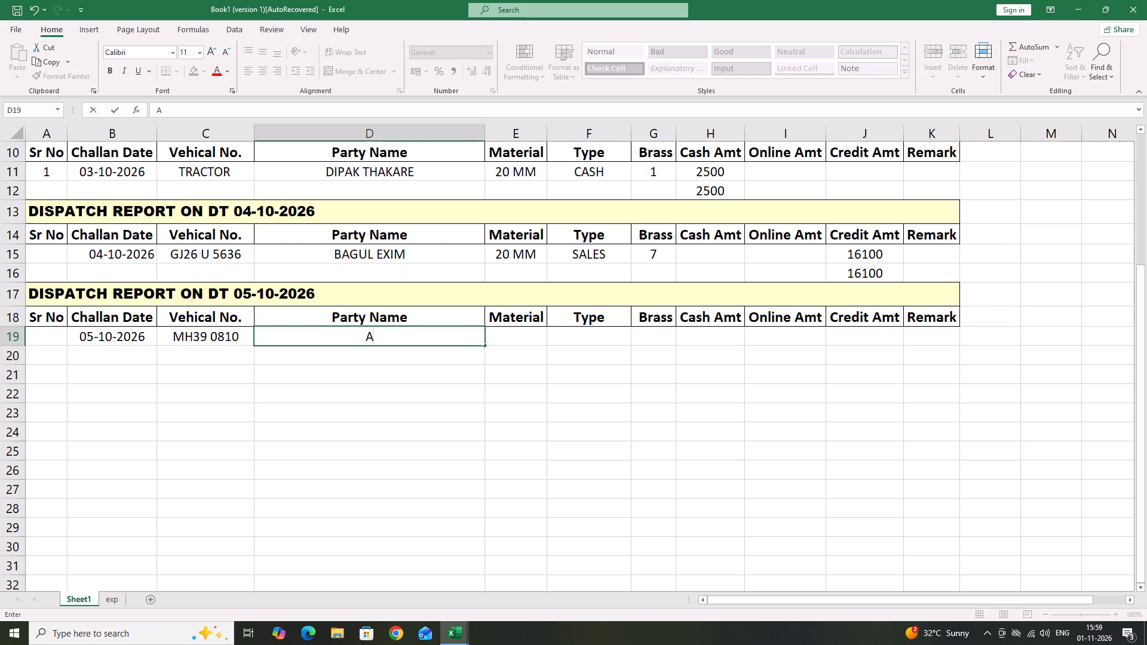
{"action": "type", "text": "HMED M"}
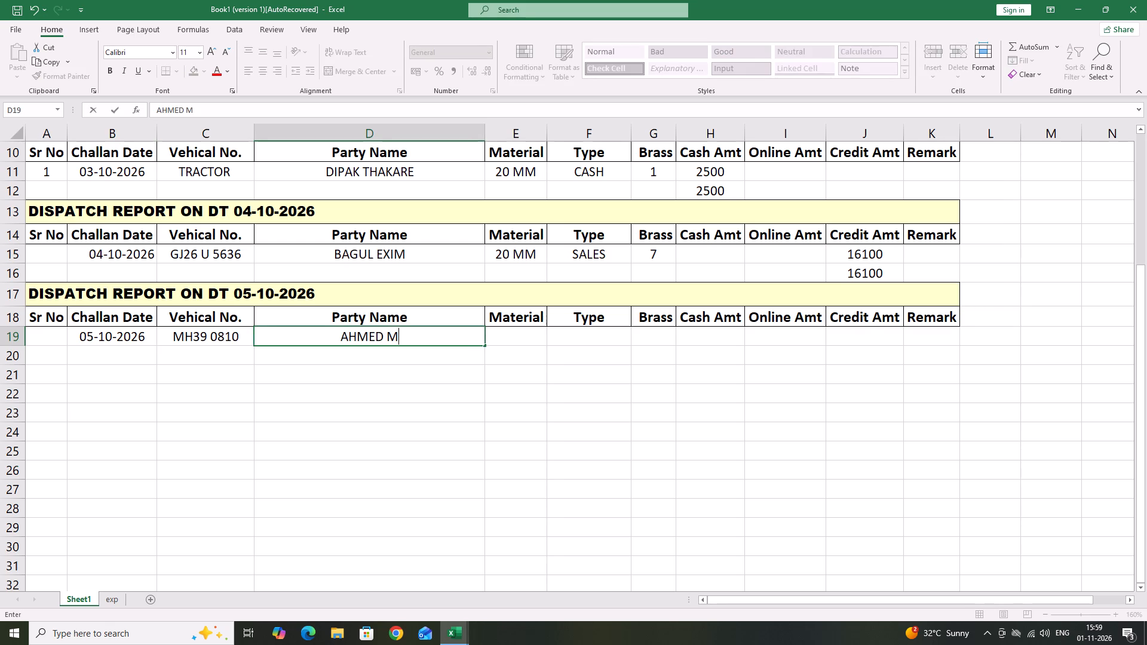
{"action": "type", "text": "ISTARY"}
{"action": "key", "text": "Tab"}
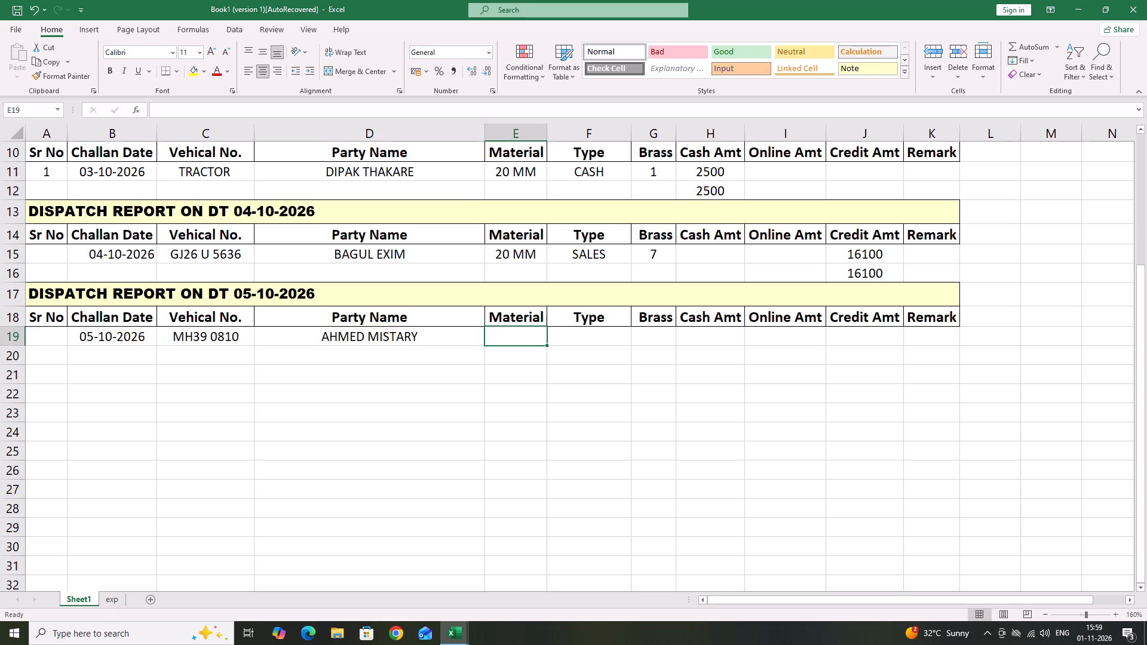
Complete the row 19 dispatch with material 20 MM, type SALES, brass 3 and Credit Amt 7000.
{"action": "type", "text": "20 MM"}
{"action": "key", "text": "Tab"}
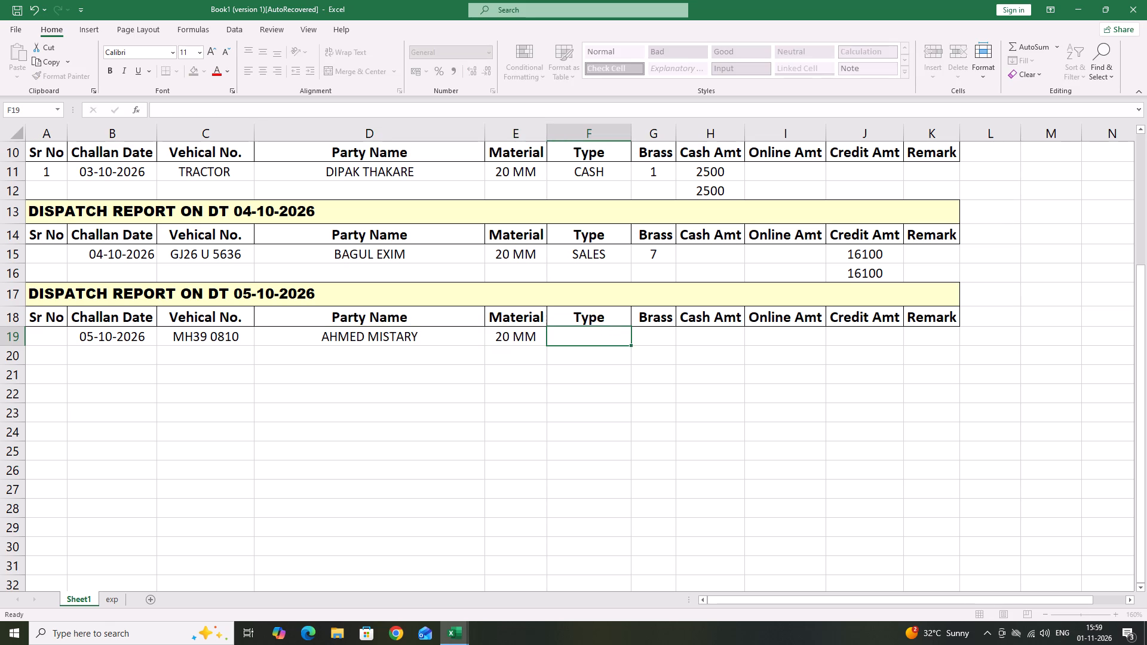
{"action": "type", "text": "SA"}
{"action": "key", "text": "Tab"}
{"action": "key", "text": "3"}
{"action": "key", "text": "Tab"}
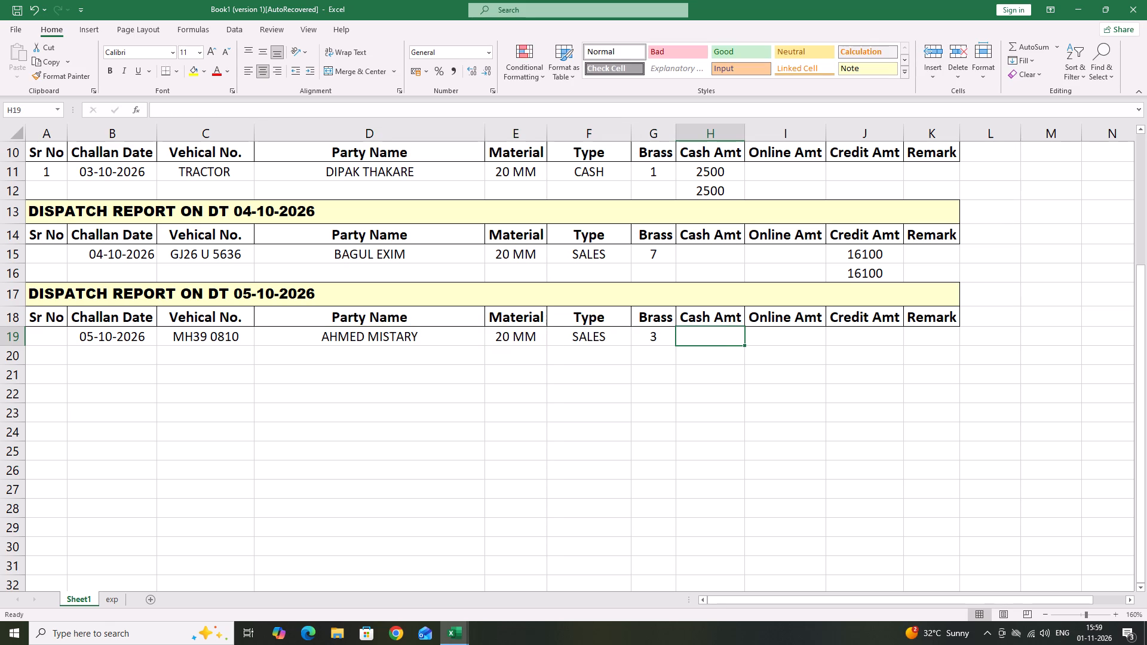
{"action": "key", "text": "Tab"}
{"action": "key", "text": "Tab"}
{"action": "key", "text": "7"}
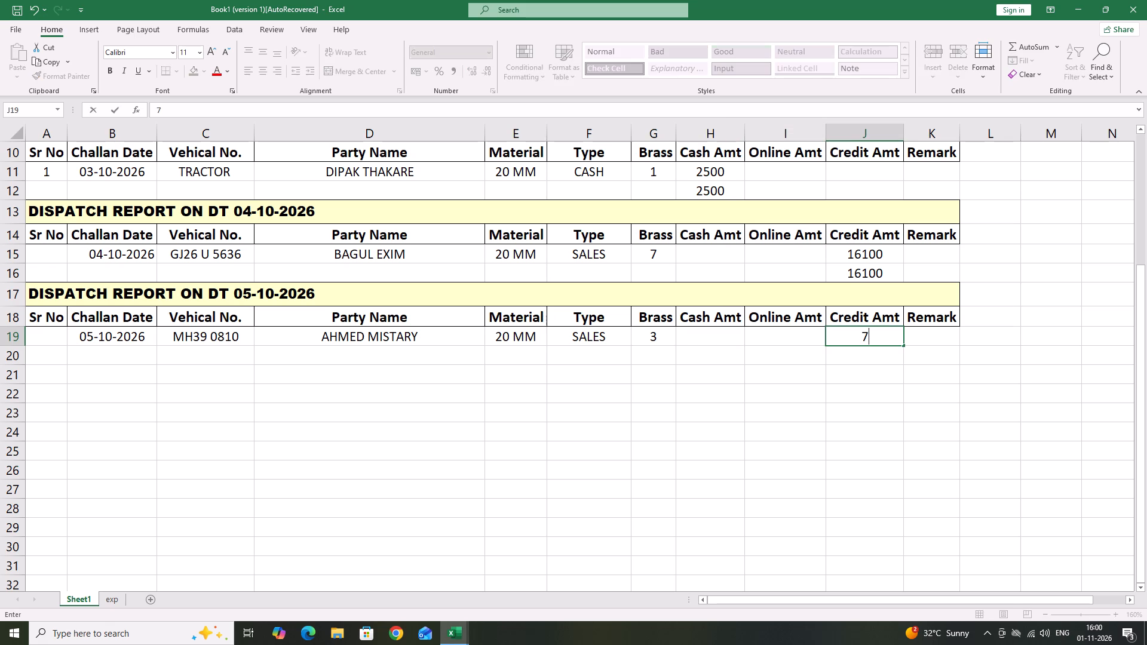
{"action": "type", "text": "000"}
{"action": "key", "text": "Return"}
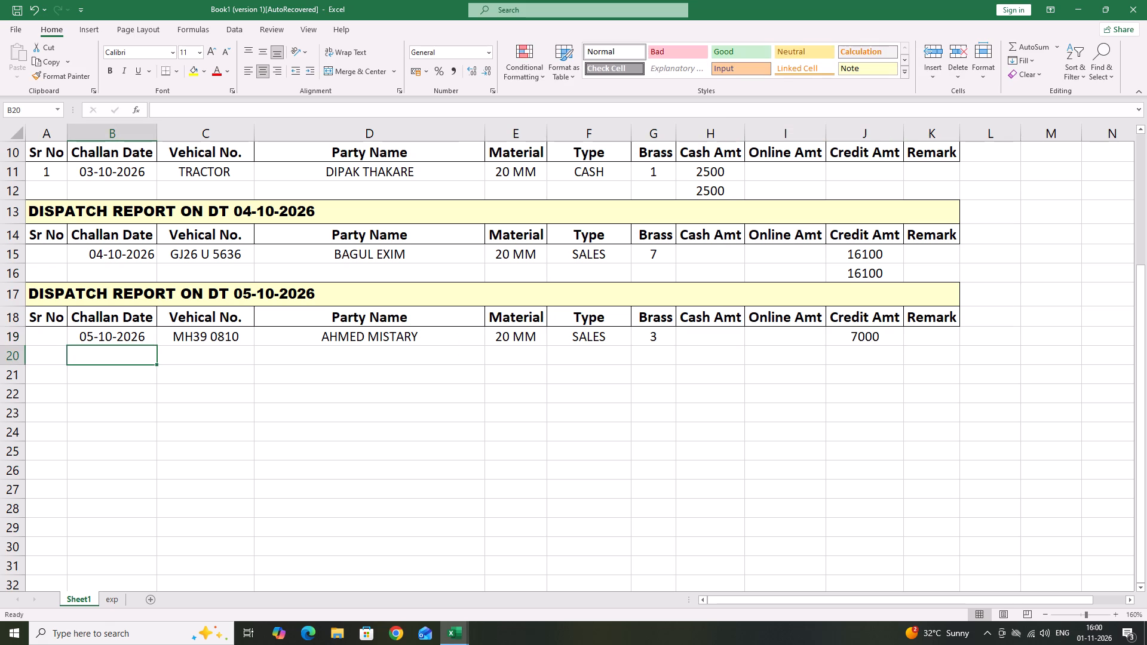
Repeat row 19's challan date, vehicle number and party name in row 20, and enter 6 MM as the material.
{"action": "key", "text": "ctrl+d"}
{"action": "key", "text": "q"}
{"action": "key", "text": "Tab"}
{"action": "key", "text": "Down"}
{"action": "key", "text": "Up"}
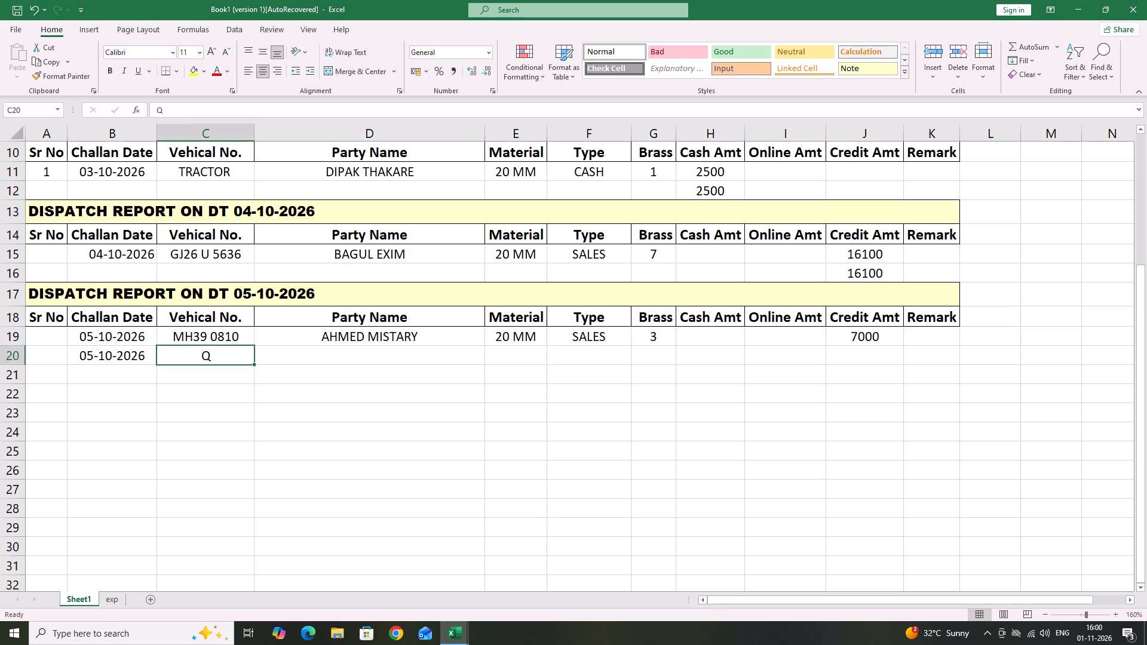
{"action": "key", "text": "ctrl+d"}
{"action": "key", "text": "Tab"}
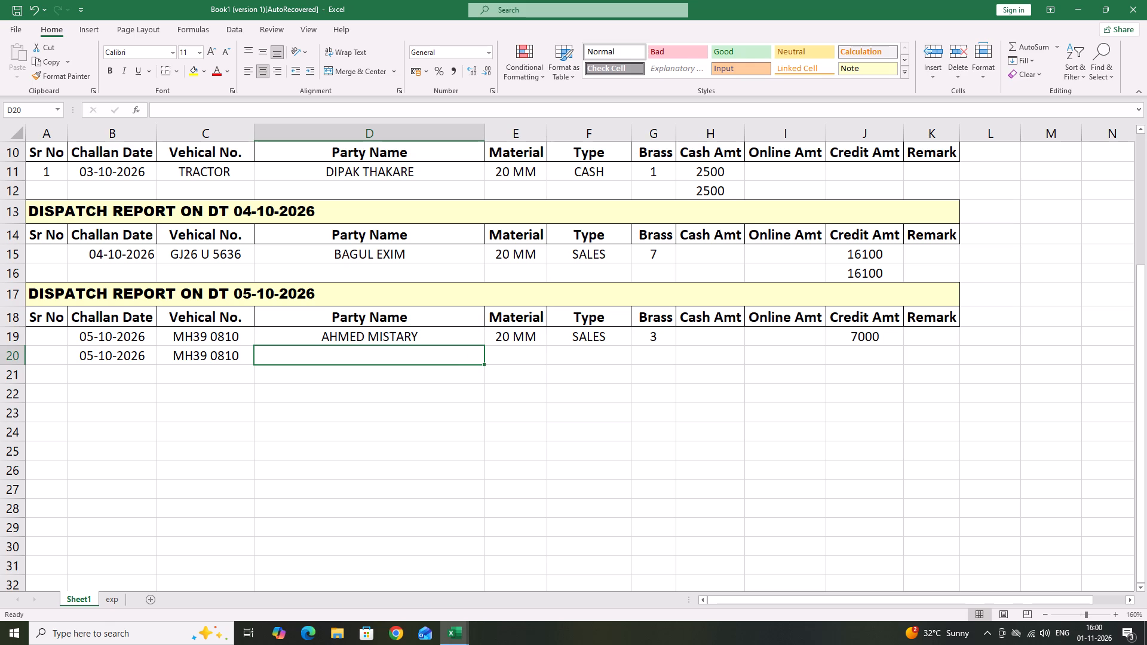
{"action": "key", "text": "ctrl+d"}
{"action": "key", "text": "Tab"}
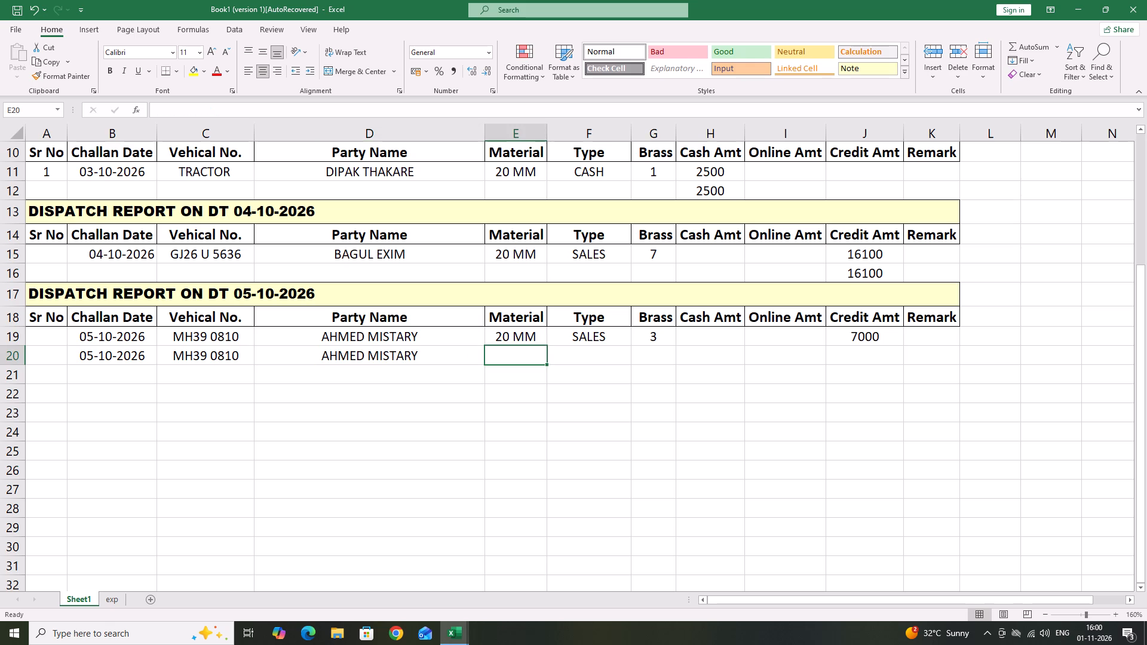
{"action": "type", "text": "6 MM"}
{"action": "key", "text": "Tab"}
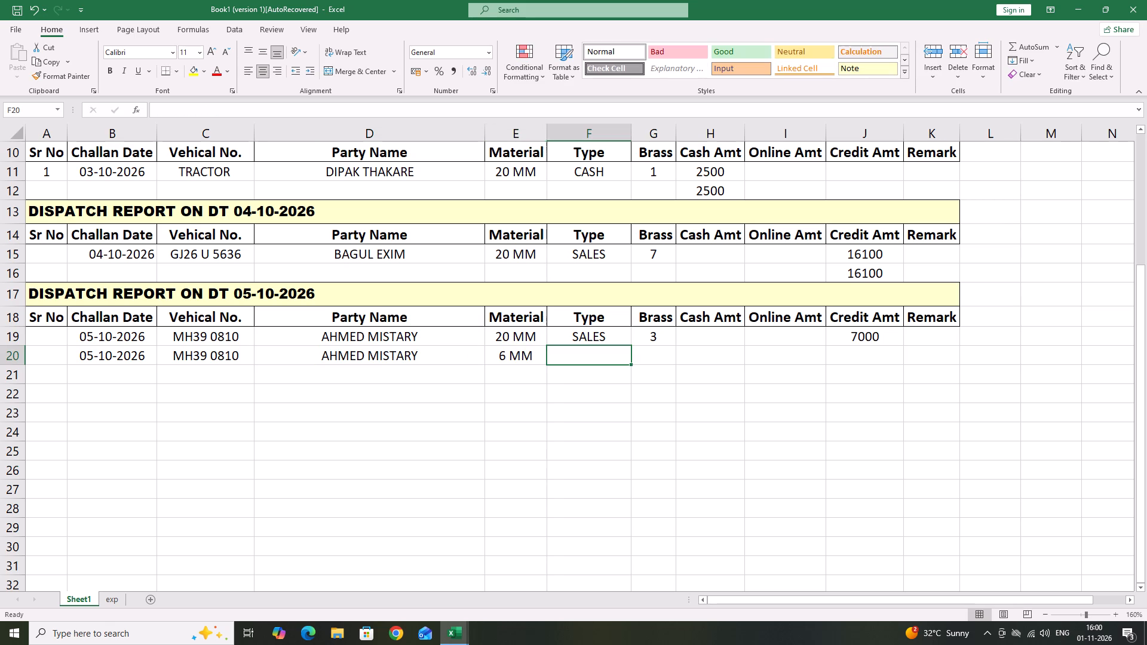
Fill the Type through Credit Amt cells of row 20 with the values from row 19.
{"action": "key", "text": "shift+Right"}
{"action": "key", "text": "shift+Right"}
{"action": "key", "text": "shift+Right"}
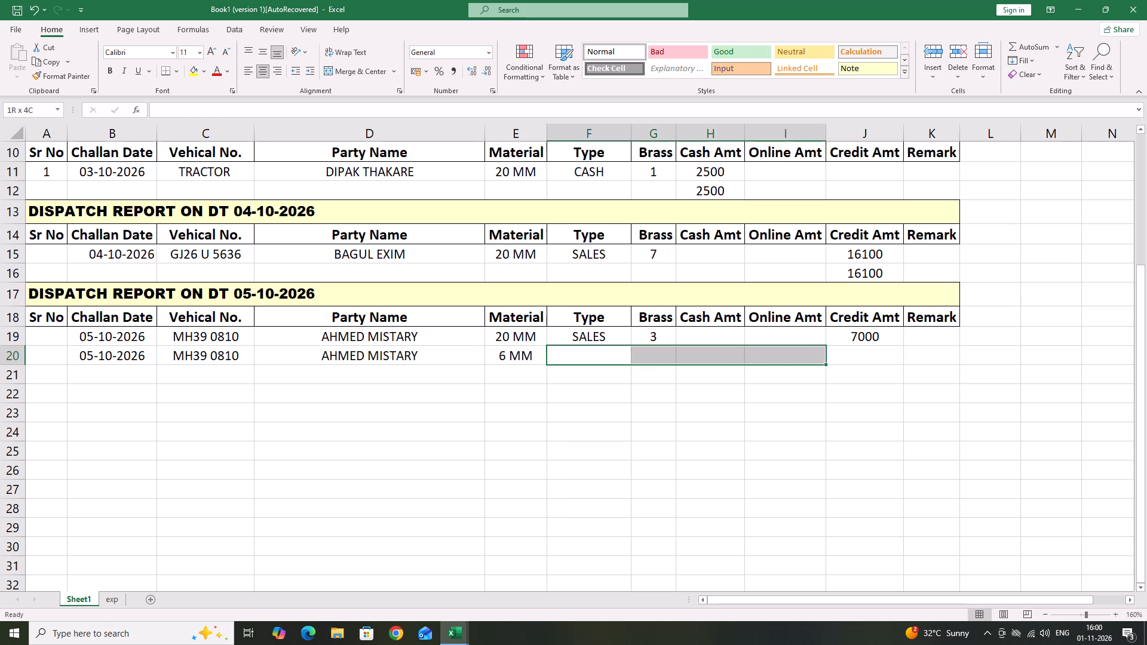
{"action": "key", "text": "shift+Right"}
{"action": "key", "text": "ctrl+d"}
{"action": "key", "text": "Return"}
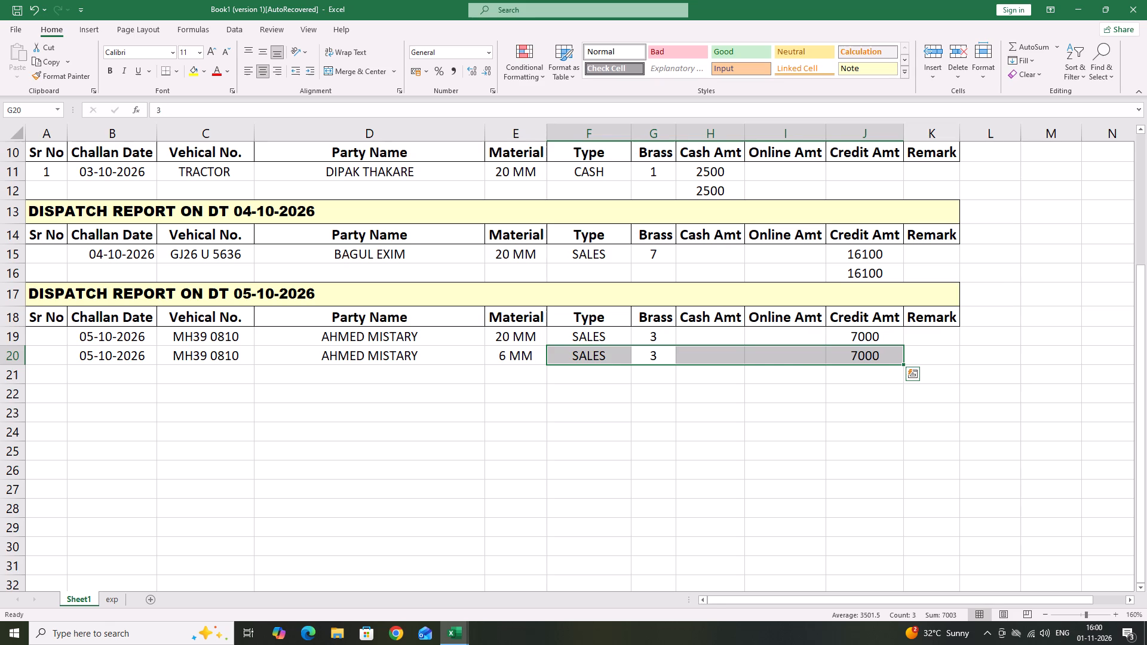
Start row 21 by repeating the challan date and vehicle number from row 20, and enter BAGUL EXIM as the party.
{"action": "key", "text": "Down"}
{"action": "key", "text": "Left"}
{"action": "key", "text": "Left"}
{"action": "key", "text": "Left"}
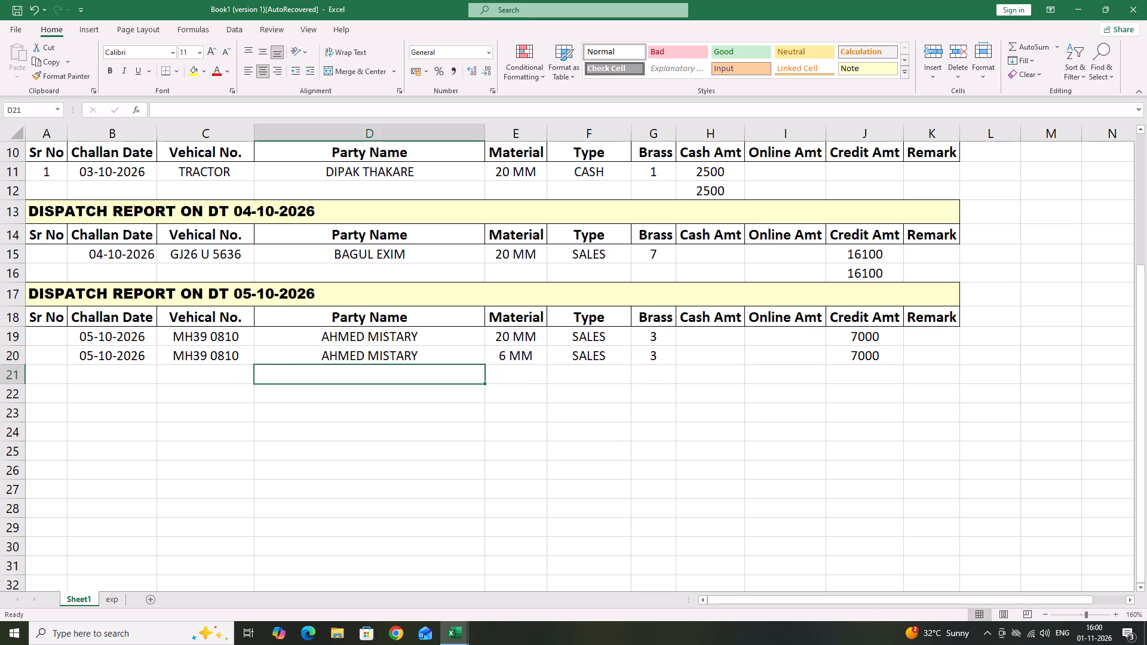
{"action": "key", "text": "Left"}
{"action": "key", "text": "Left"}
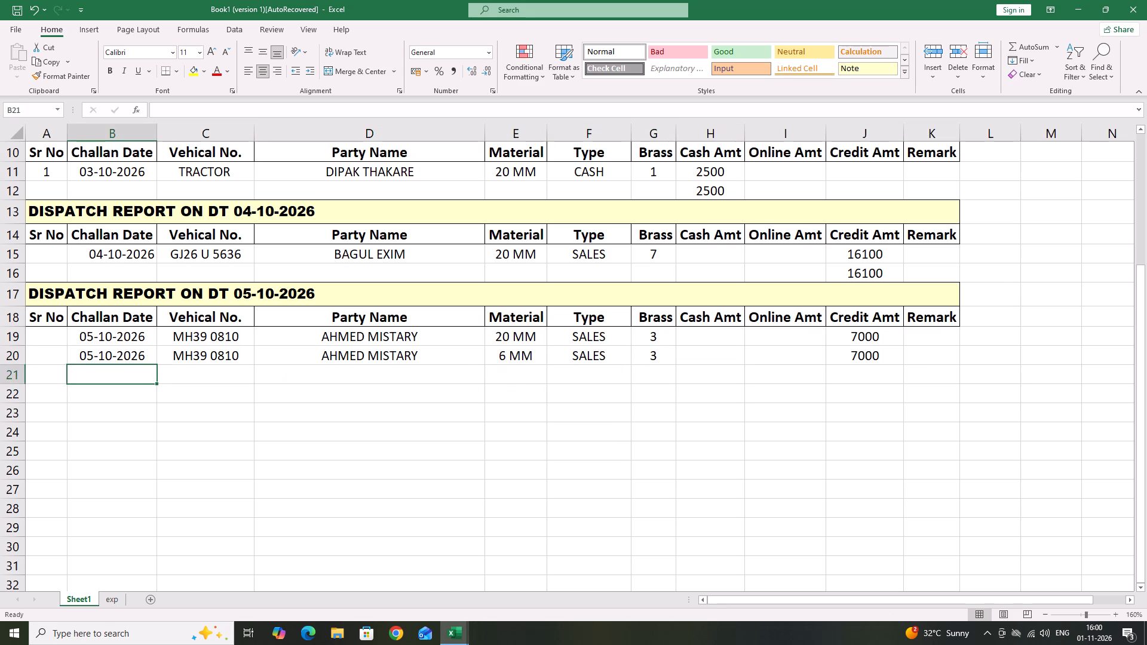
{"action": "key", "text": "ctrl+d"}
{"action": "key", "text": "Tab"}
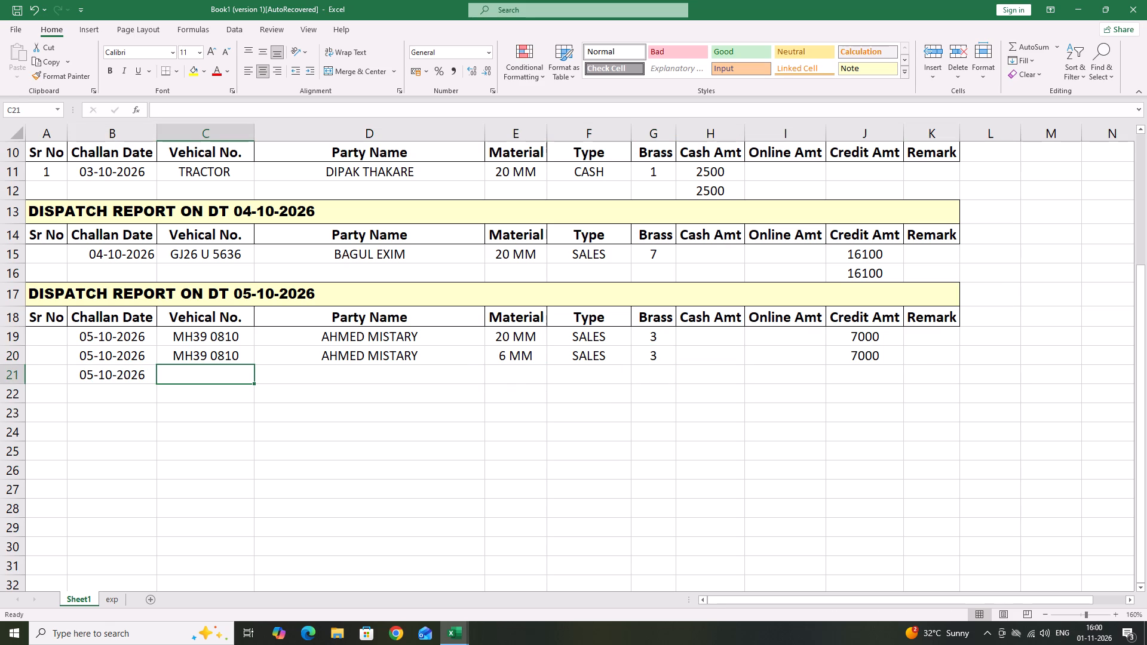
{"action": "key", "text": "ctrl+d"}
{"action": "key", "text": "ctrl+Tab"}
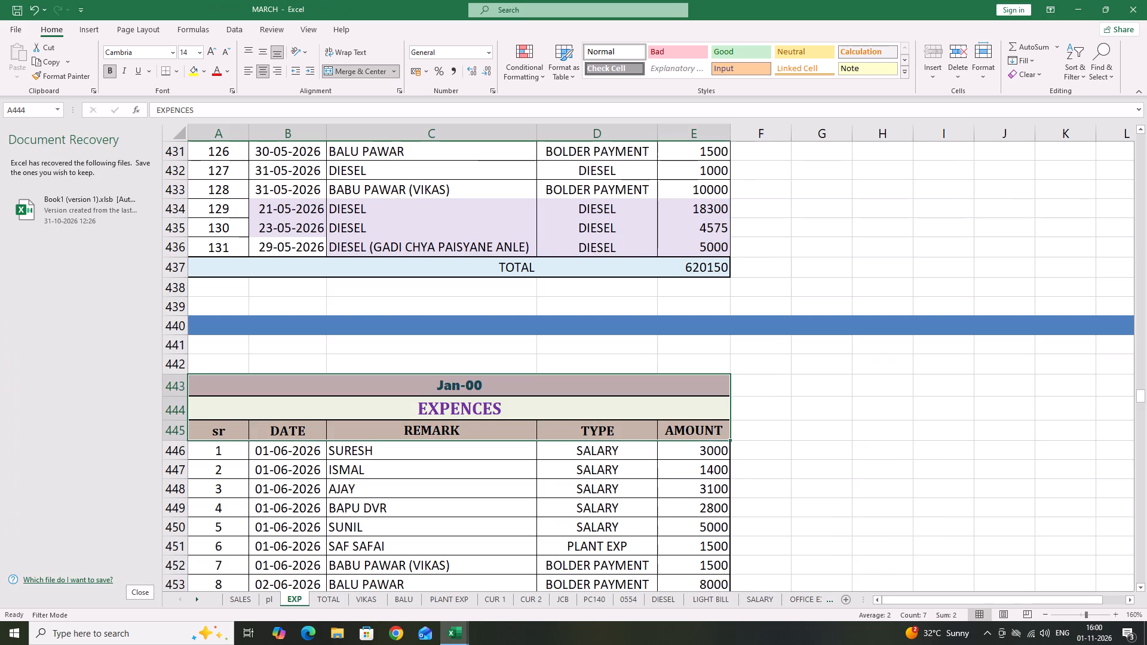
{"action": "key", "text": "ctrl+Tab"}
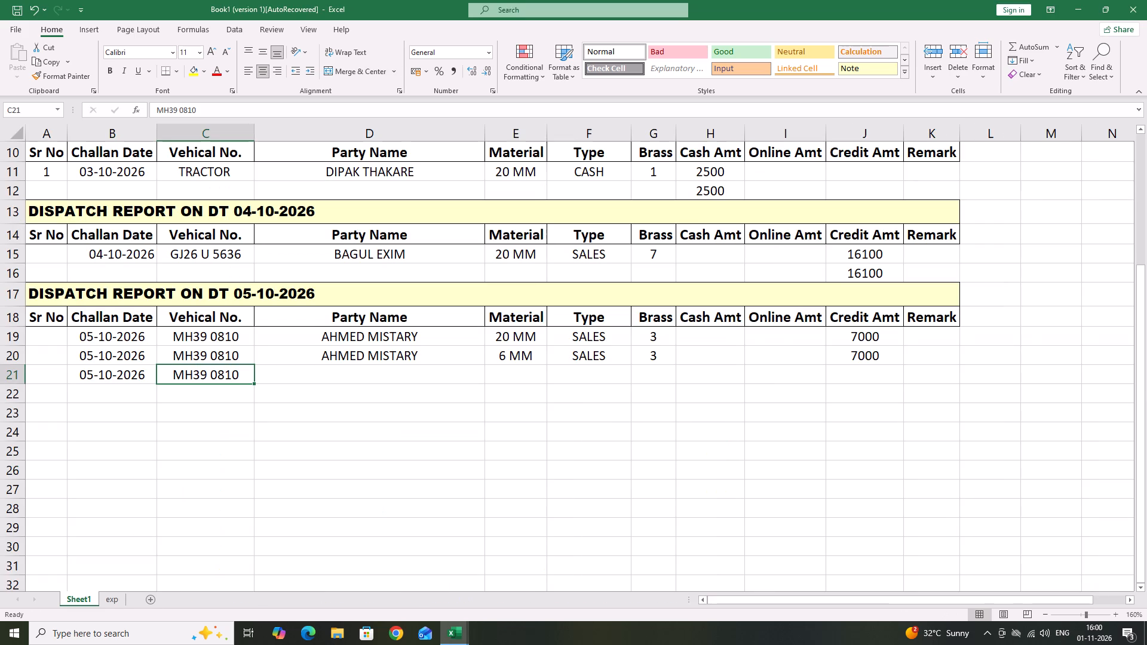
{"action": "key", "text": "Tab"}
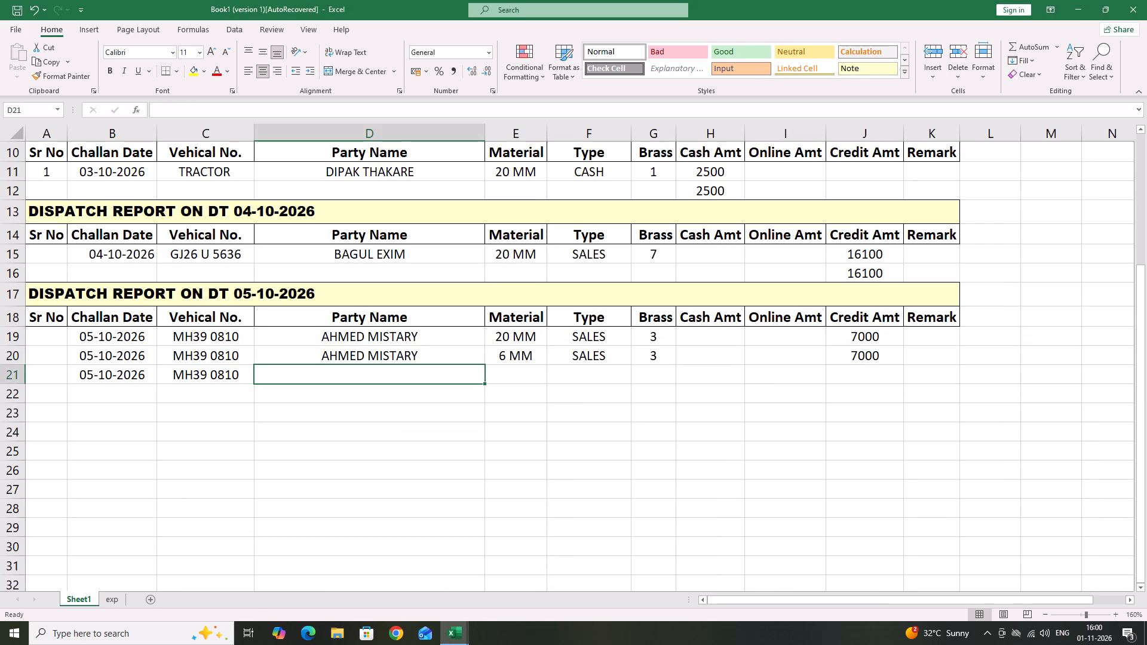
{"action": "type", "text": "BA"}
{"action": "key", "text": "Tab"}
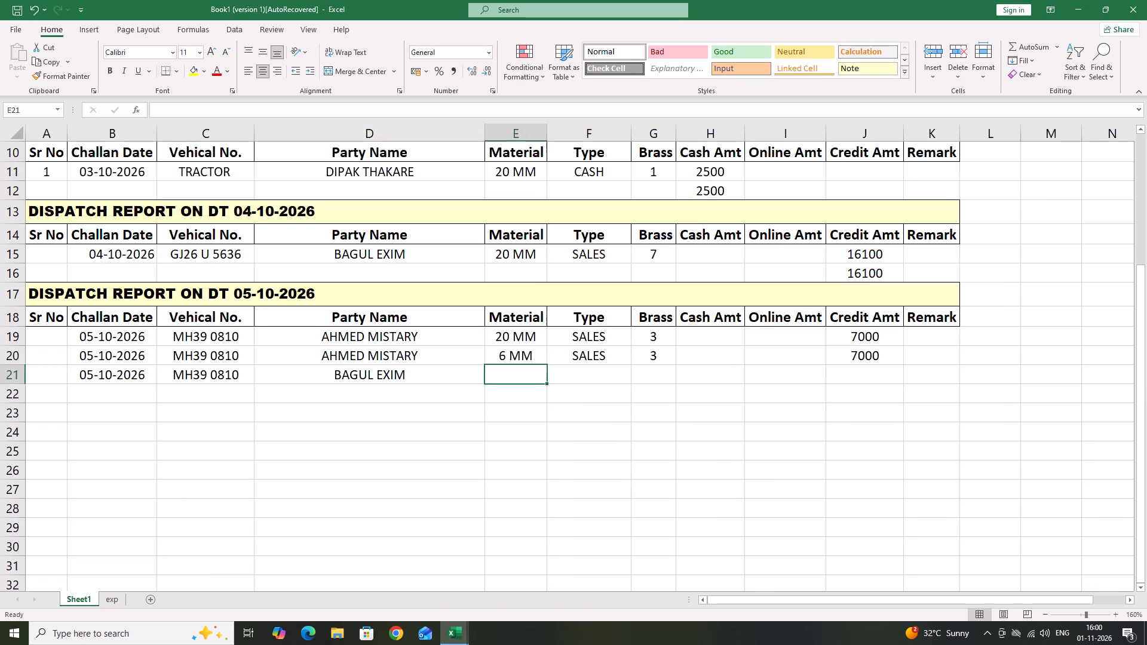
Enter material 6 MM, type SALES and brass 3 for the BAGUL EXIM dispatch in row 21.
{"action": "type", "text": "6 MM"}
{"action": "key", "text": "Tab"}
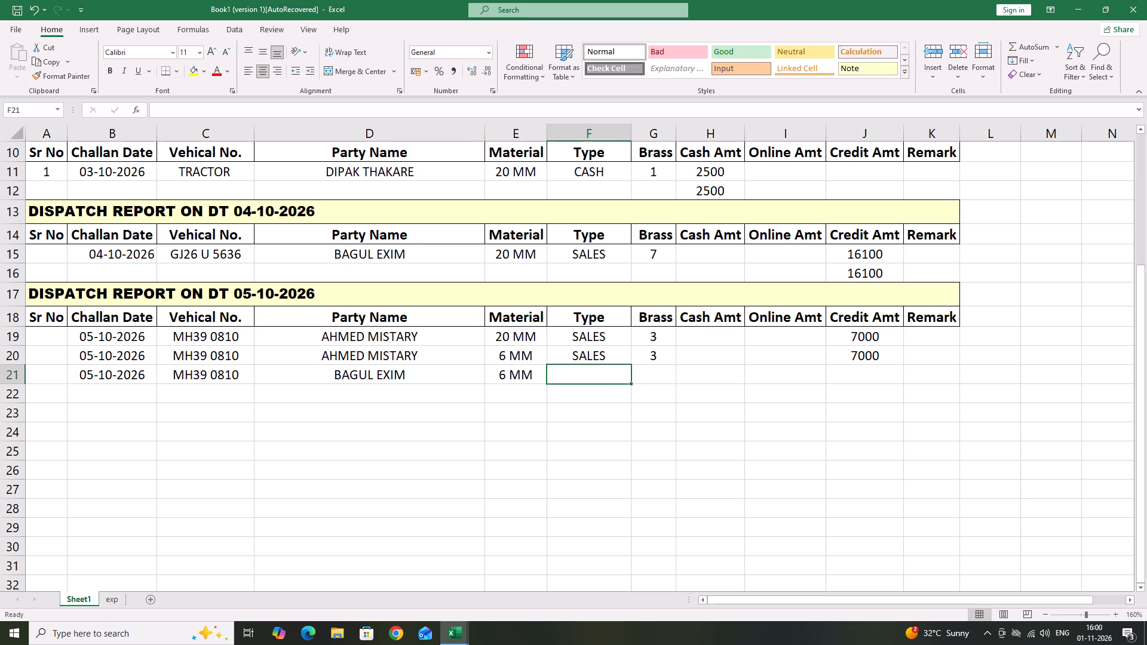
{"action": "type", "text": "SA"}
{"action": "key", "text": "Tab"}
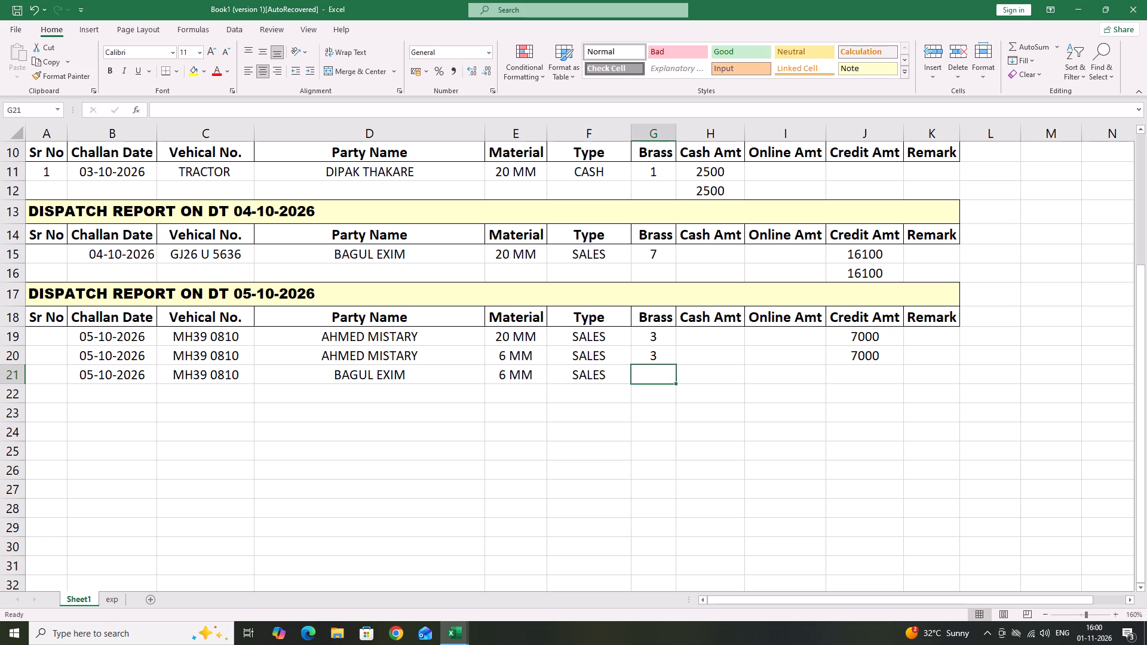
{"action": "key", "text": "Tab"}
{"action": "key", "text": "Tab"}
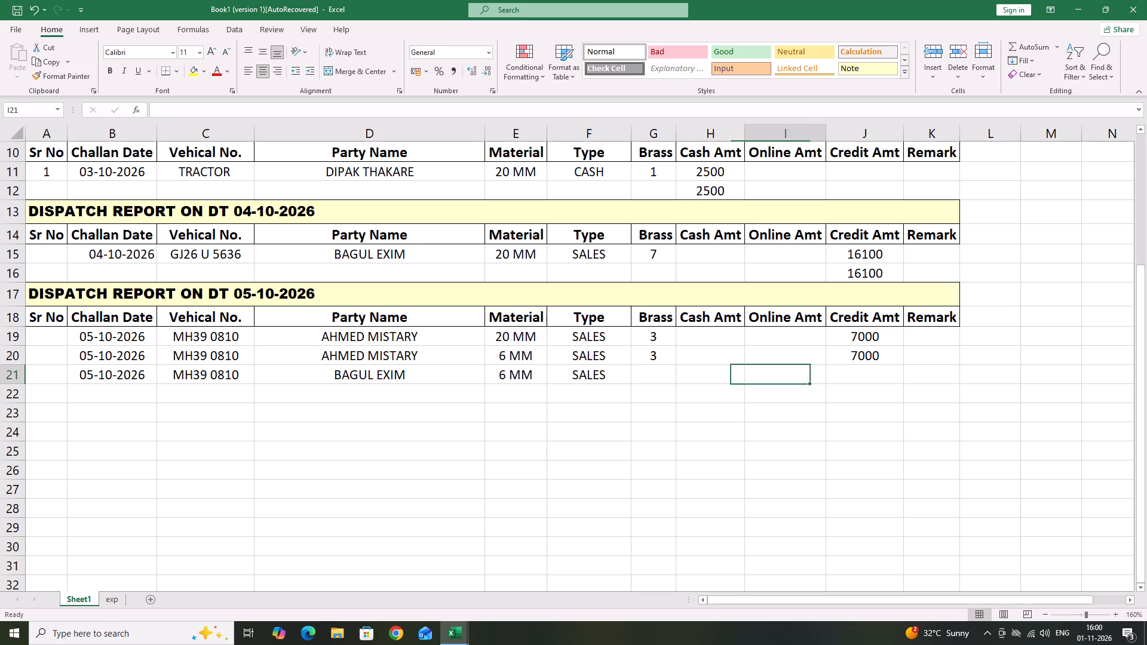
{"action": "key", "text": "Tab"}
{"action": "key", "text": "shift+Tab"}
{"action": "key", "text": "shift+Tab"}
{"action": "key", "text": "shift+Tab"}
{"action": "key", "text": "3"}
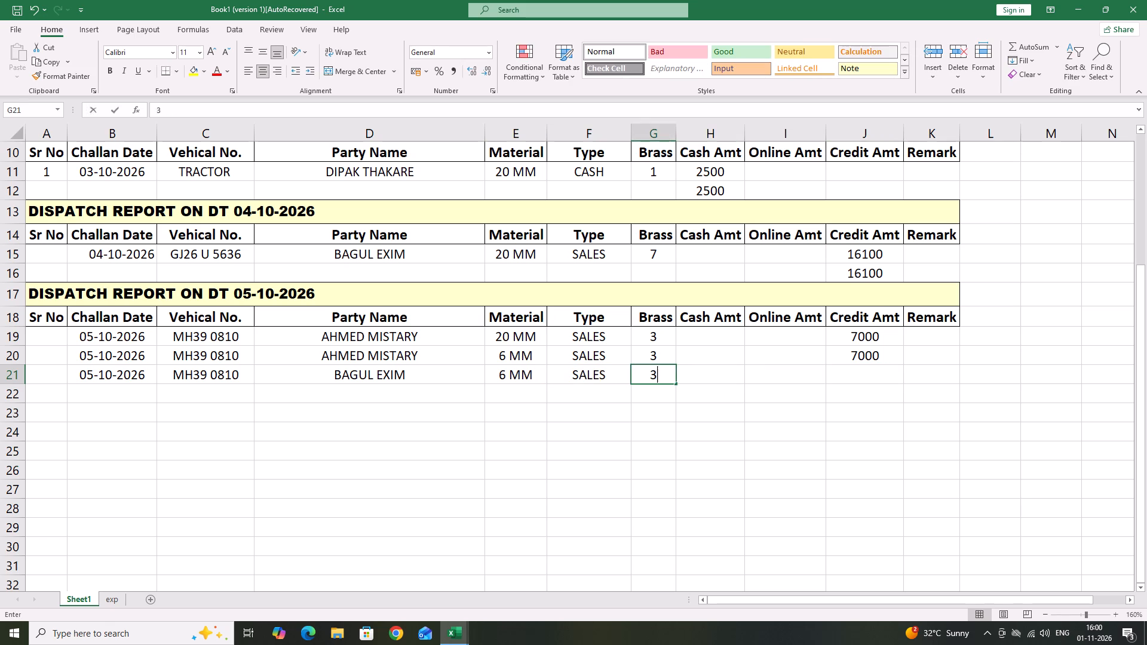
Enter 3000 as the Credit Amt for the BAGUL EXIM dispatch in row 21, leaving its Remark empty.
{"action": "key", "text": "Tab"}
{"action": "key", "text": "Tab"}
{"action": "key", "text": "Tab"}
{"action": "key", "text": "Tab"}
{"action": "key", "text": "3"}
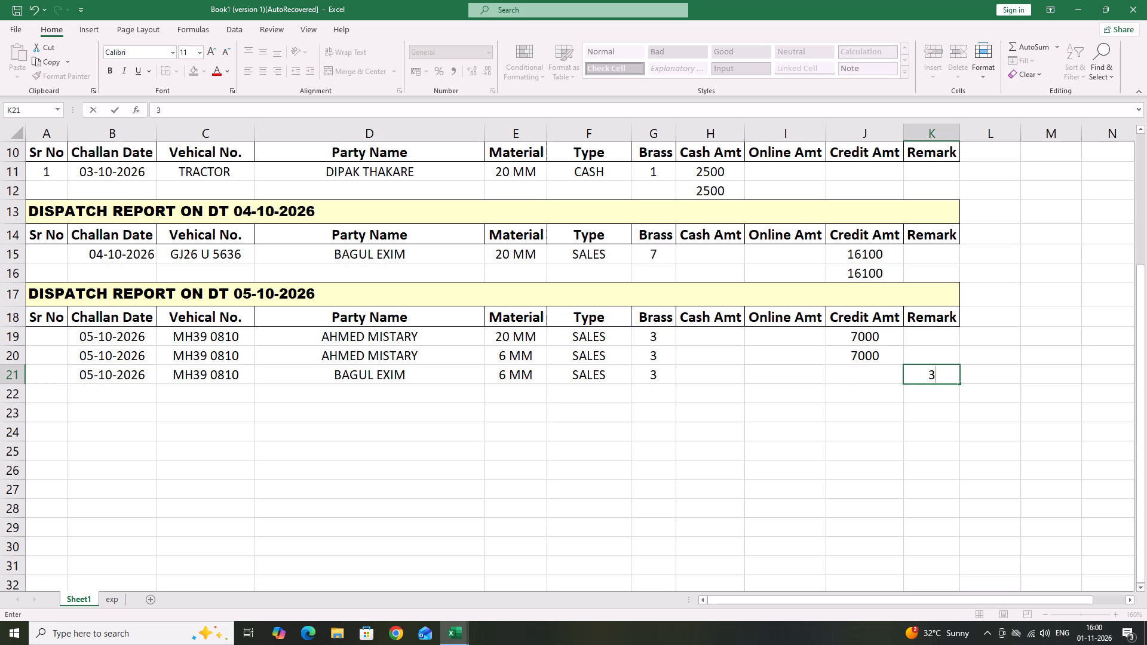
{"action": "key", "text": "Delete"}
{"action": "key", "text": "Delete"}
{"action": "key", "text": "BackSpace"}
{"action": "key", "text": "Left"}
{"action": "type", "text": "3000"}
Change the Credit Amt of the 6 MM dispatch in row 20 to 3000.
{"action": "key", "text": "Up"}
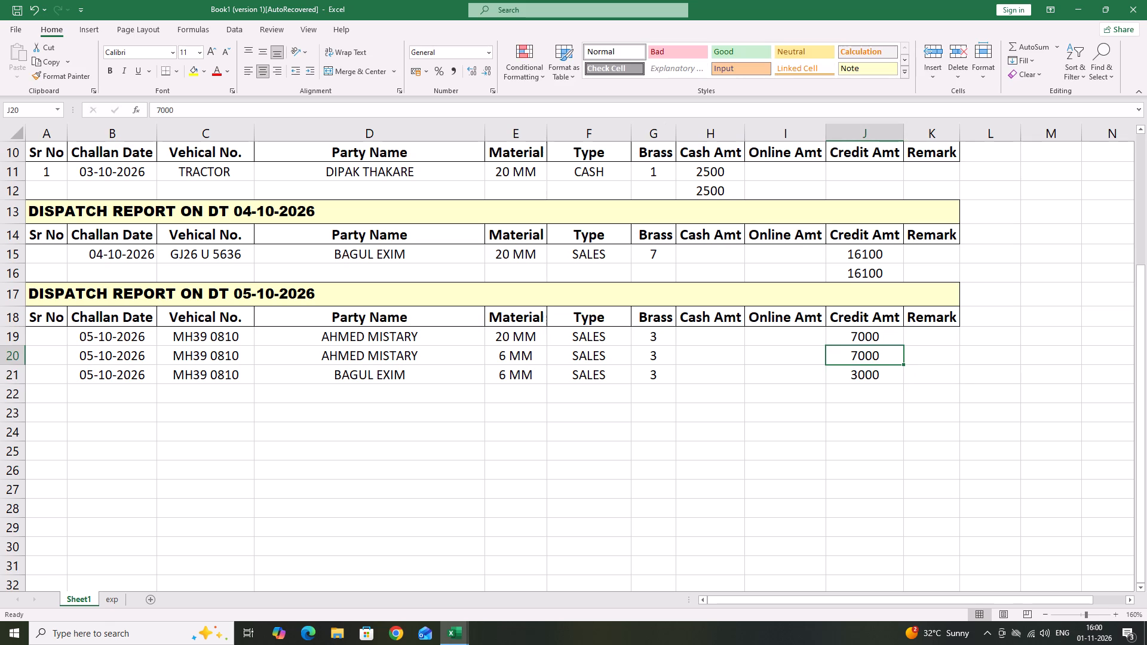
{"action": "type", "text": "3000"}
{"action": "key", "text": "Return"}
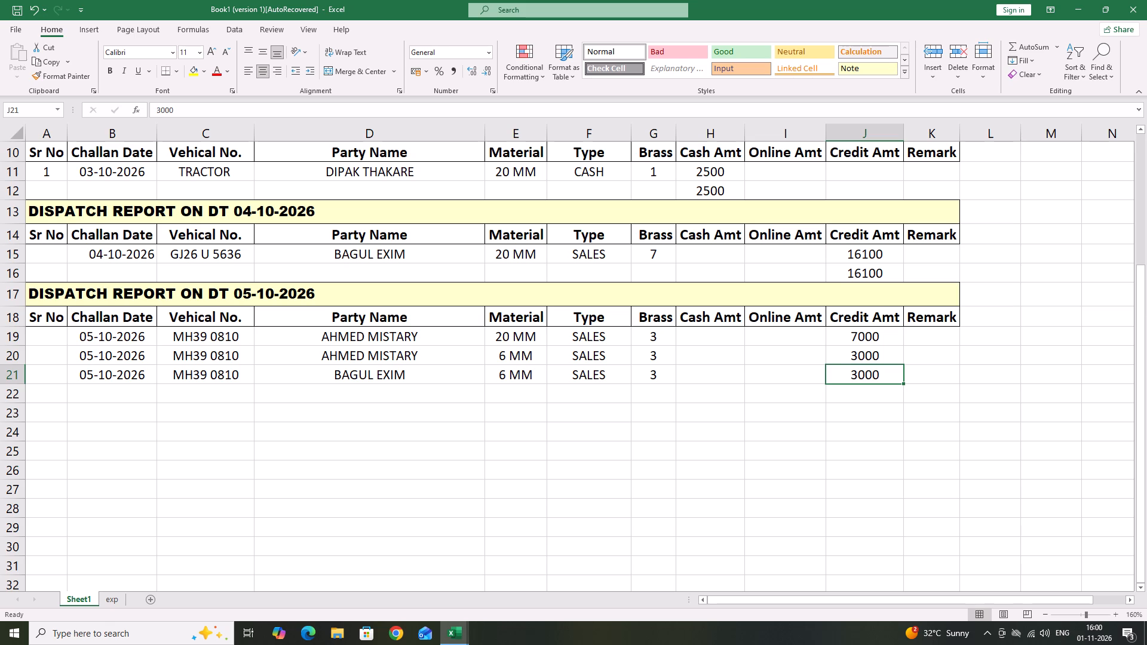
Total the Credit Amt column of the 05-10-2026 dispatch report in row 22 with AutoSum.
{"action": "left_click", "coordinate": [860, 392]}
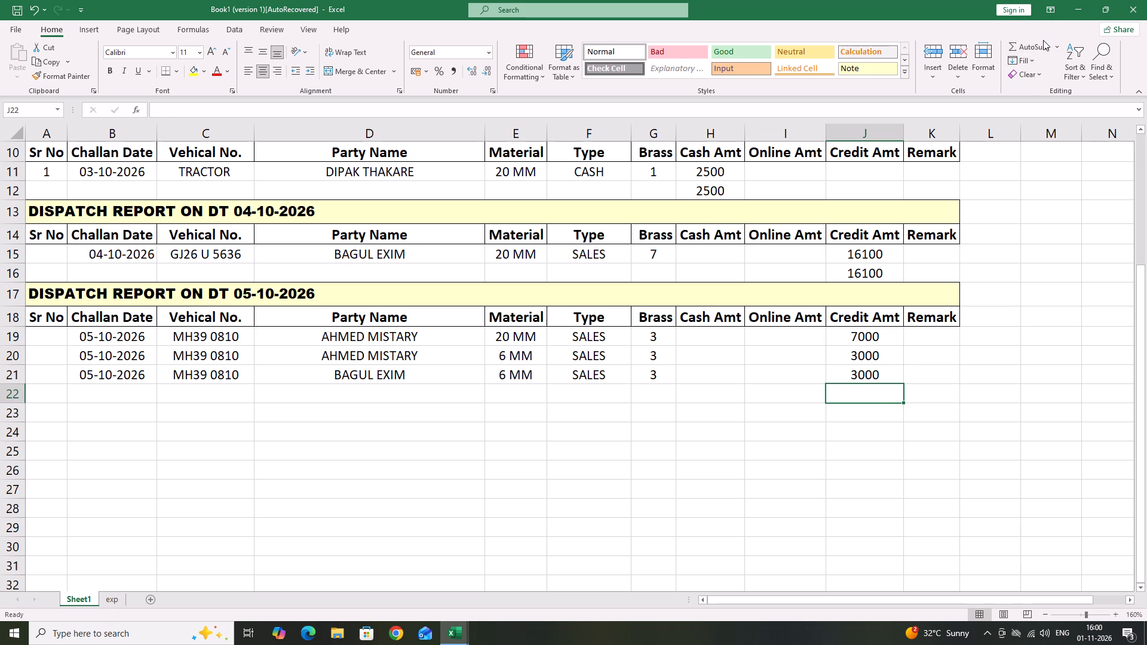
{"action": "left_click", "coordinate": [1042, 42]}
{"action": "key", "text": "Return"}
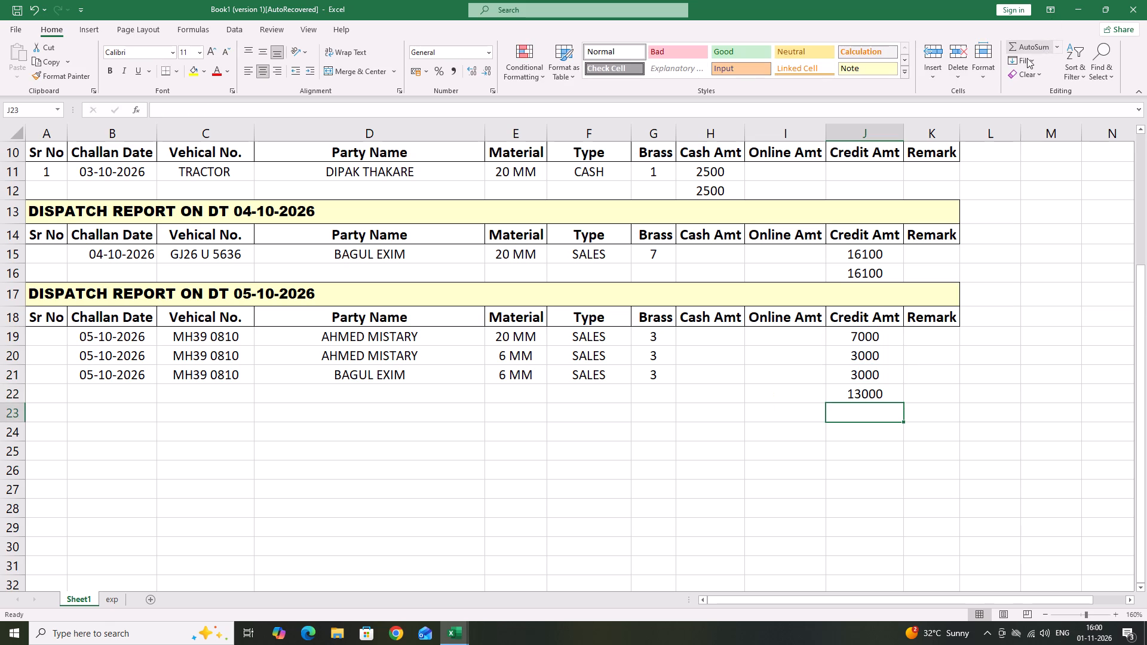
Copy the 05-10-2026 dispatch report's title and column header rows and paste them at row 23.
{"action": "left_click_drag", "start_coordinate": [21, 296], "coordinate": [22, 313]}
{"action": "right_click", "coordinate": [22, 313]}
{"action": "left_click", "coordinate": [32, 339]}
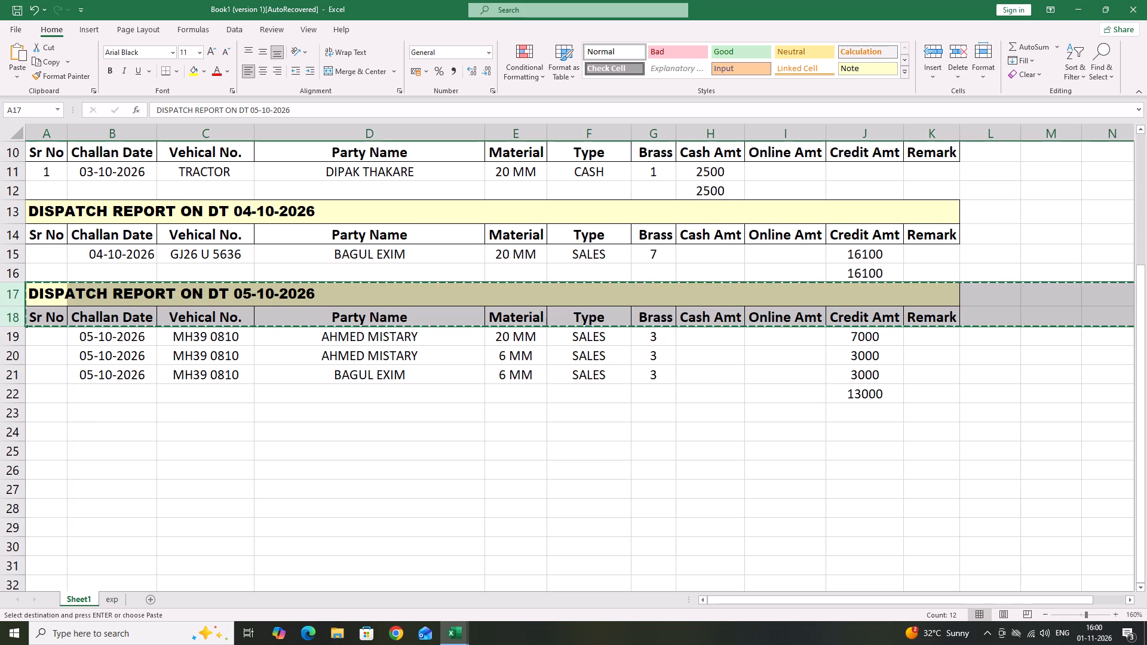
{"action": "scroll", "coordinate": [85, 396], "scroll_direction": "down", "scroll_amount": 1}
{"action": "left_click", "coordinate": [35, 357]}
{"action": "right_click", "coordinate": [35, 357]}
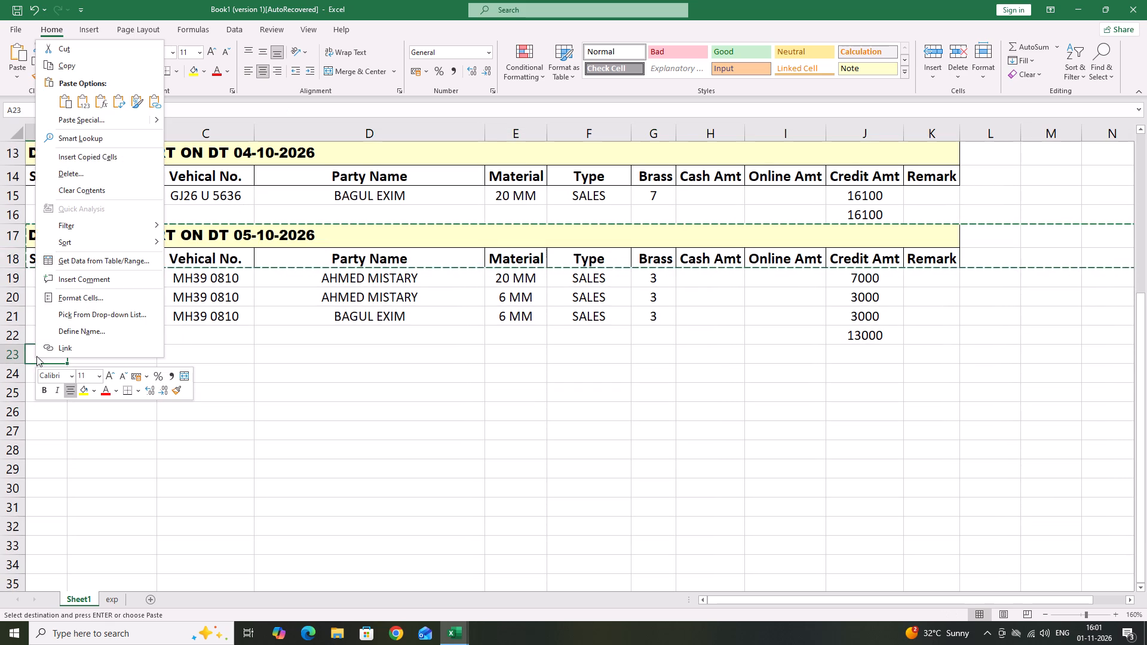
{"action": "left_click", "coordinate": [67, 107]}
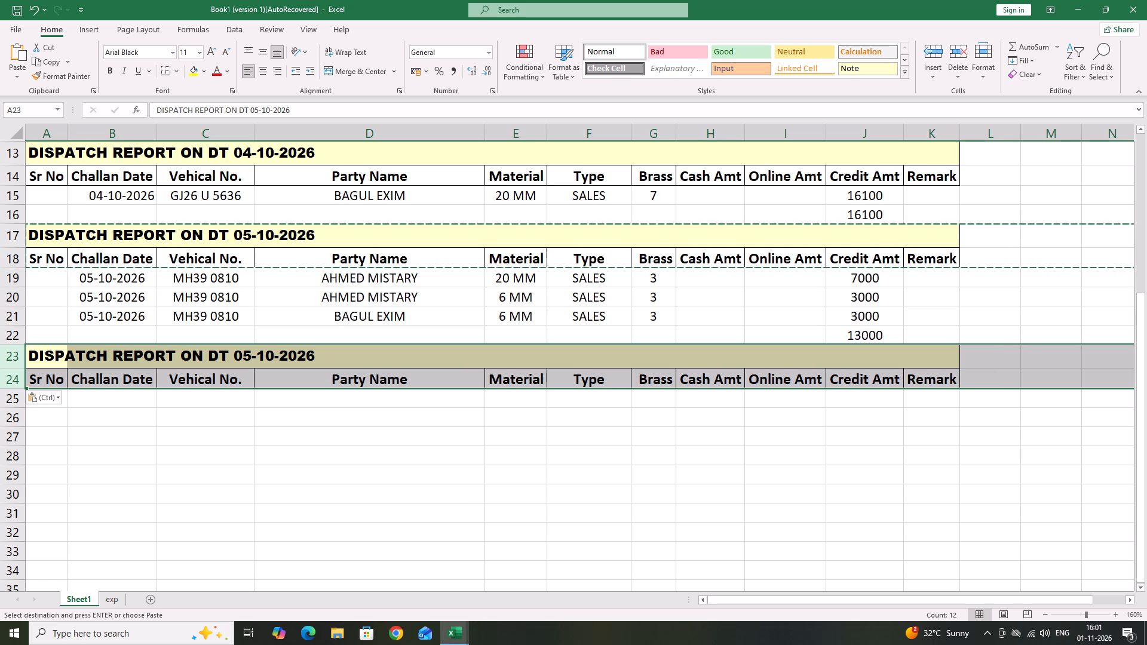
Change the date in the row 23 report title to 06-10-2026.
{"action": "key", "text": "F2"}
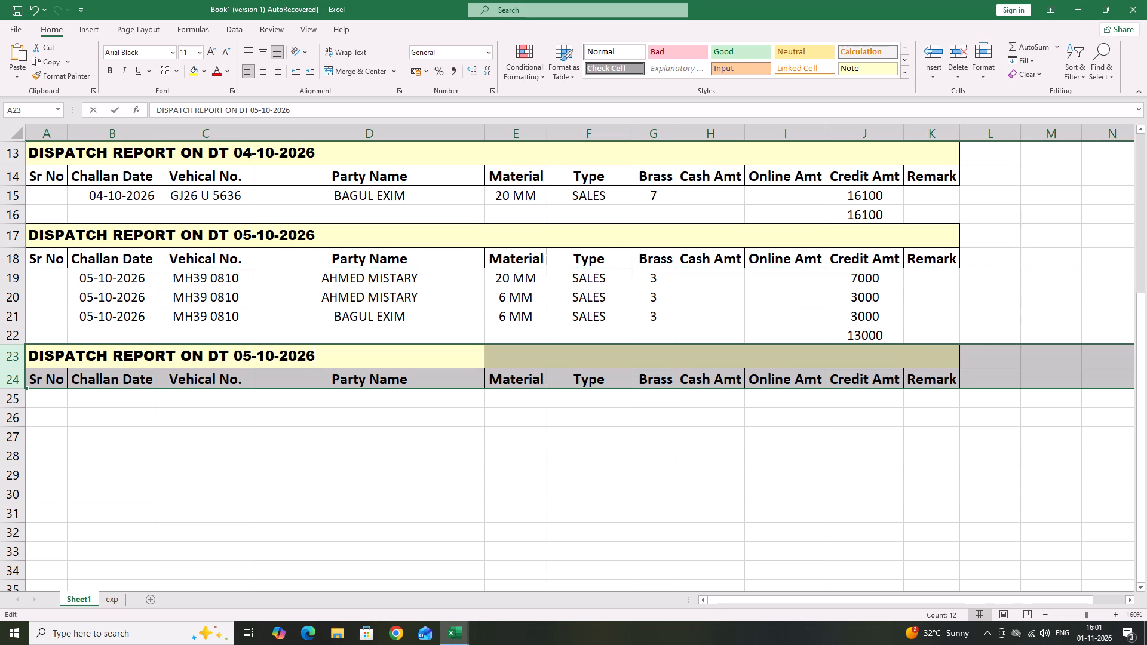
{"action": "left_click", "coordinate": [253, 360]}
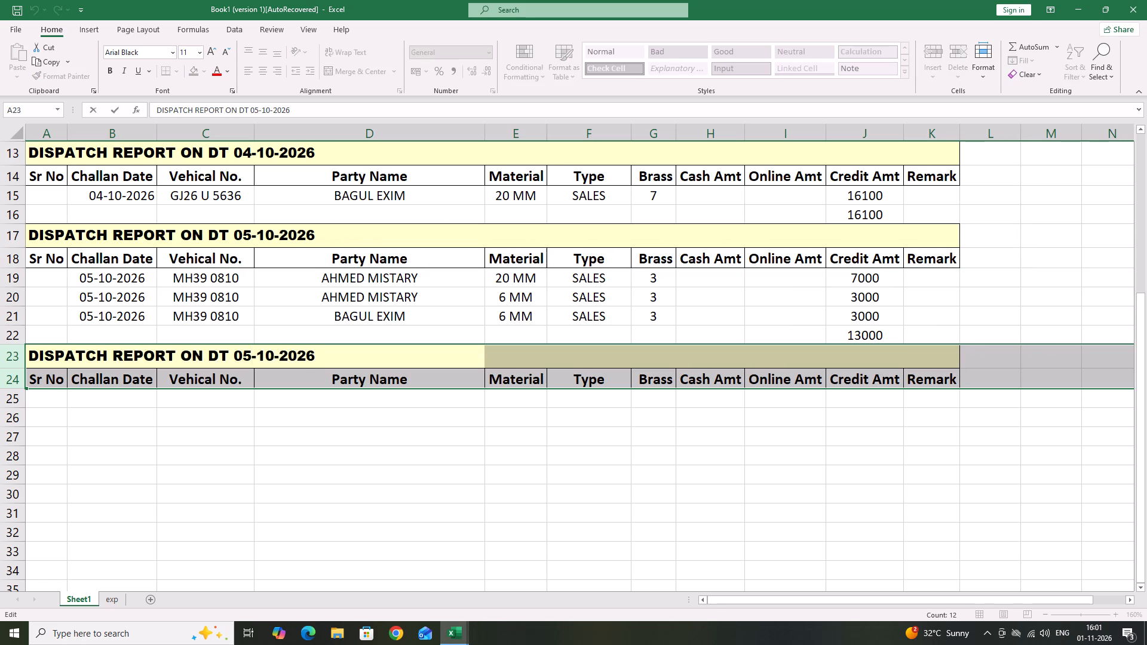
{"action": "key", "text": "BackSpace"}
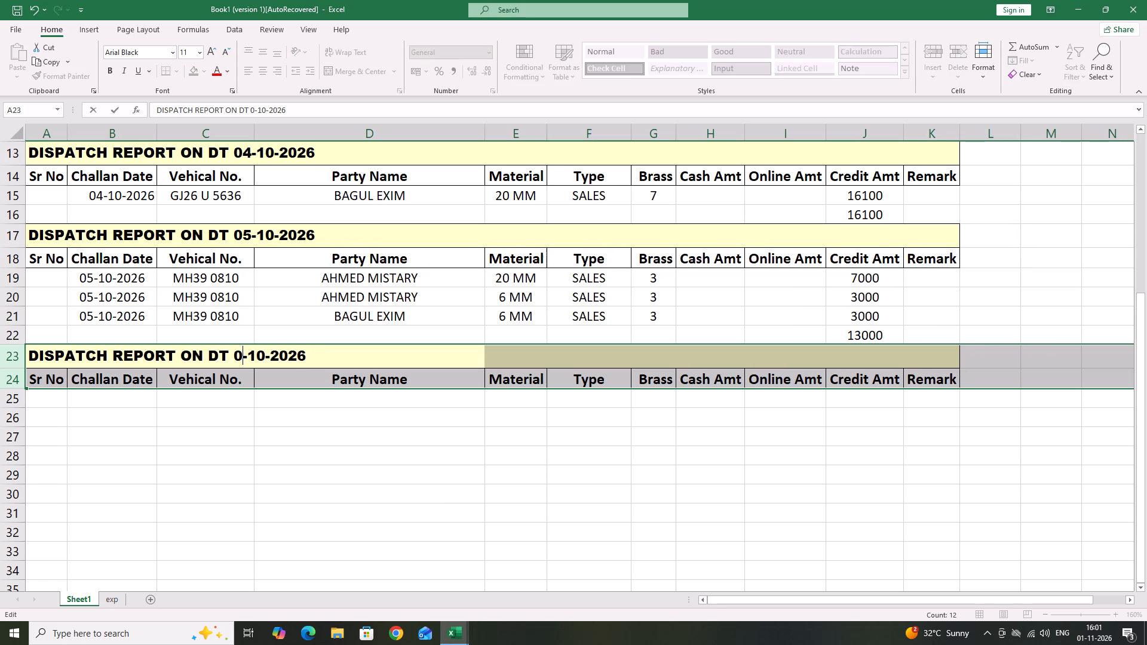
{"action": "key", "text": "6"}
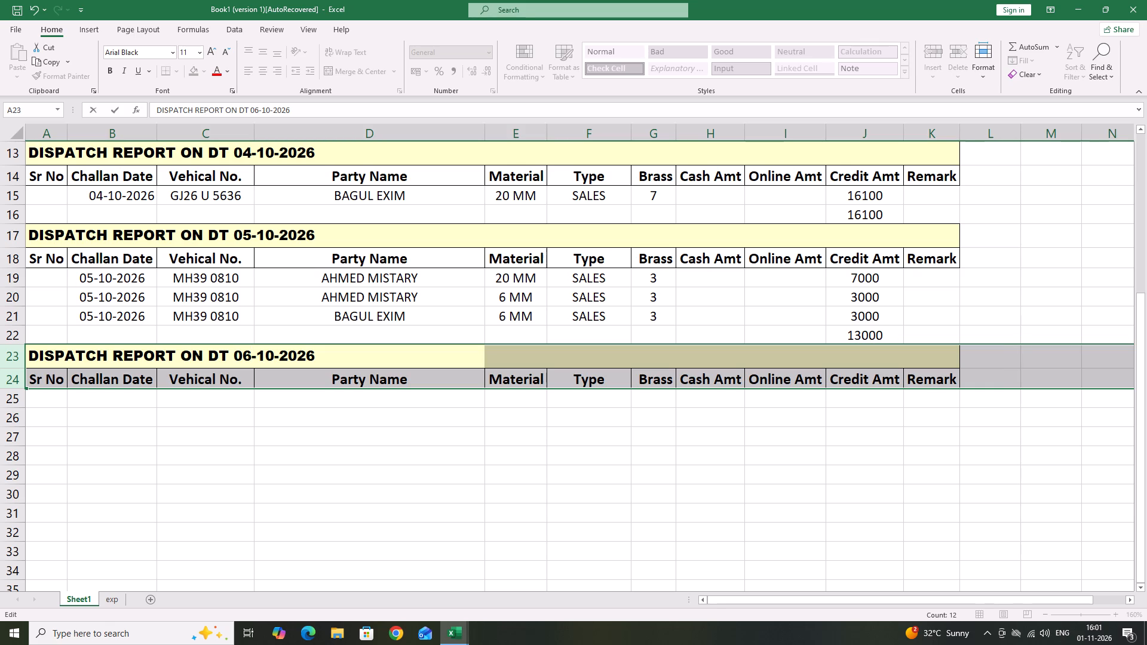
{"action": "left_click", "coordinate": [235, 488]}
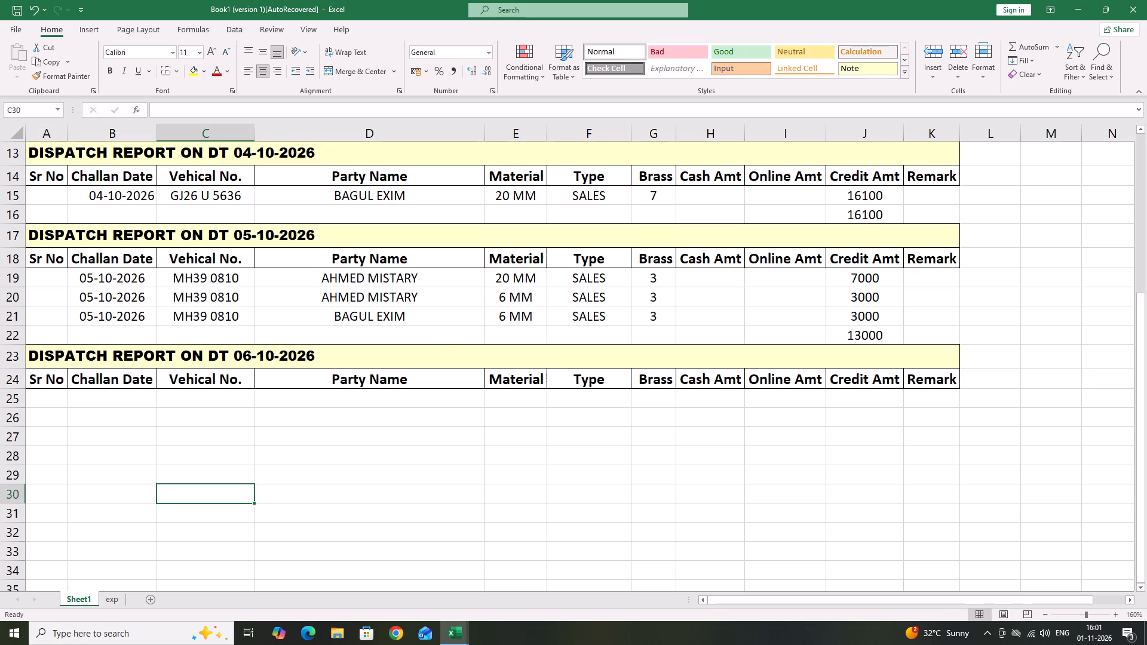
Switch to the exp sheet and select the DATE cell in row 15.
{"action": "left_click", "coordinate": [102, 597]}
{"action": "left_click", "coordinate": [145, 401]}
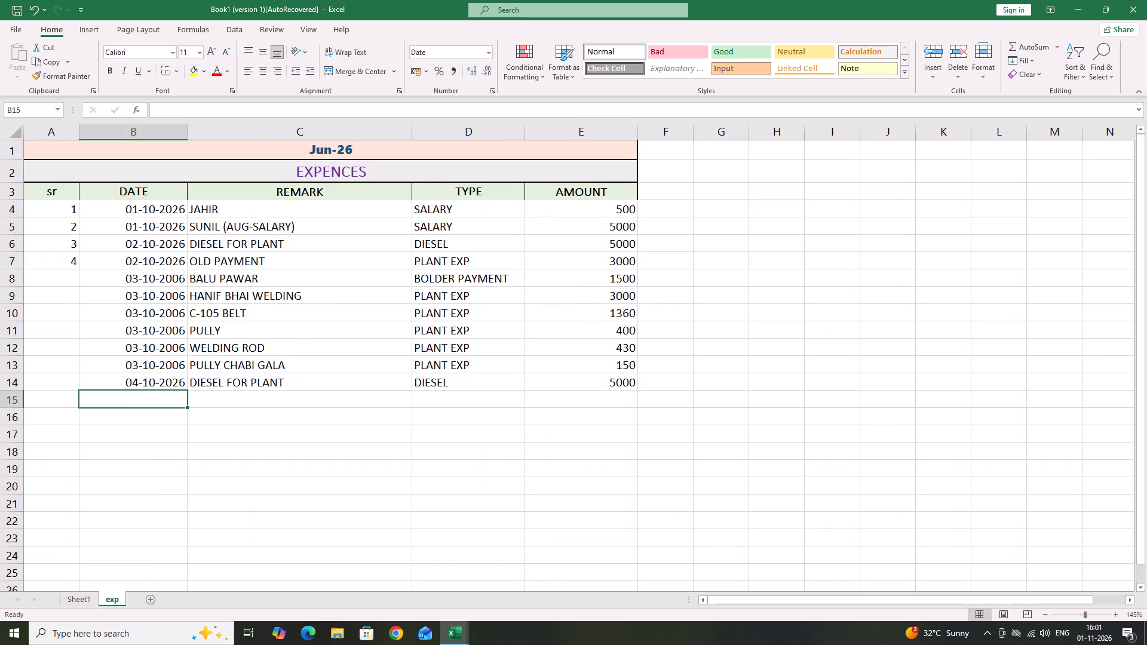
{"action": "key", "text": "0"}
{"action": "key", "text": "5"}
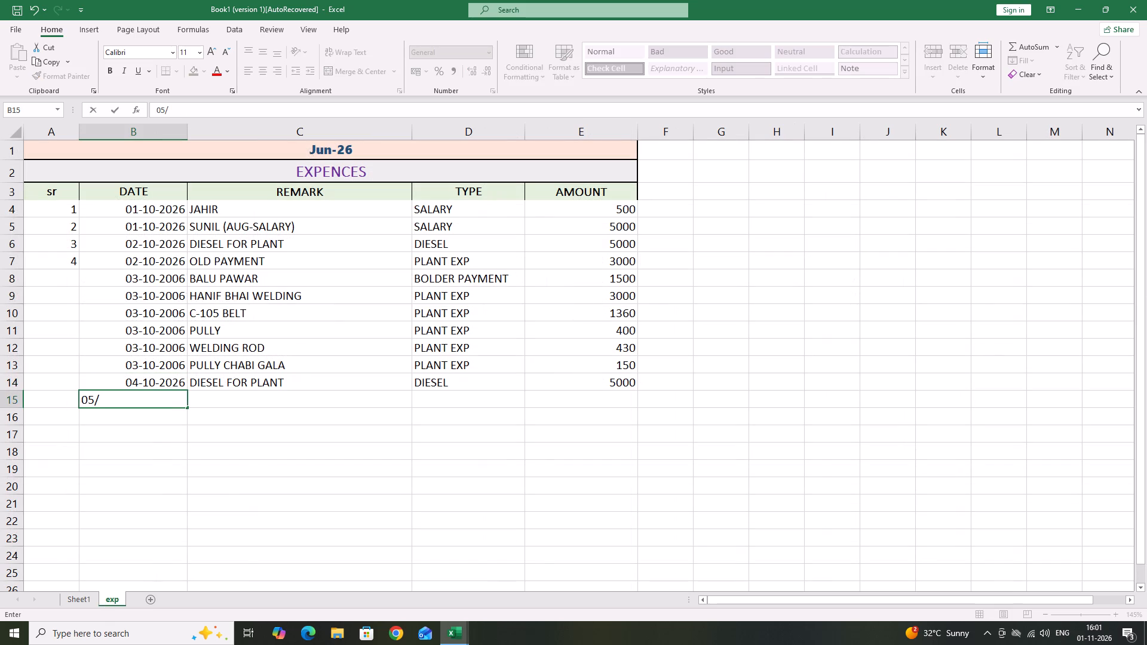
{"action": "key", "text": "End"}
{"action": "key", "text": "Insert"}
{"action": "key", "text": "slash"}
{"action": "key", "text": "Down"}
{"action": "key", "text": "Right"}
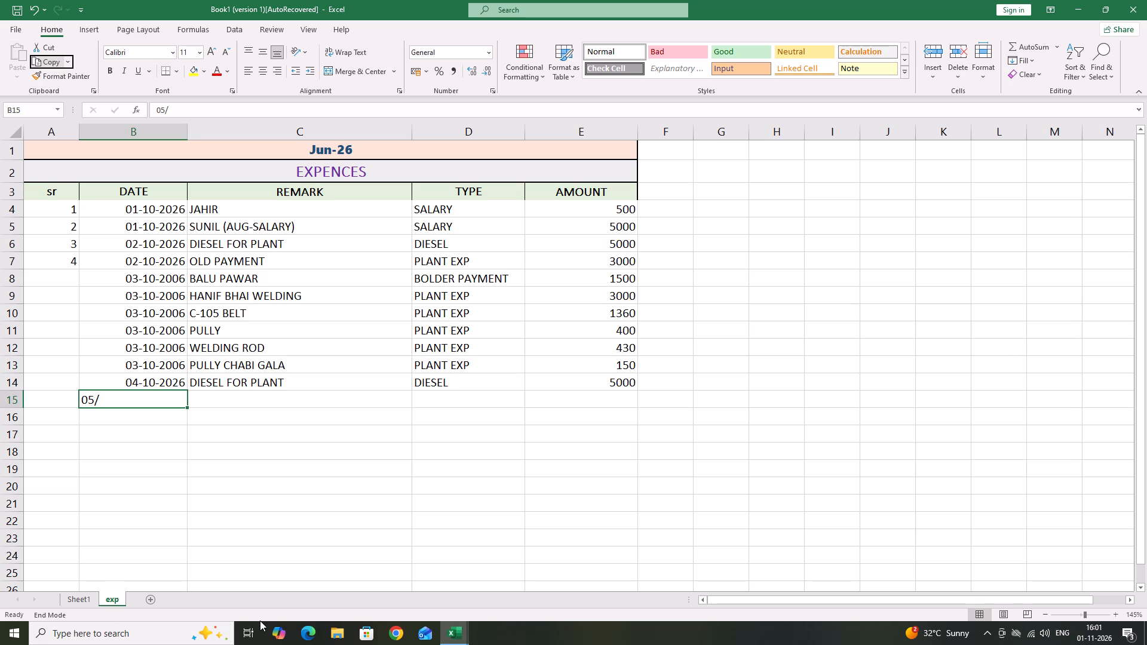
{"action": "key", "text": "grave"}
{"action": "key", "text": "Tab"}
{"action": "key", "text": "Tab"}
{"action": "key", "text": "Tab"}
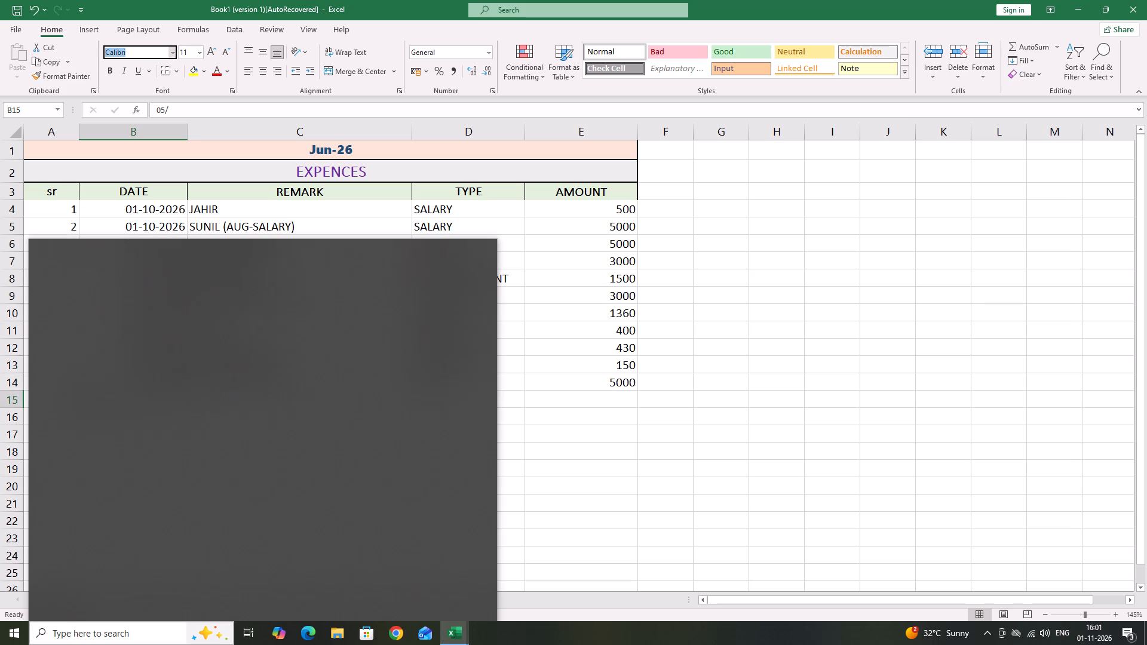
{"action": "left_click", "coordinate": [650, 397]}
Enter the date 05/10/26 and the remark CELENDER in row 15 of the expenses.
{"action": "left_click", "coordinate": [87, 394]}
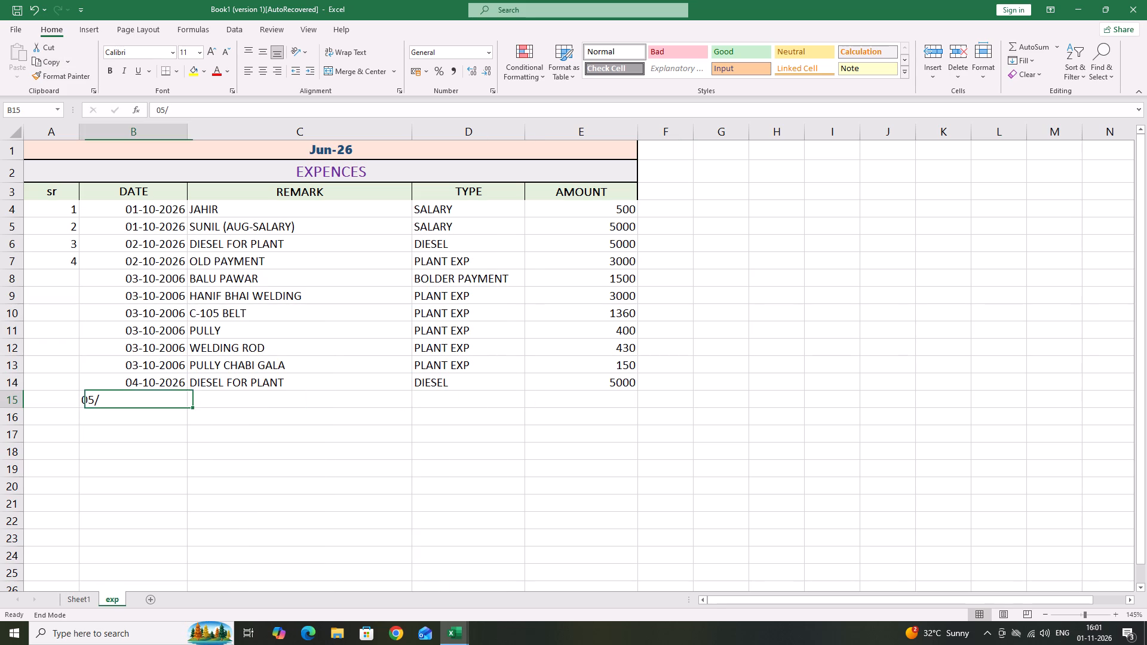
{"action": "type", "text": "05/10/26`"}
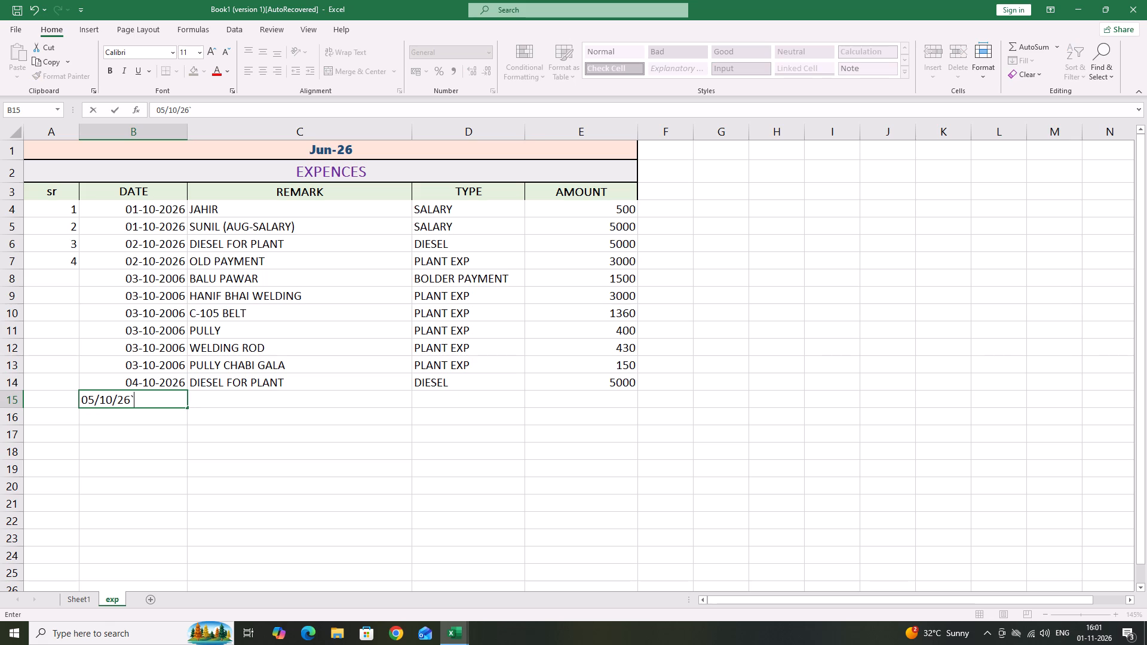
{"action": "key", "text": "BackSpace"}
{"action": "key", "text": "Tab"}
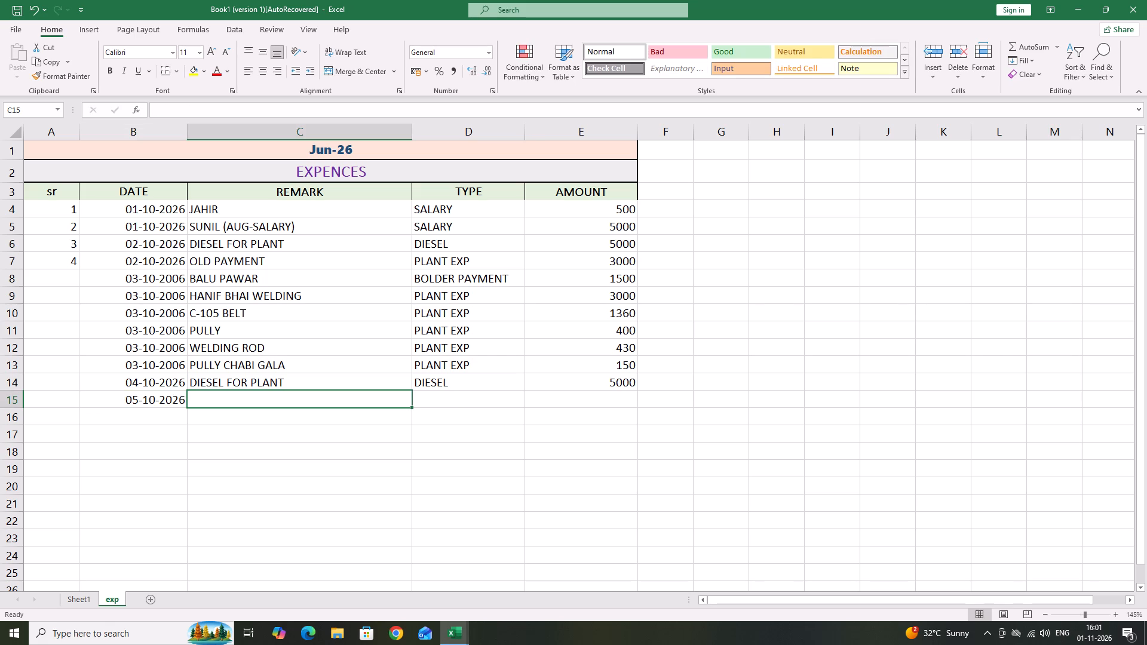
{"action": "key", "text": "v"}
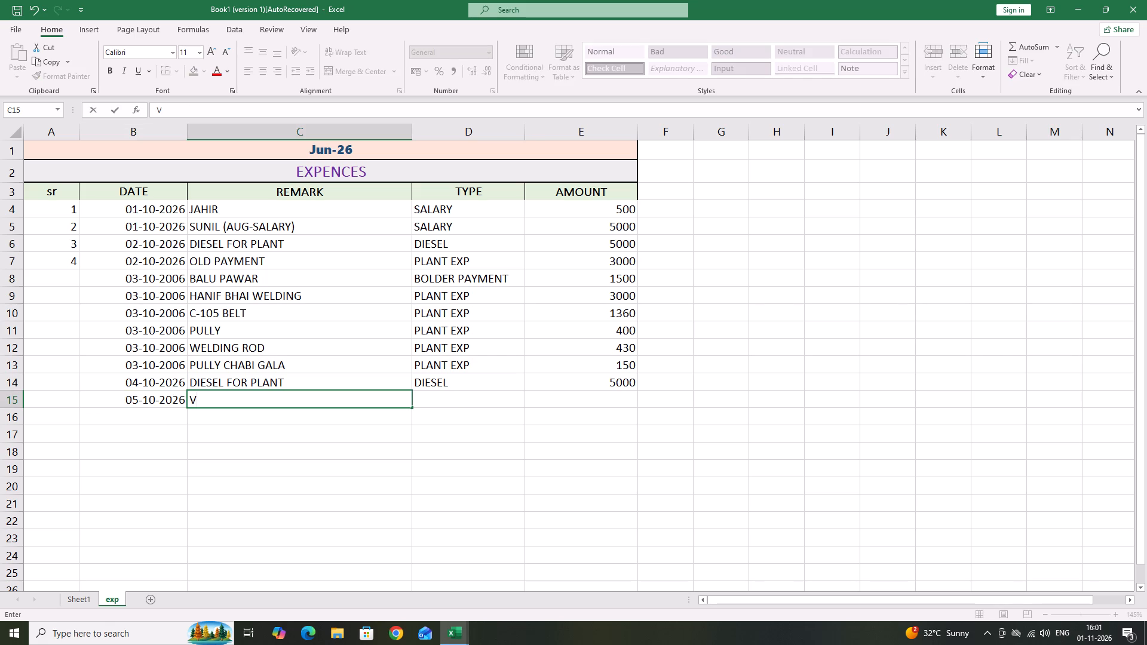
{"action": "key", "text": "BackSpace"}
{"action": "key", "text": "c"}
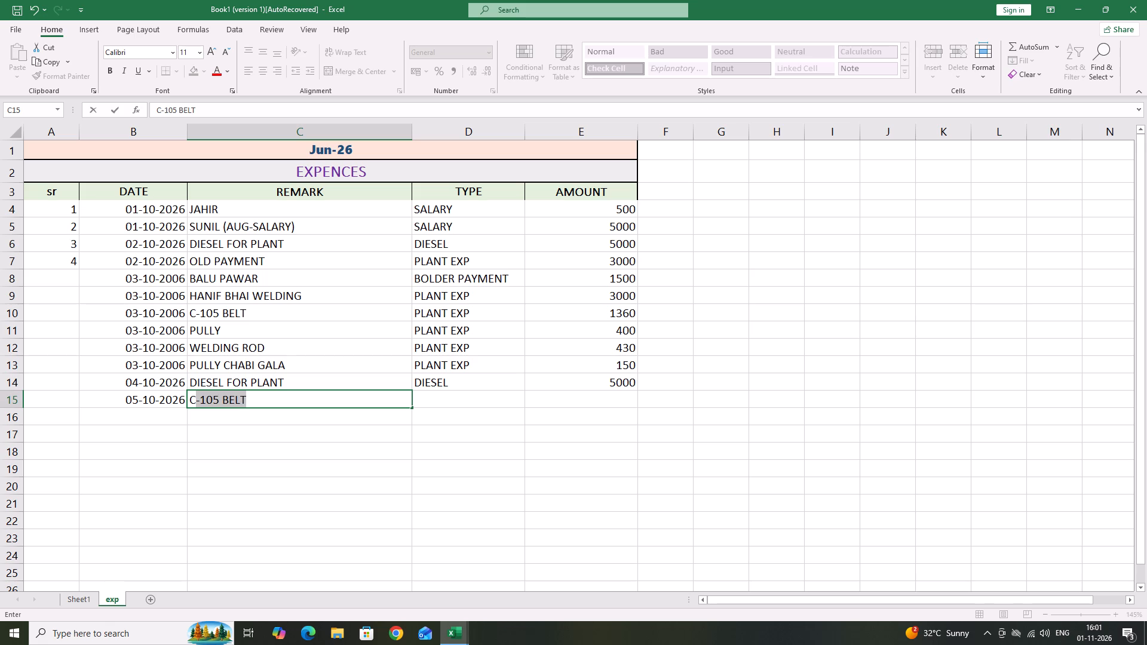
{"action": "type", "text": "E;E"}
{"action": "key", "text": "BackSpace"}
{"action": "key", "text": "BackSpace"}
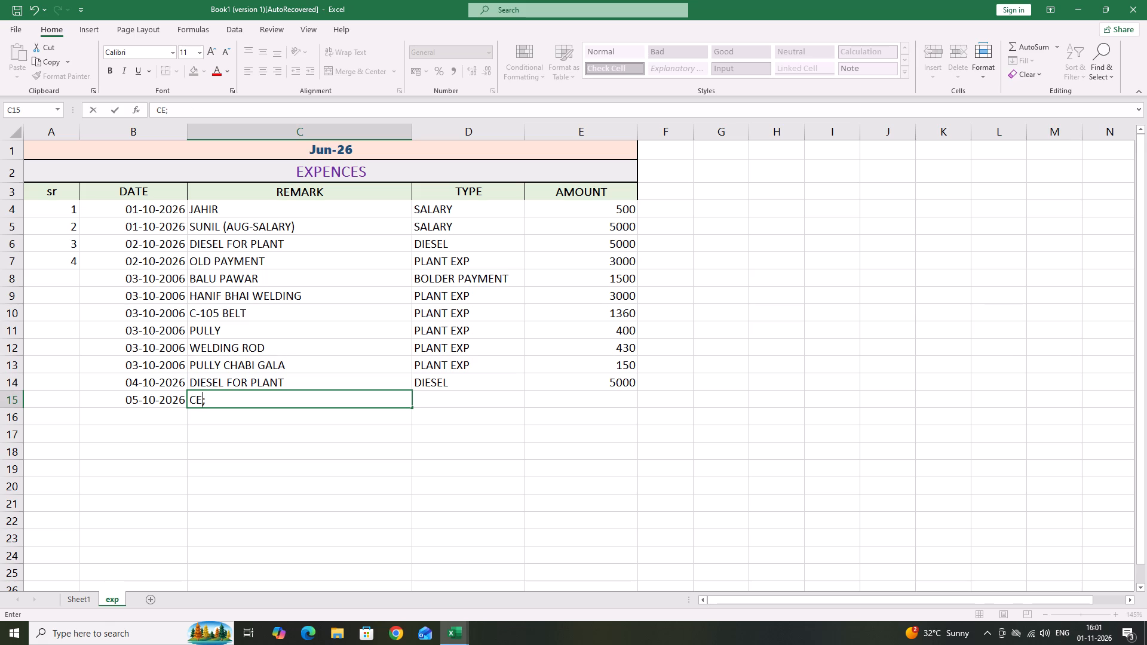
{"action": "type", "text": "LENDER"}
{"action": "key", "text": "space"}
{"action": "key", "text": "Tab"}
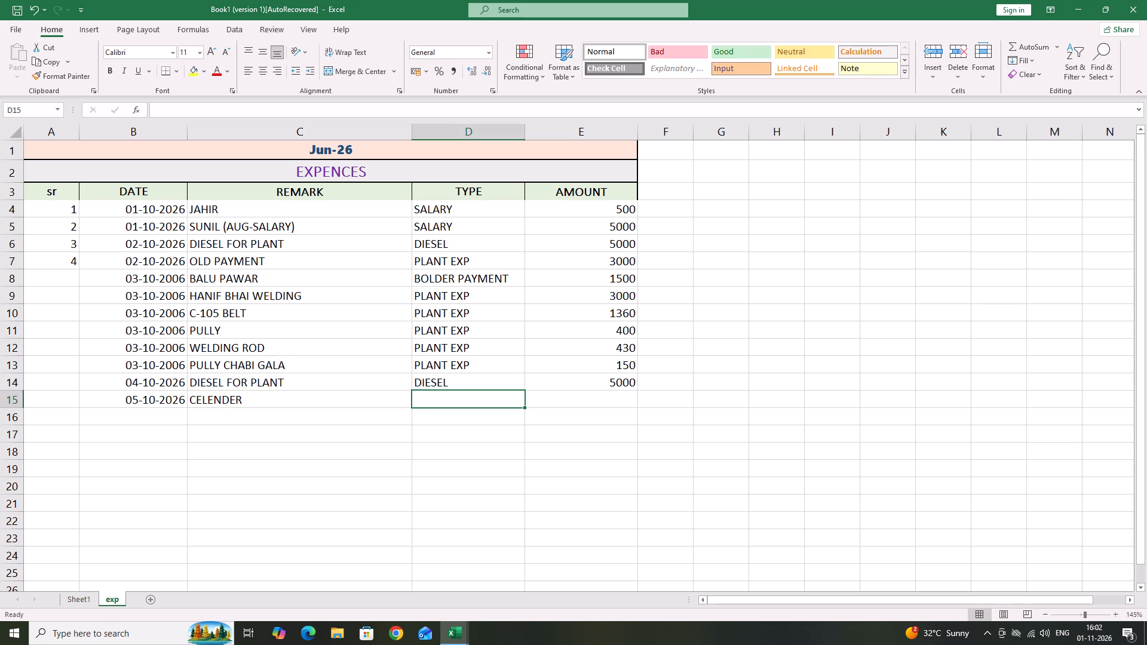
Enter type PLANT EXP and amount 1000 for the CELENDER expense in row 15.
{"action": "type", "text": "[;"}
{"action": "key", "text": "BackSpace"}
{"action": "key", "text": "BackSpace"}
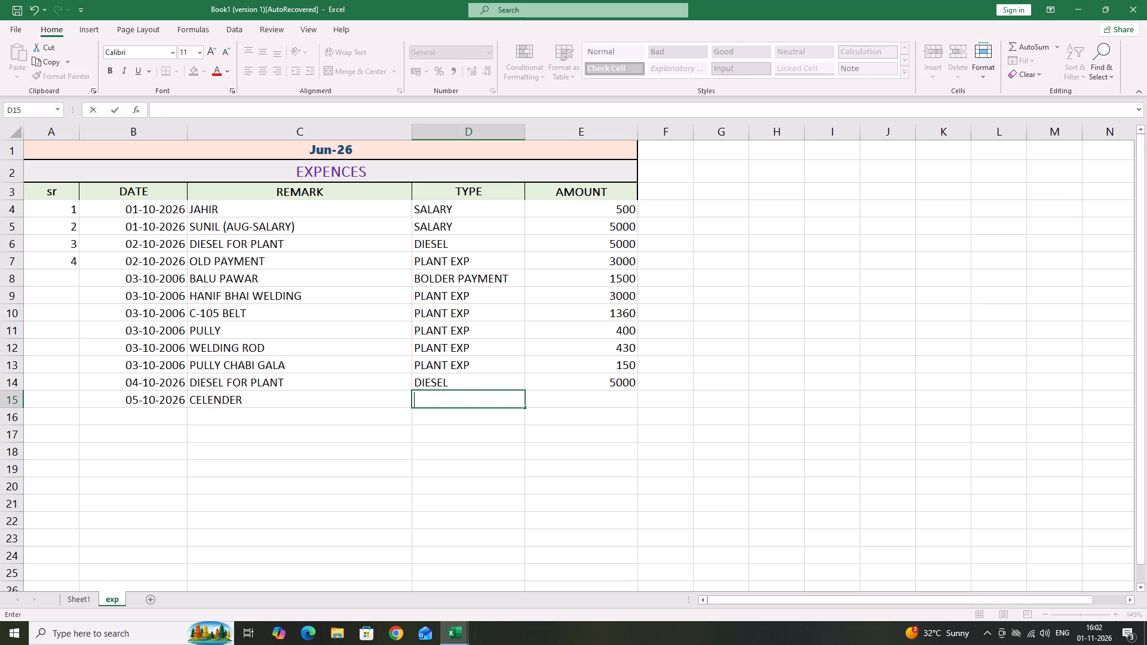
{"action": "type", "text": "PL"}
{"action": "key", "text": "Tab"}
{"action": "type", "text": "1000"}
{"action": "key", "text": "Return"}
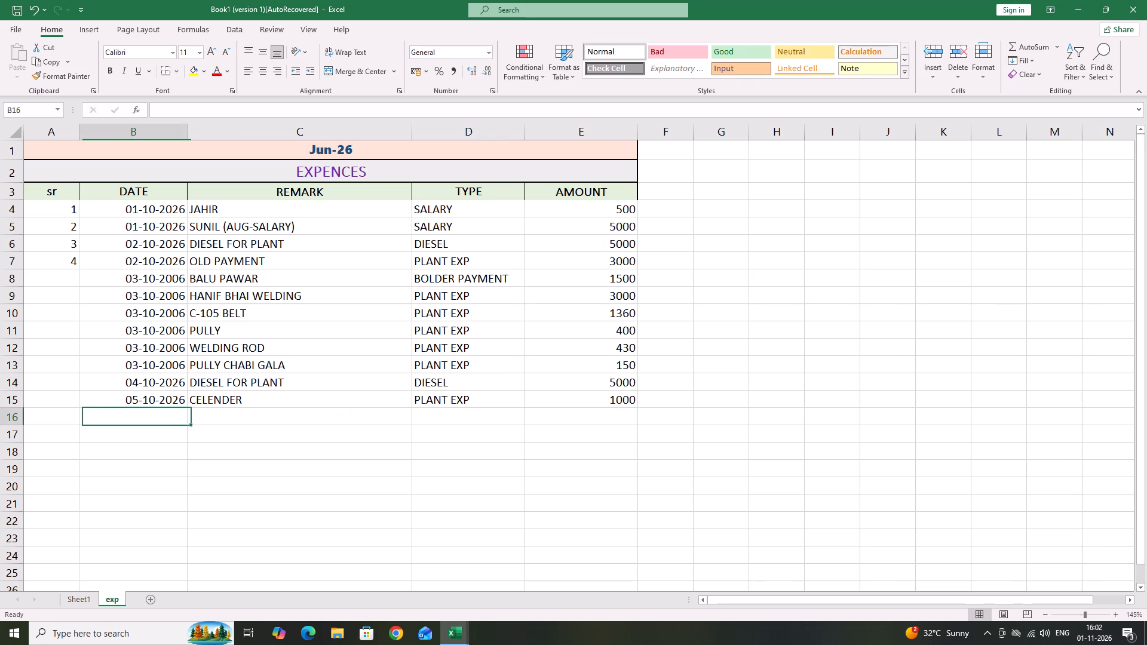
Add a row 16 expense repeating the date above, with remark DIESEL FOR PLANT, type DIESEL and amount 4900.
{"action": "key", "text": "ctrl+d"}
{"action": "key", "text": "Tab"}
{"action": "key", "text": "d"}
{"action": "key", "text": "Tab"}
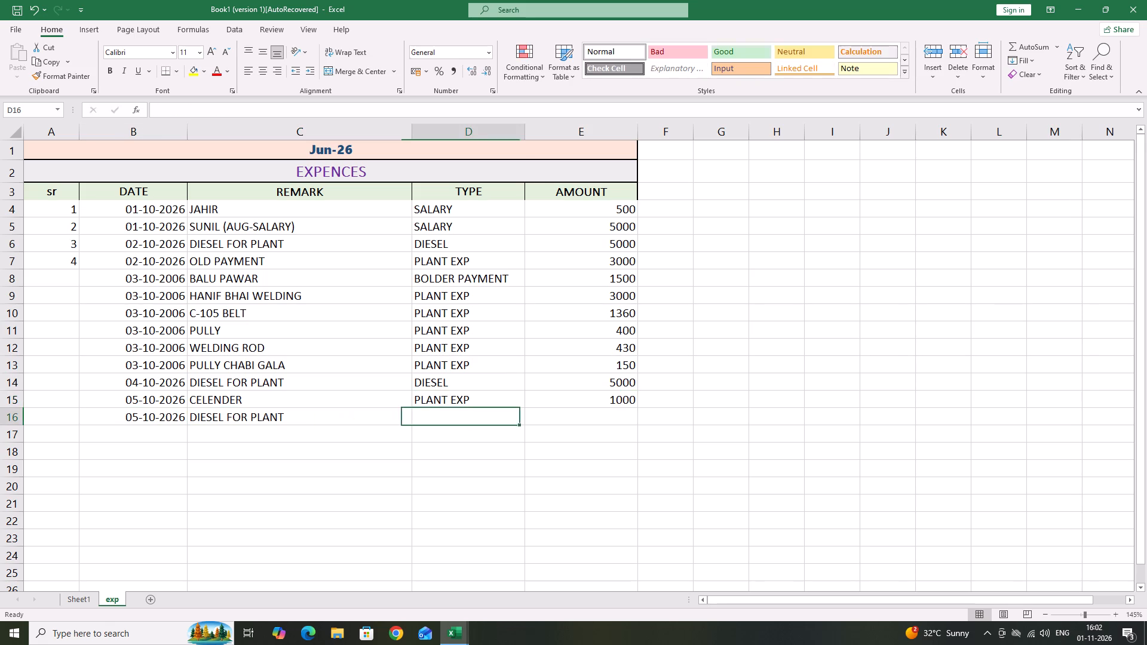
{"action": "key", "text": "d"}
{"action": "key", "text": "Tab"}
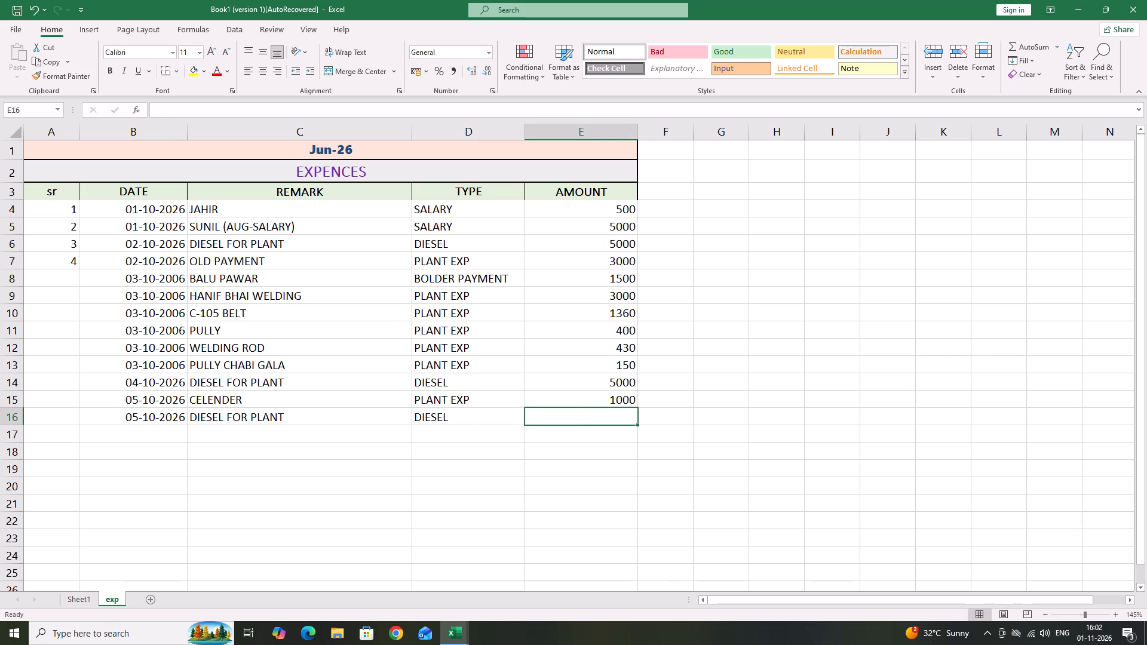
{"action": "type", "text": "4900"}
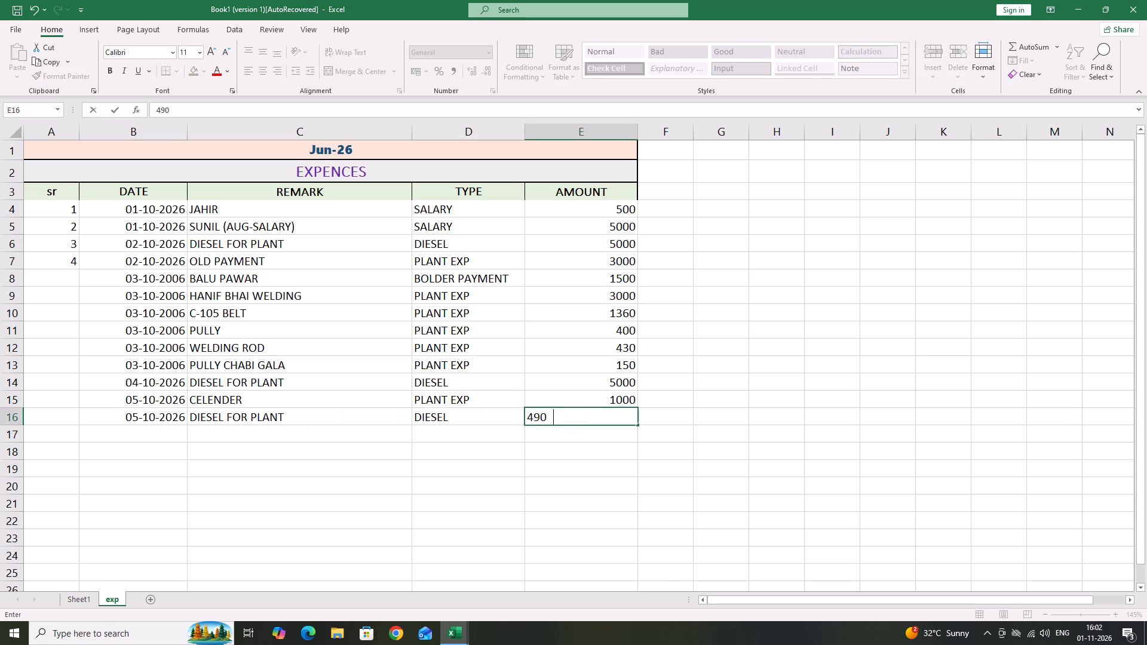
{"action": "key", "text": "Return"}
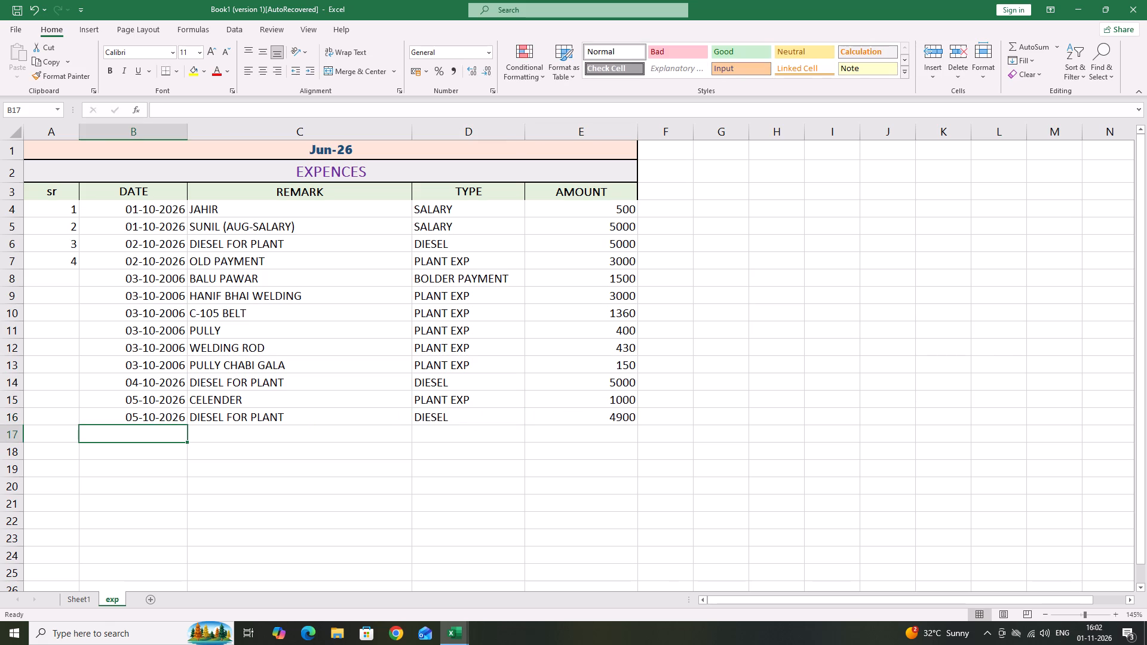
Add a row 17 expense repeating the date above, with remark PETROL, type OFFICE EXP and amount 50.
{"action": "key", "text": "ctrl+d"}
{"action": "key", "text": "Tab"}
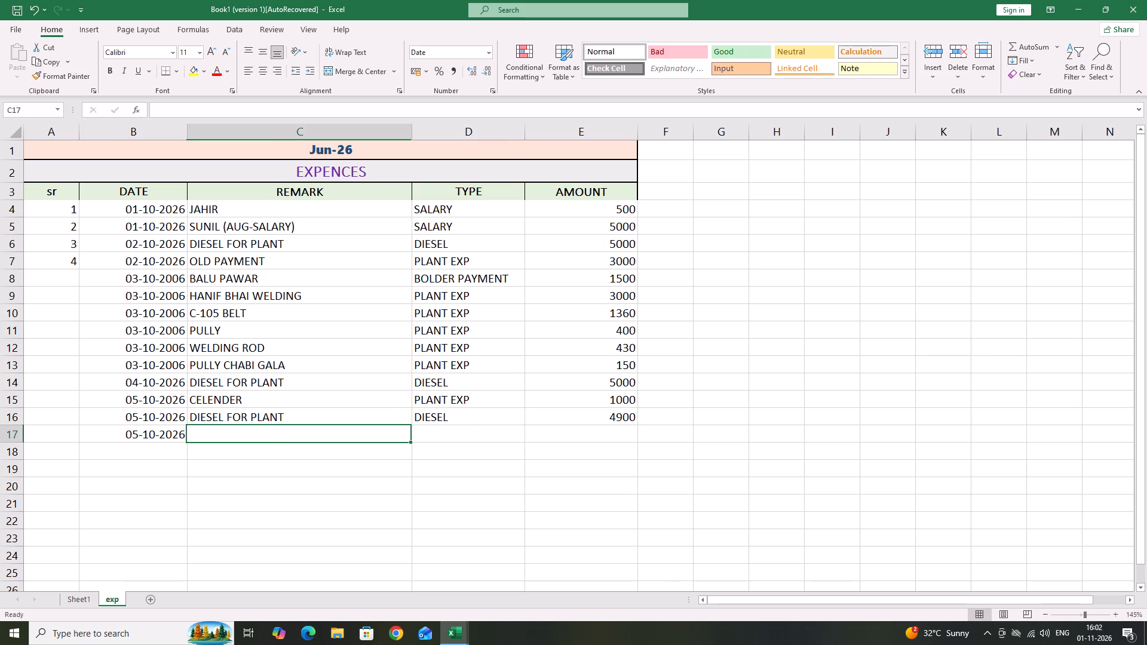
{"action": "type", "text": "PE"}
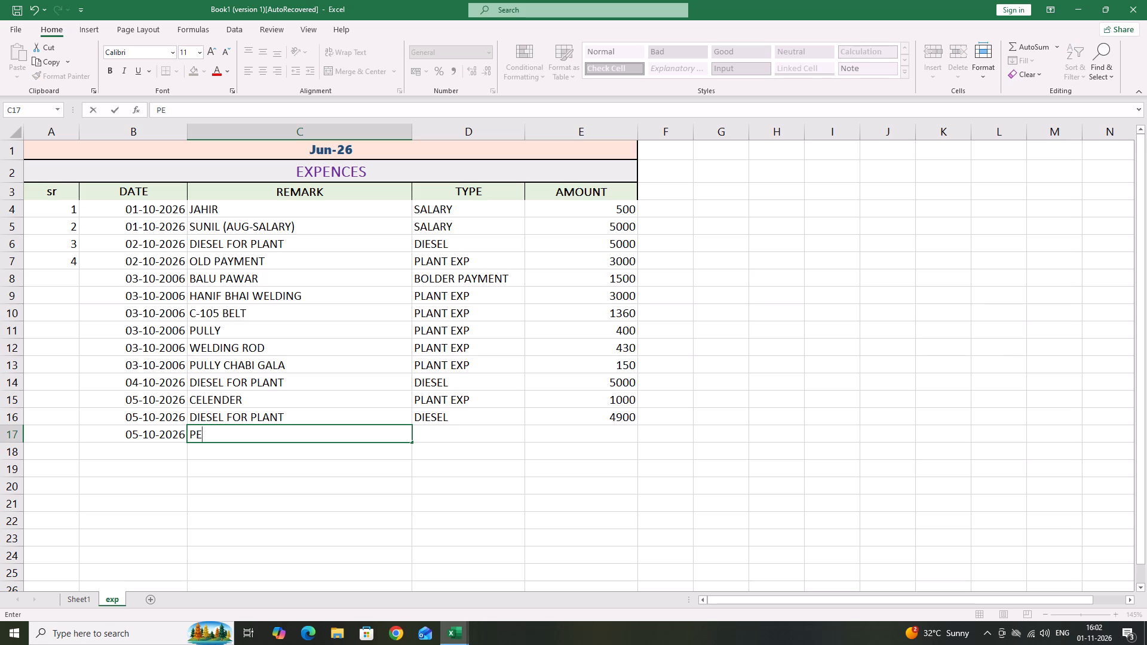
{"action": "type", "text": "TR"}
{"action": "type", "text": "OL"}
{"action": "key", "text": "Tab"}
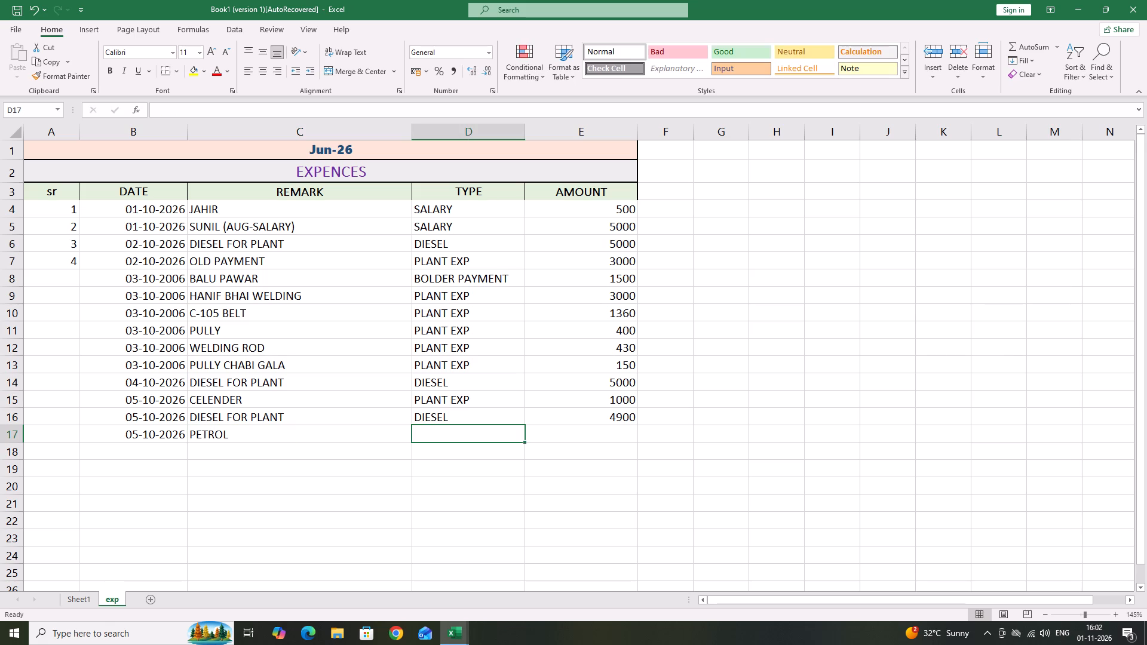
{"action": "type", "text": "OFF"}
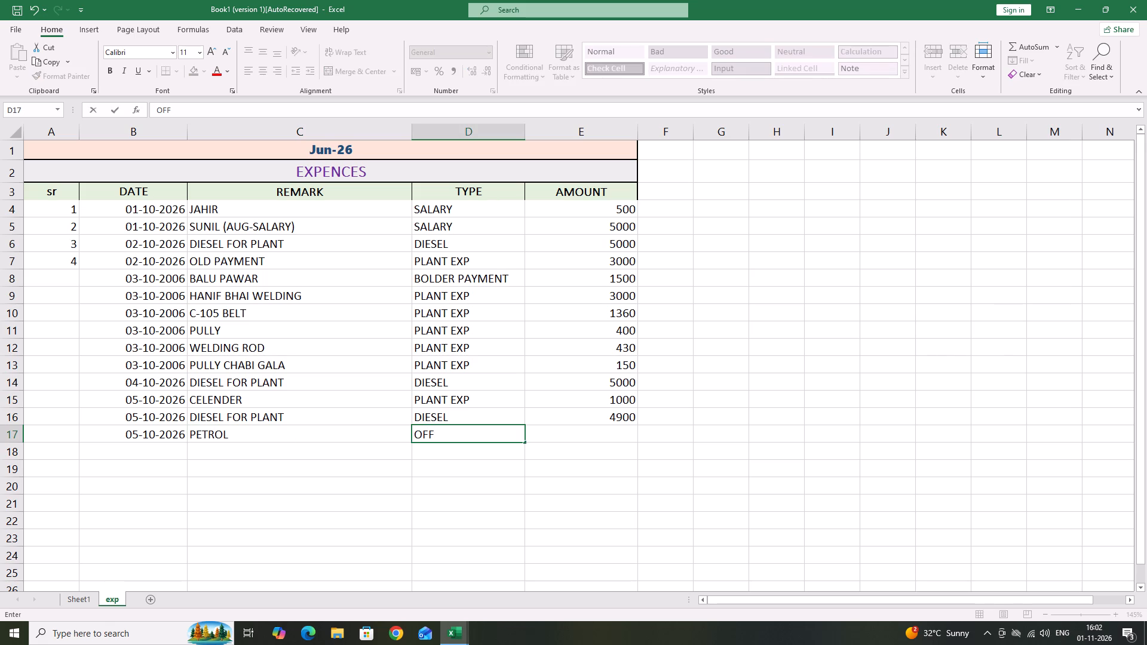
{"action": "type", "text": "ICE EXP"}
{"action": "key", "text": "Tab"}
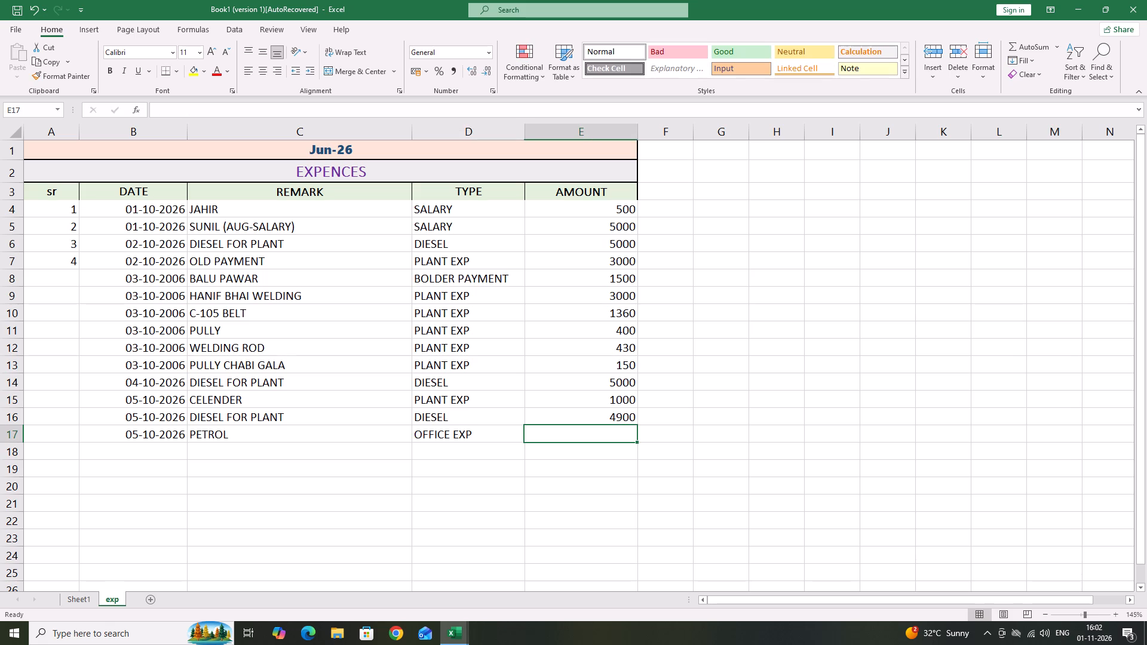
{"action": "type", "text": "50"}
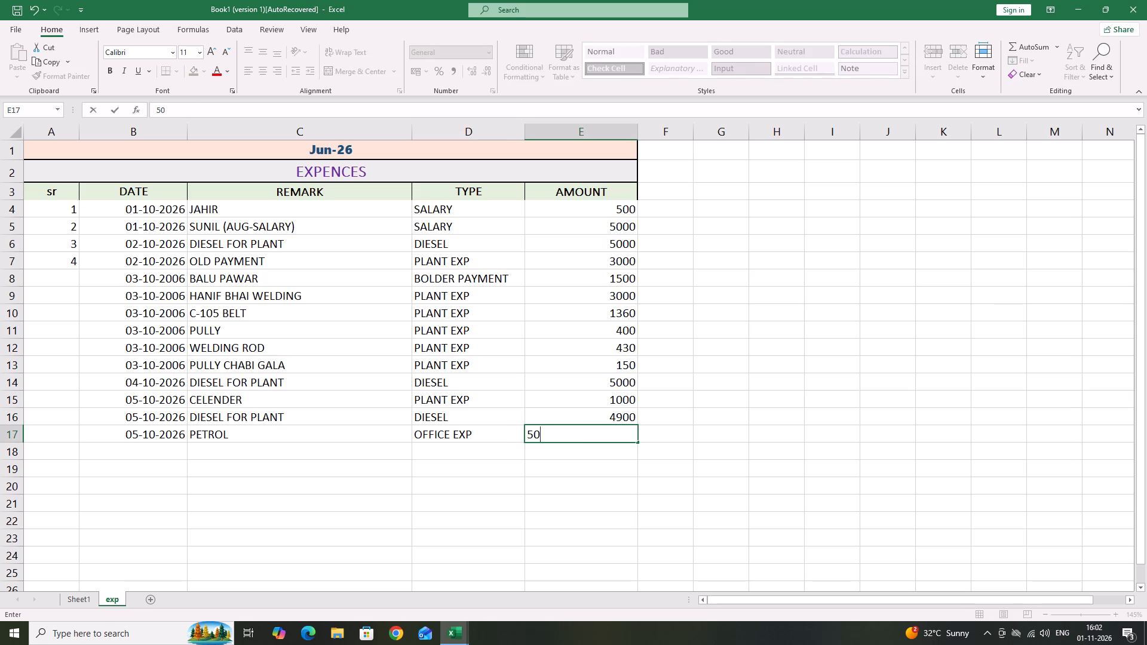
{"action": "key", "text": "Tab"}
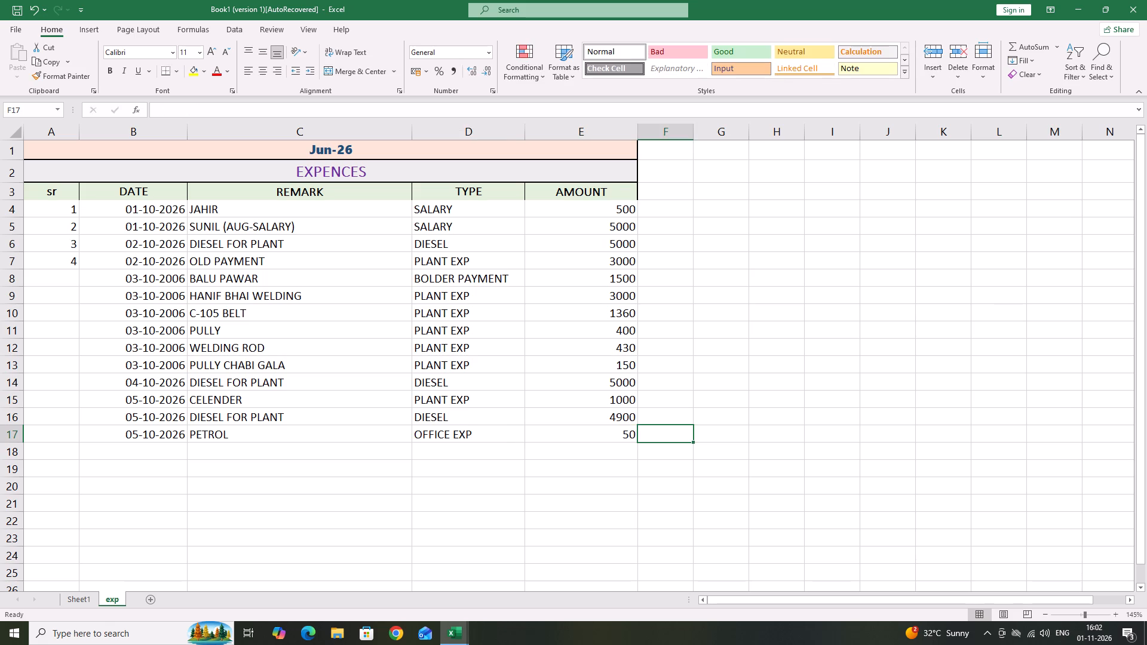
Extend the sr number series from rows 4 to 7 down to row 17.
{"action": "left_click_drag", "start_coordinate": [67, 208], "coordinate": [70, 260]}
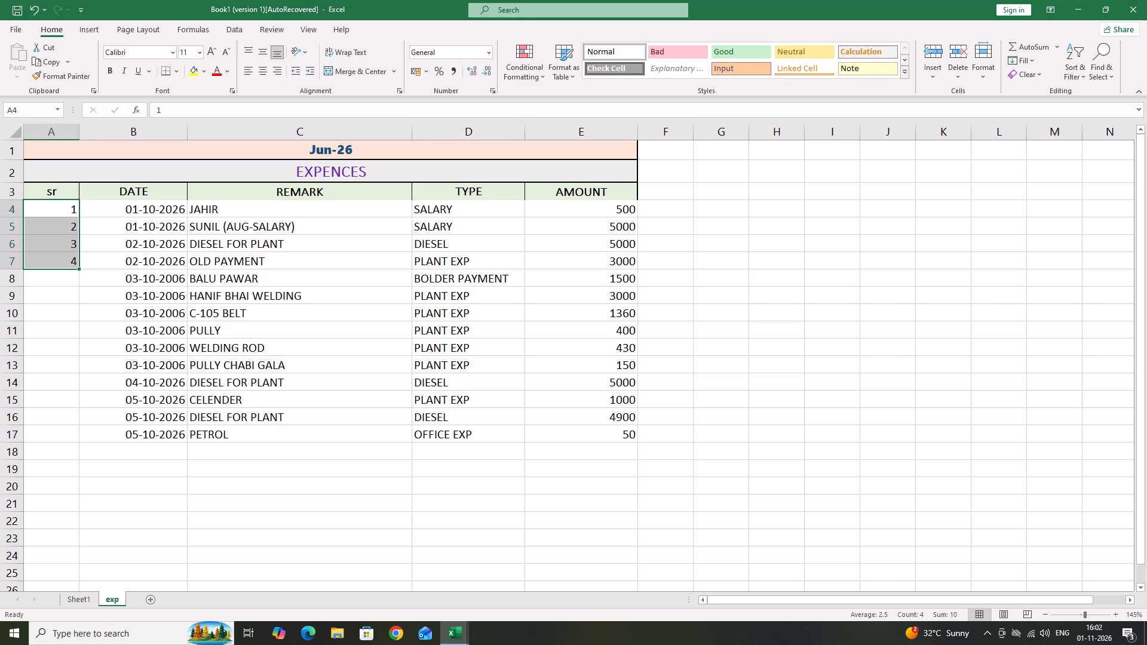
{"action": "double_click", "coordinate": [79, 269]}
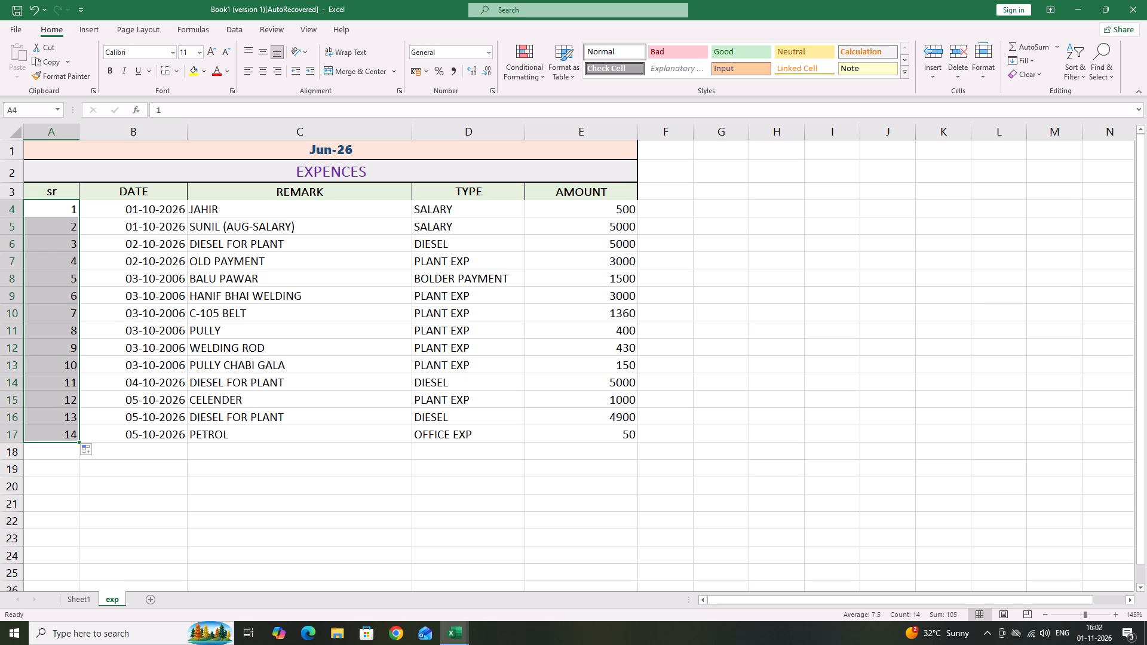
Enter the date 06/10/2026 and the remark NARIYAAL & AGARBATTI in row 18 of the expenses.
{"action": "left_click", "coordinate": [140, 452]}
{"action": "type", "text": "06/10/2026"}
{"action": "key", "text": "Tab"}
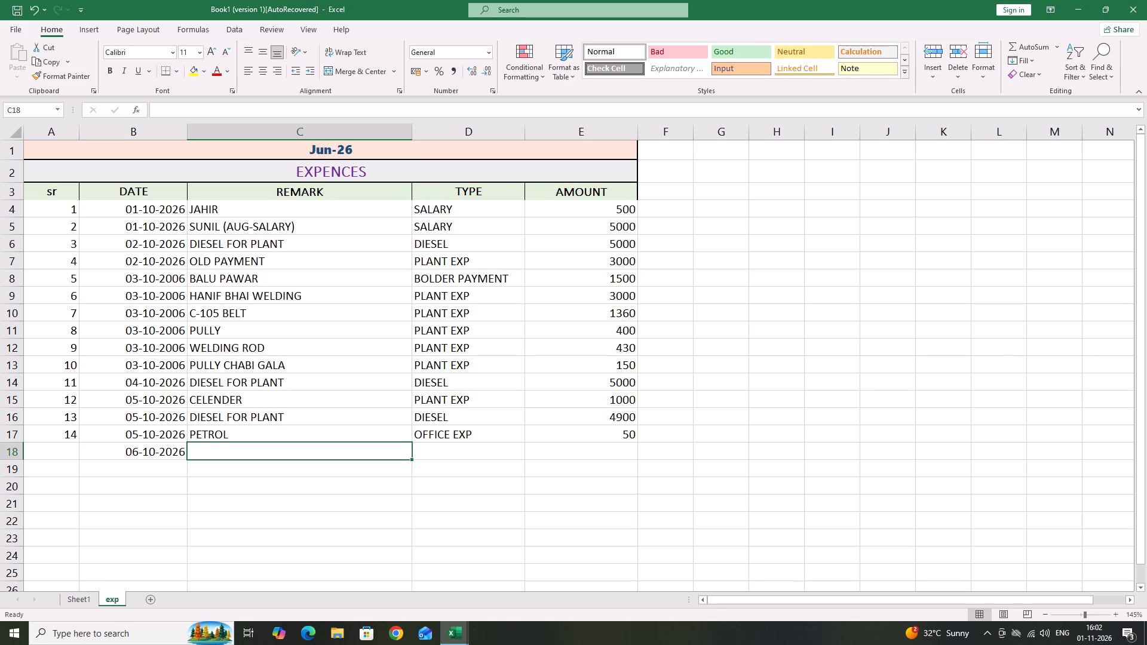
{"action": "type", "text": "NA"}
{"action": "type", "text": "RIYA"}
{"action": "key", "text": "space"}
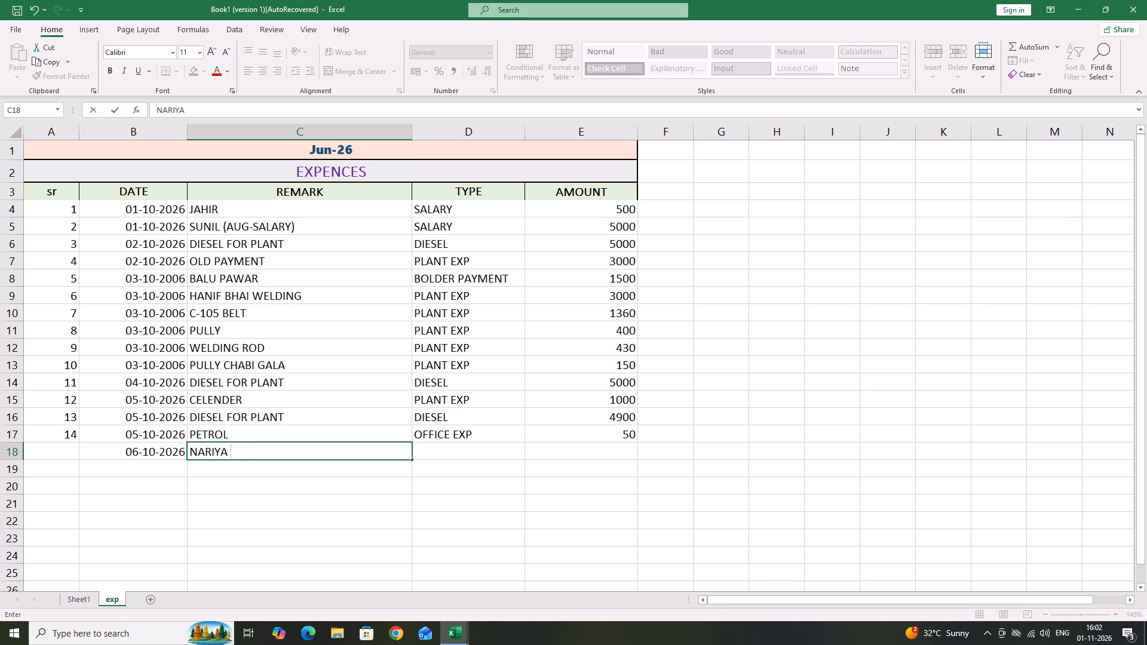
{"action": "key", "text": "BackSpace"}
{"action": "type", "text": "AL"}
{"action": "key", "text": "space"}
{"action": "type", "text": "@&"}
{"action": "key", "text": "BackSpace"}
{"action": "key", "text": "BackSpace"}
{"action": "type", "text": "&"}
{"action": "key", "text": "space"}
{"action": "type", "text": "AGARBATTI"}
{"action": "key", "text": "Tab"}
Enter type OFFICE EXP and amount 100 for the NARIYAAL & AGARBATTI expense in row 18.
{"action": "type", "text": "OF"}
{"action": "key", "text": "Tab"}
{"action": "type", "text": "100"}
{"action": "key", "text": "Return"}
Add a row 19 expense repeating the date above, with remark JAHIR, type SALARY and amount 500.
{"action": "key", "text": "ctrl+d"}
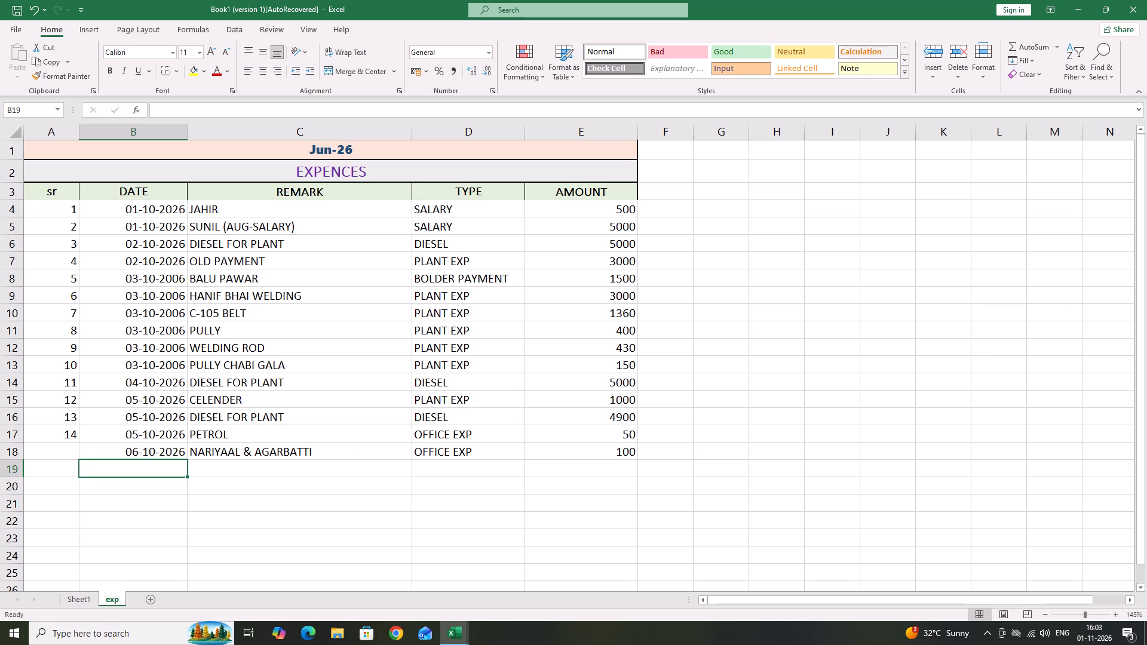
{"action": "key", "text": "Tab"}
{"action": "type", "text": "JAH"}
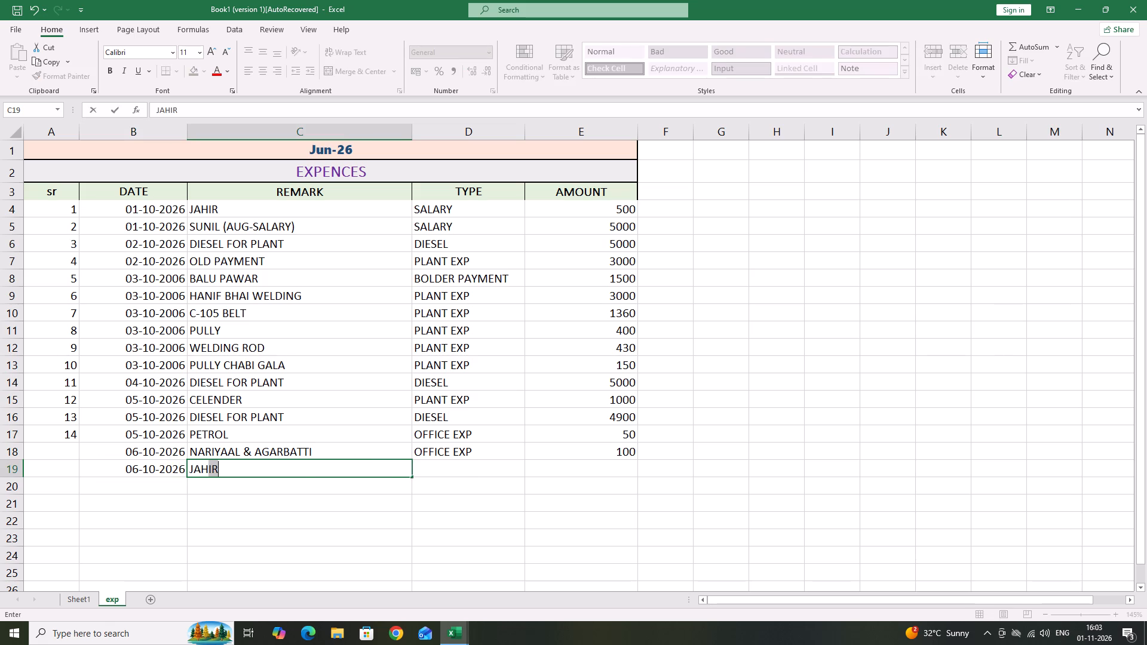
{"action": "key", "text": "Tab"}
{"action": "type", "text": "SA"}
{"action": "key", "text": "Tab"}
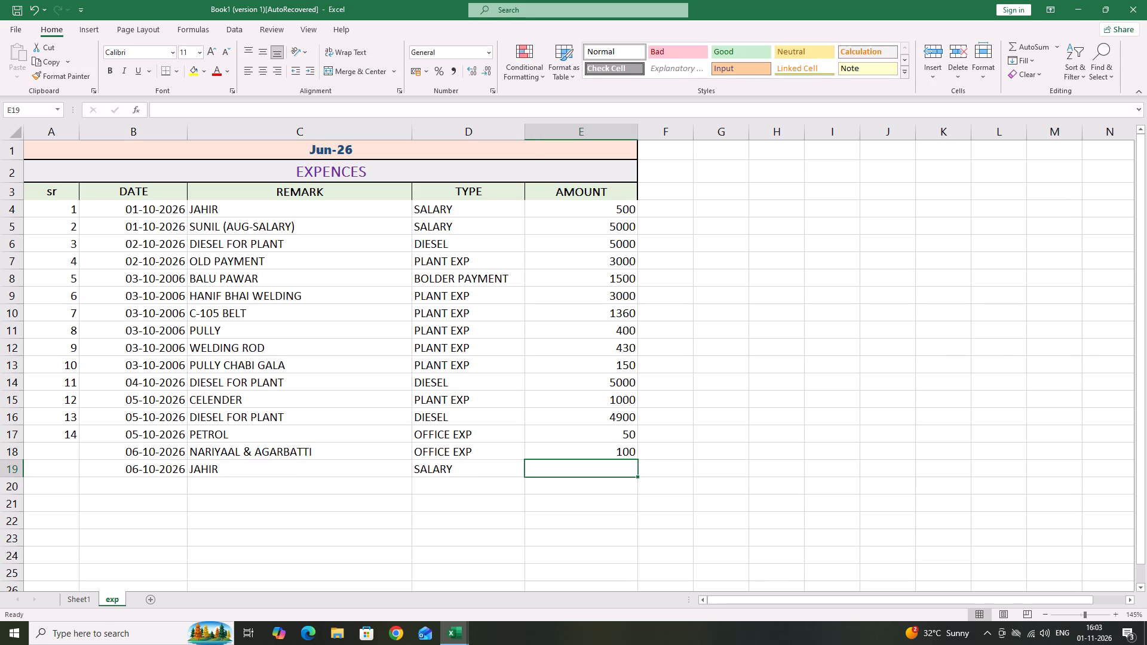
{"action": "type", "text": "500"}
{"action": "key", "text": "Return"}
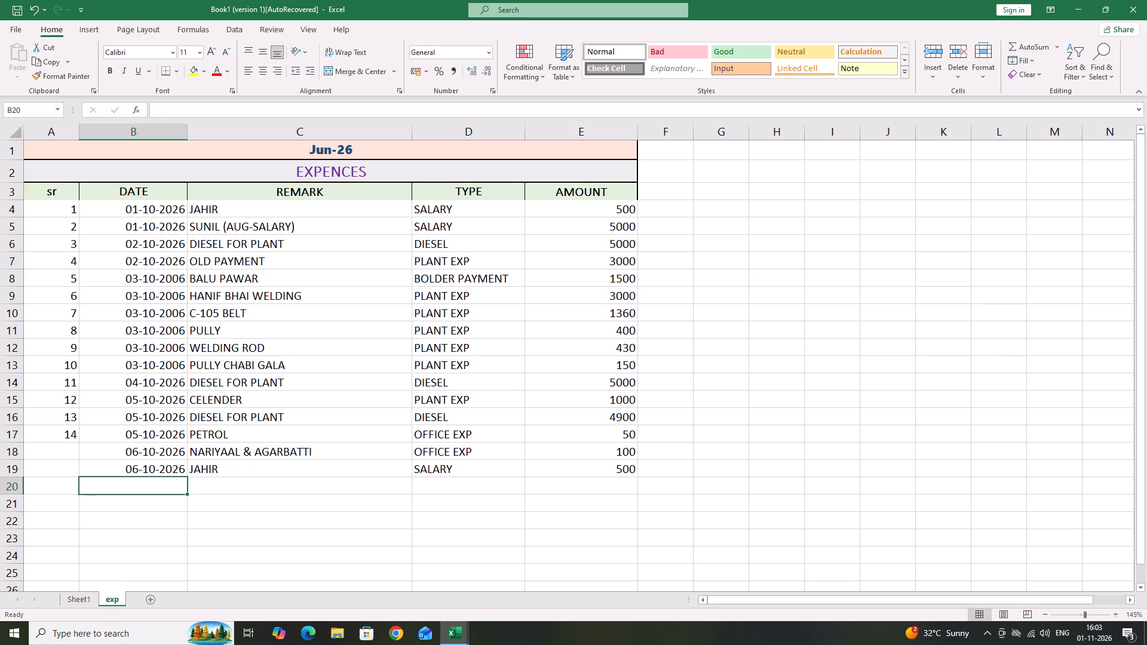
Add a row 20 expense repeating the date above, with remark DIESEL FOR PLANT, type SALARY and amount 2000.
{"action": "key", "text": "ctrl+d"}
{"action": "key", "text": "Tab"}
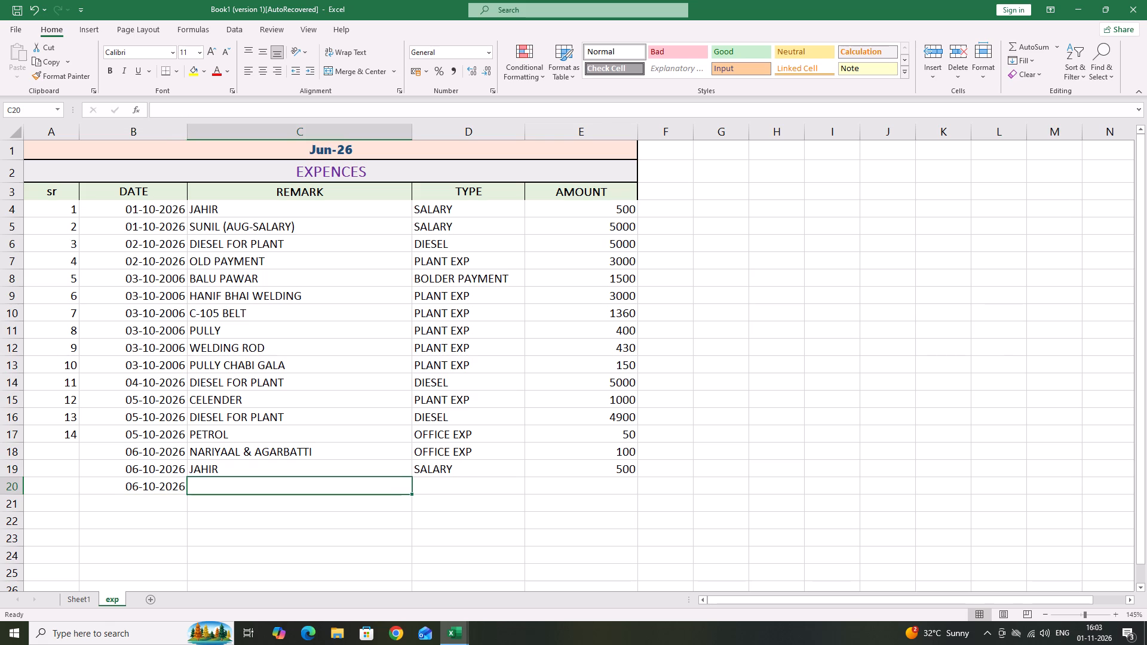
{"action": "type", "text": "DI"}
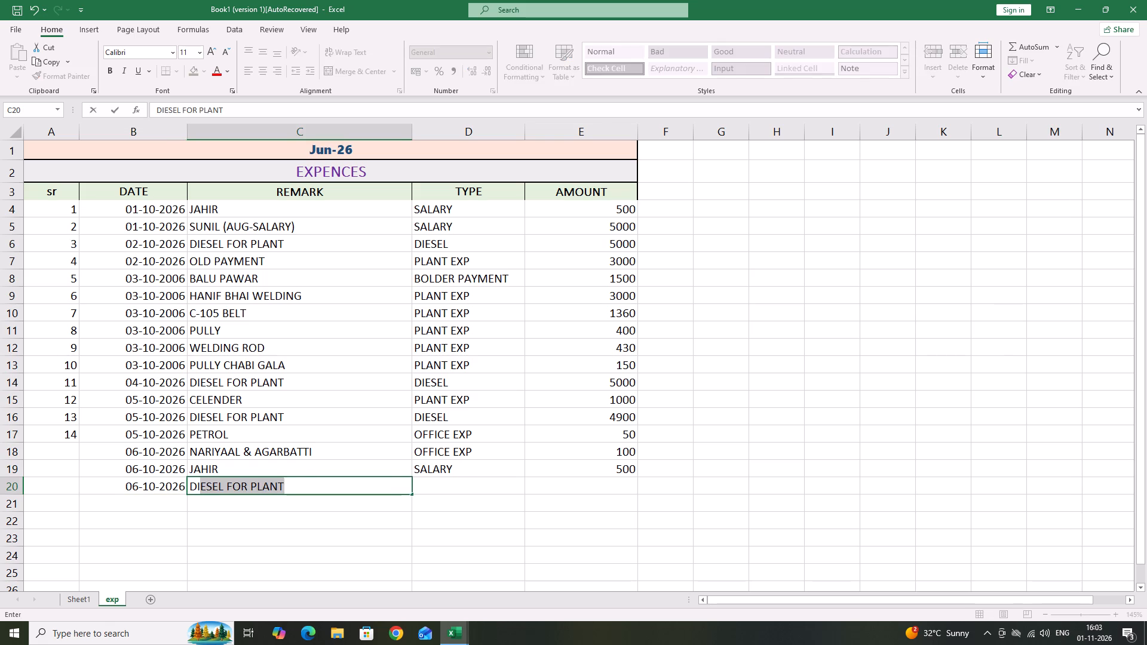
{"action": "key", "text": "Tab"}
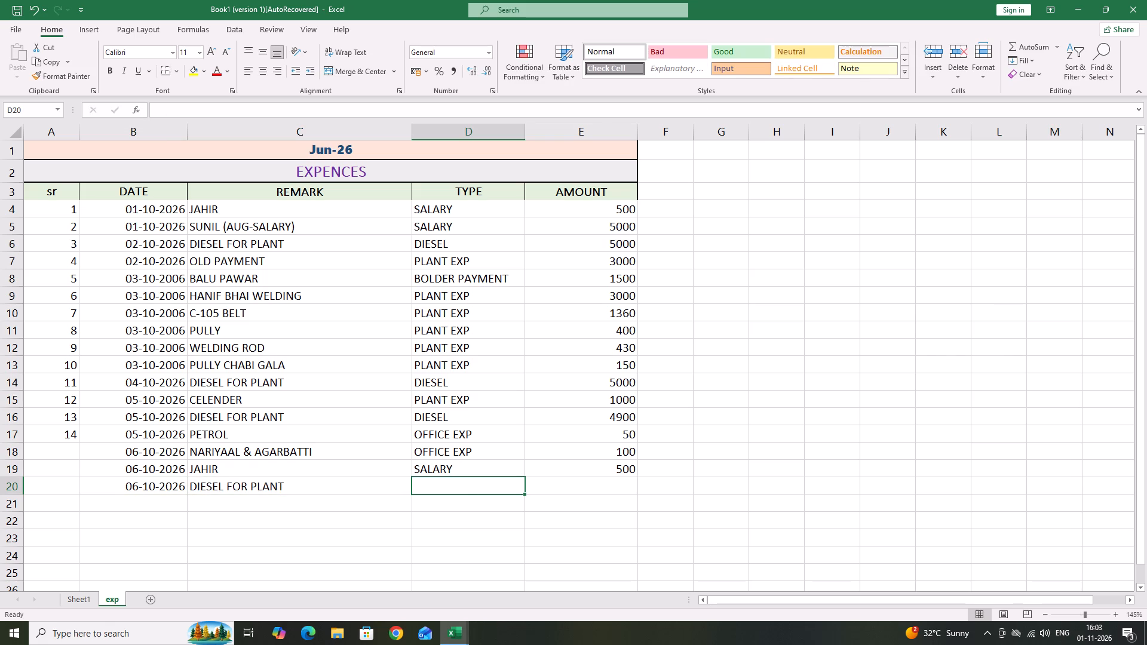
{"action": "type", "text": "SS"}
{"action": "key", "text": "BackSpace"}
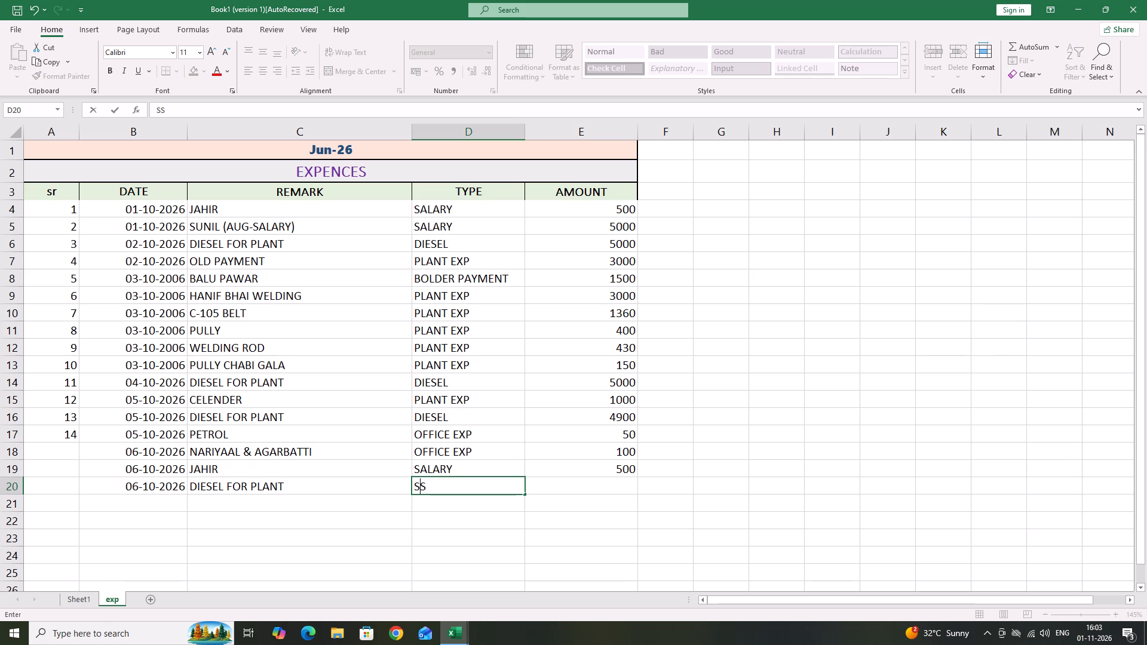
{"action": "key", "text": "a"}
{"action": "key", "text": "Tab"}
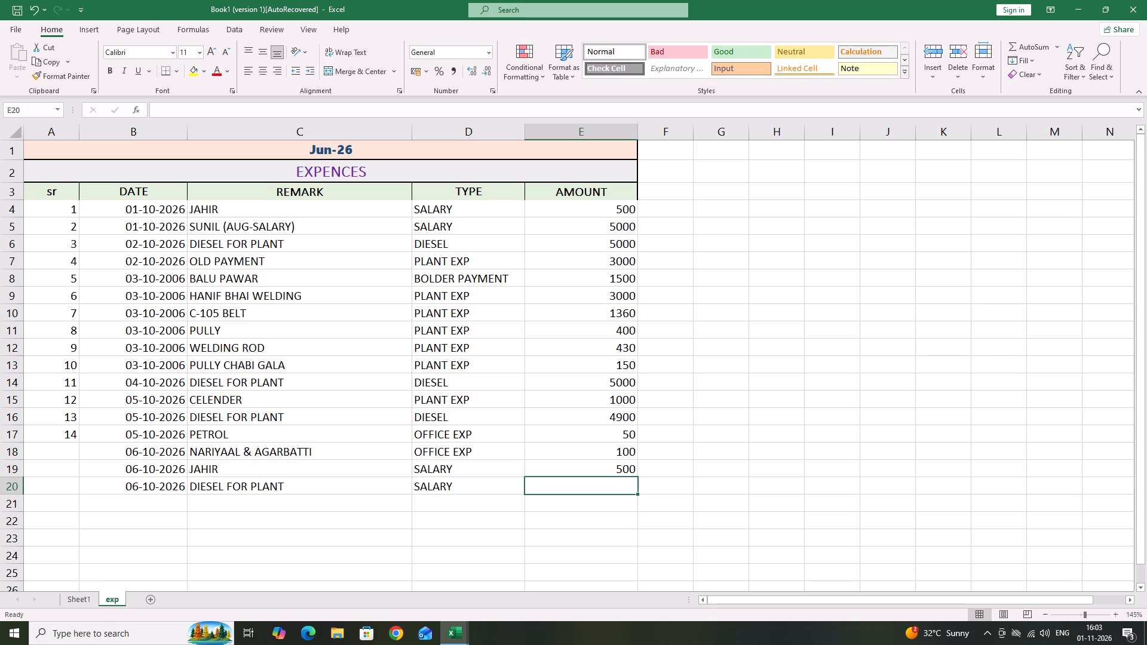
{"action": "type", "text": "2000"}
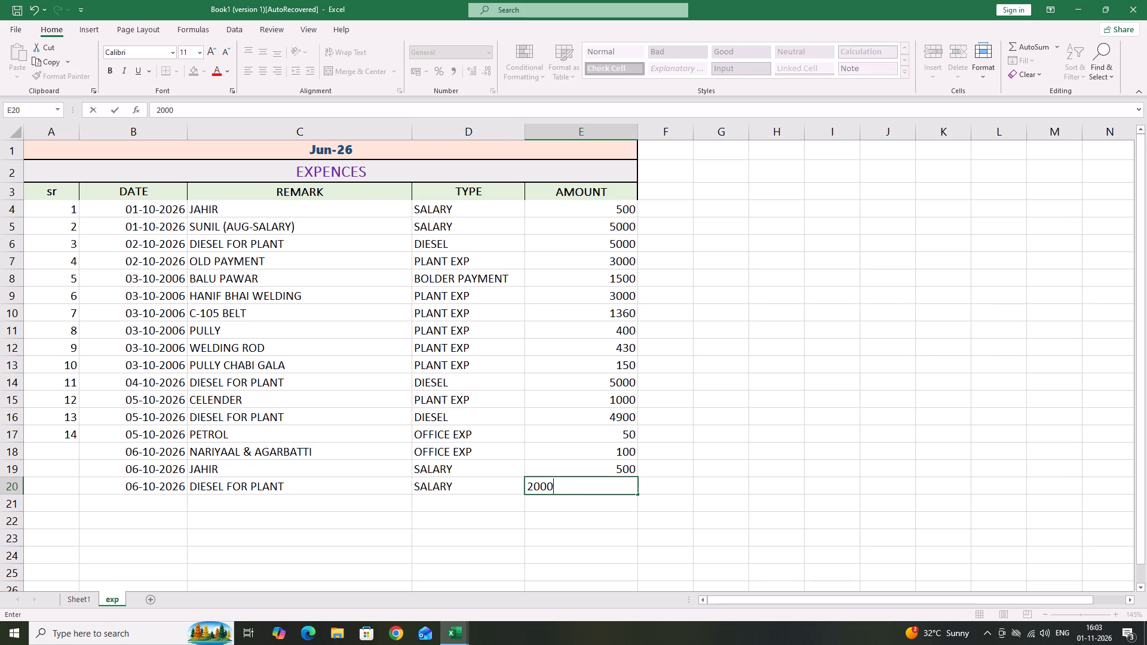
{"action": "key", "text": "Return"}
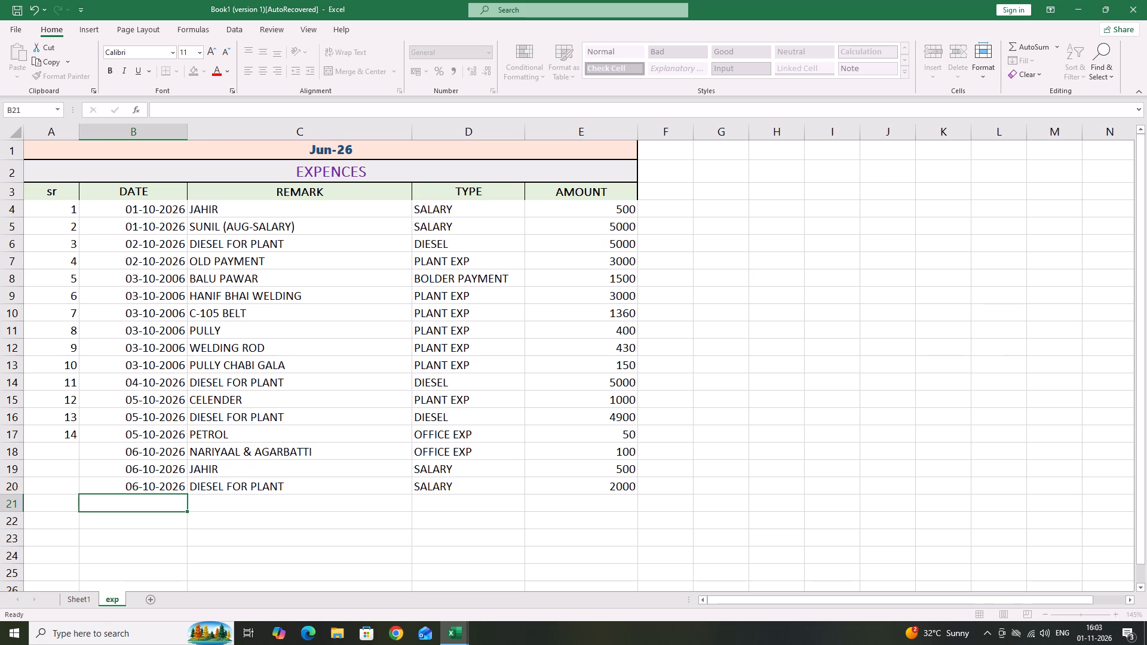
Return to Sheet1 and open the Save As dialog for the workbook.
{"action": "left_click", "coordinate": [89, 600]}
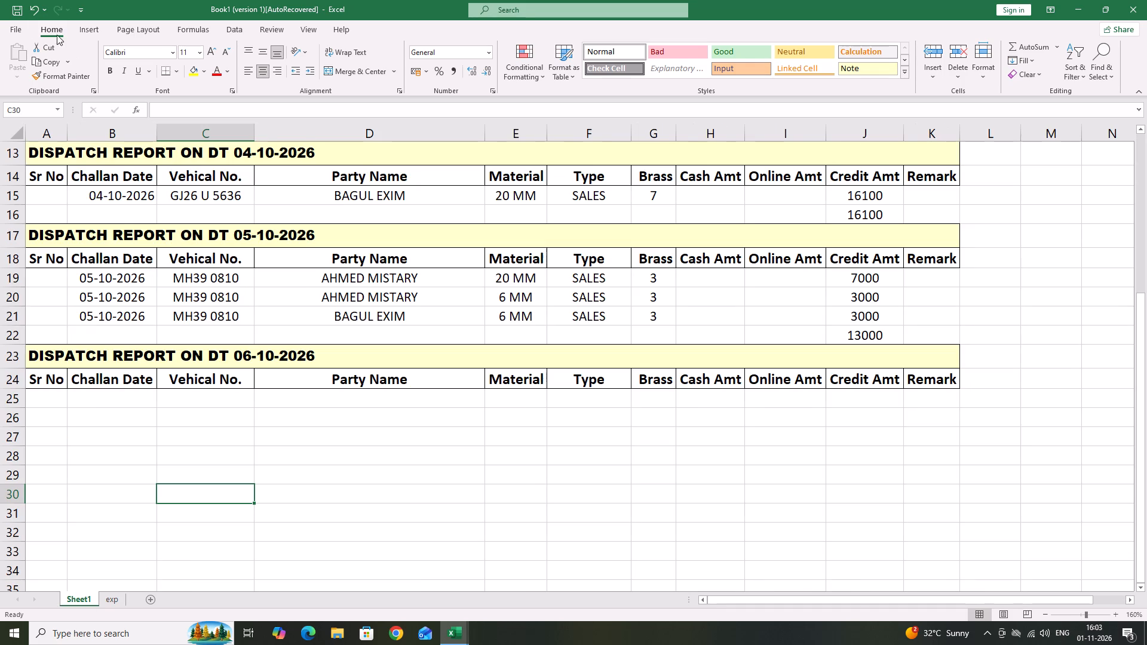
{"action": "left_click", "coordinate": [15, 17]}
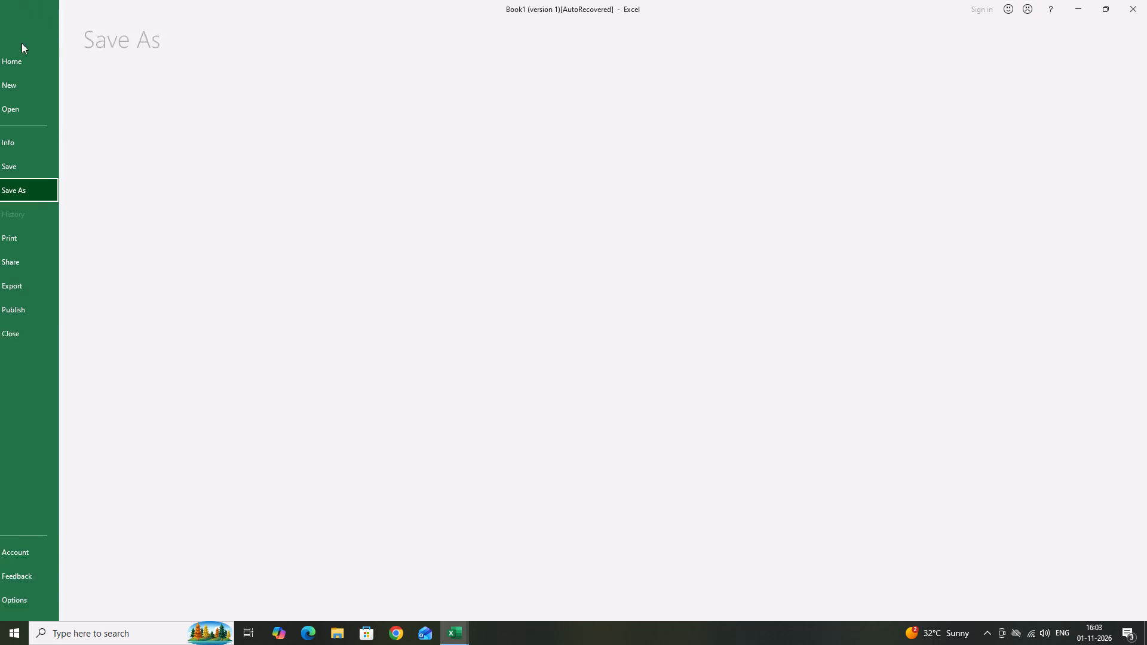
{"action": "left_click", "coordinate": [53, 287]}
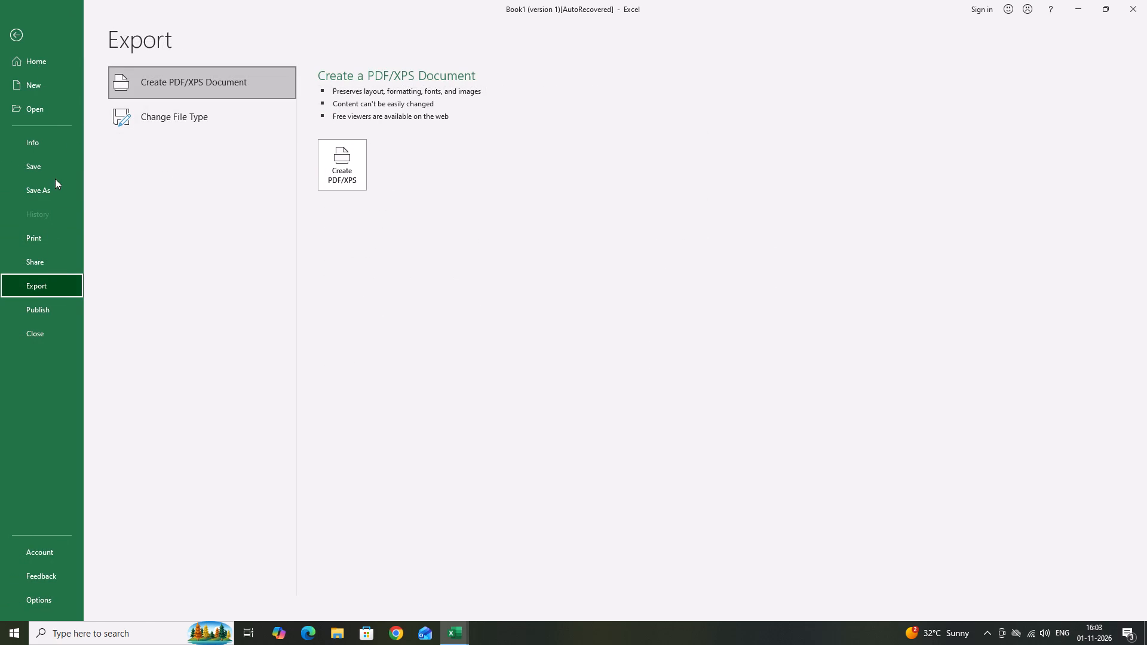
{"action": "left_click", "coordinate": [56, 188]}
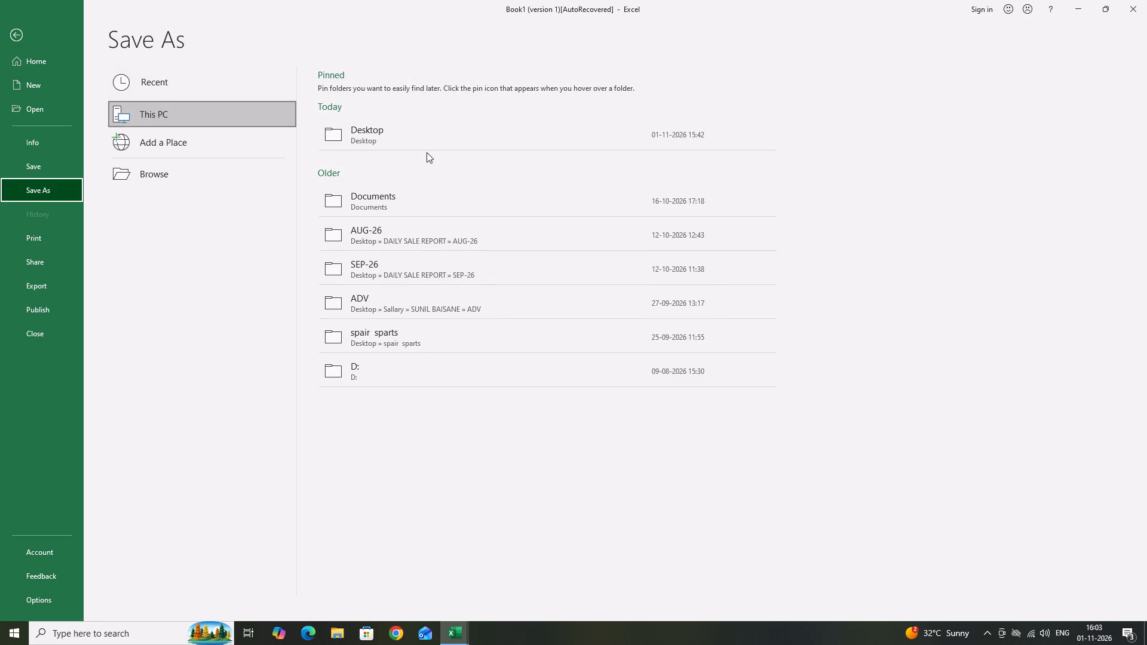
{"action": "double_click", "coordinate": [378, 122]}
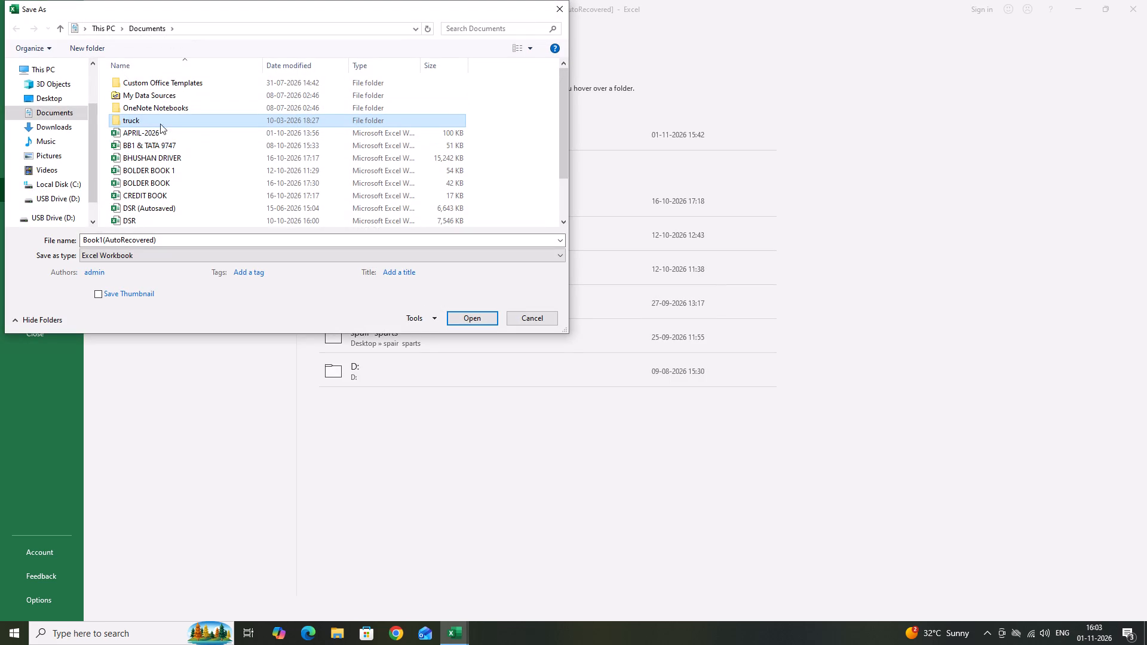
Look through the existing files in the Documents folder, and leave the Save As dialog without saving.
{"action": "scroll", "coordinate": [151, 226], "scroll_direction": "down", "scroll_amount": 4}
{"action": "scroll", "coordinate": [154, 223], "scroll_direction": "up", "scroll_amount": 4}
{"action": "scroll", "coordinate": [154, 223], "scroll_direction": "down", "scroll_amount": 1}
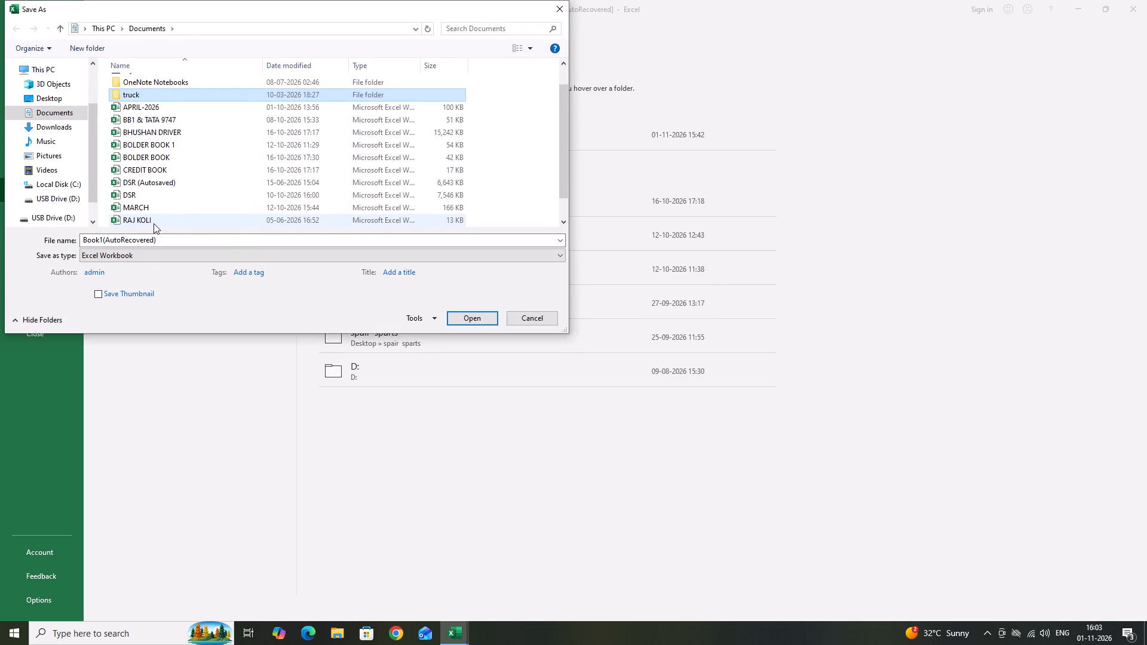
{"action": "scroll", "coordinate": [154, 220], "scroll_direction": "up", "scroll_amount": 3}
{"action": "scroll", "coordinate": [162, 220], "scroll_direction": "down", "scroll_amount": 2}
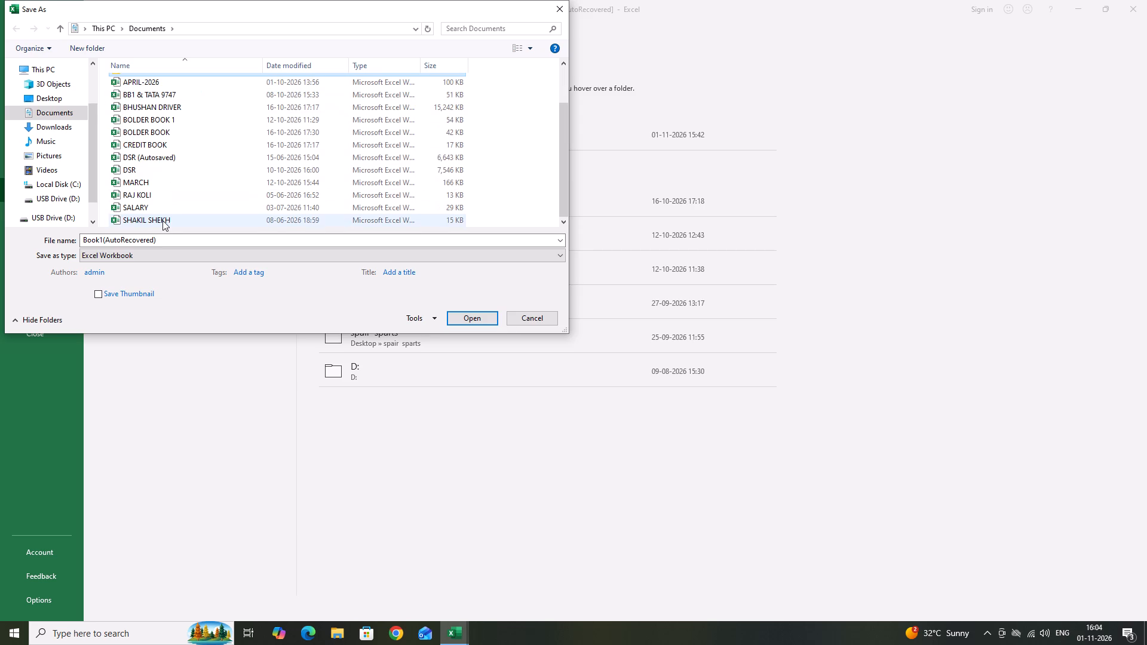
{"action": "scroll", "coordinate": [164, 220], "scroll_direction": "down", "scroll_amount": 3}
{"action": "scroll", "coordinate": [168, 155], "scroll_direction": "up", "scroll_amount": 3}
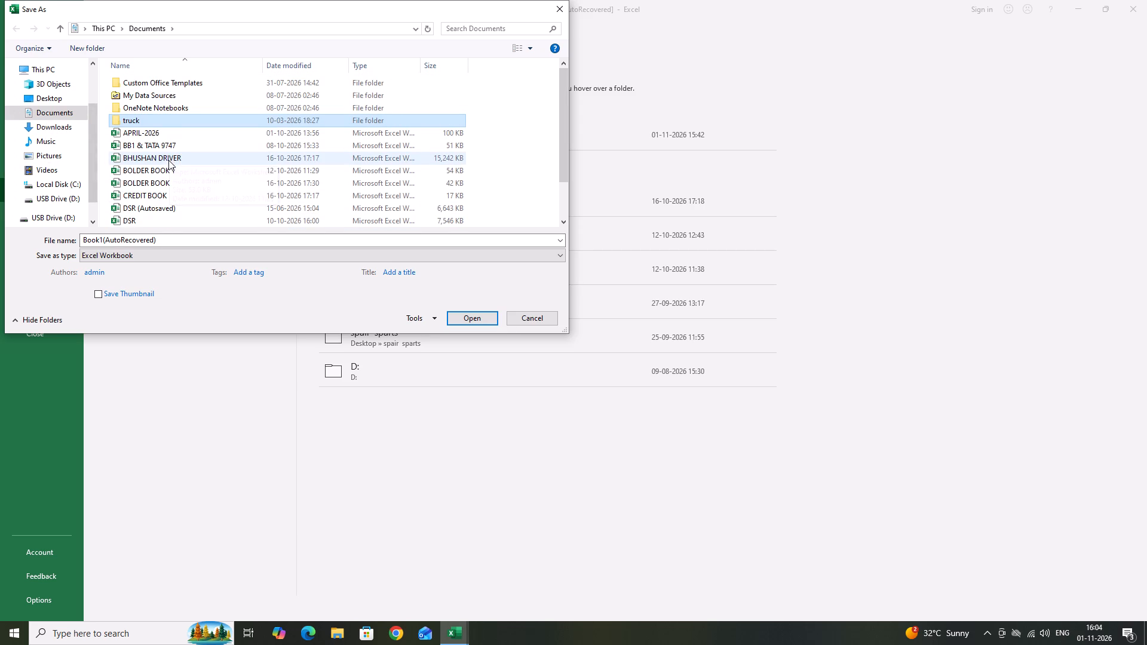
{"action": "scroll", "coordinate": [167, 167], "scroll_direction": "down", "scroll_amount": 3}
{"action": "scroll", "coordinate": [163, 204], "scroll_direction": "up", "scroll_amount": 7}
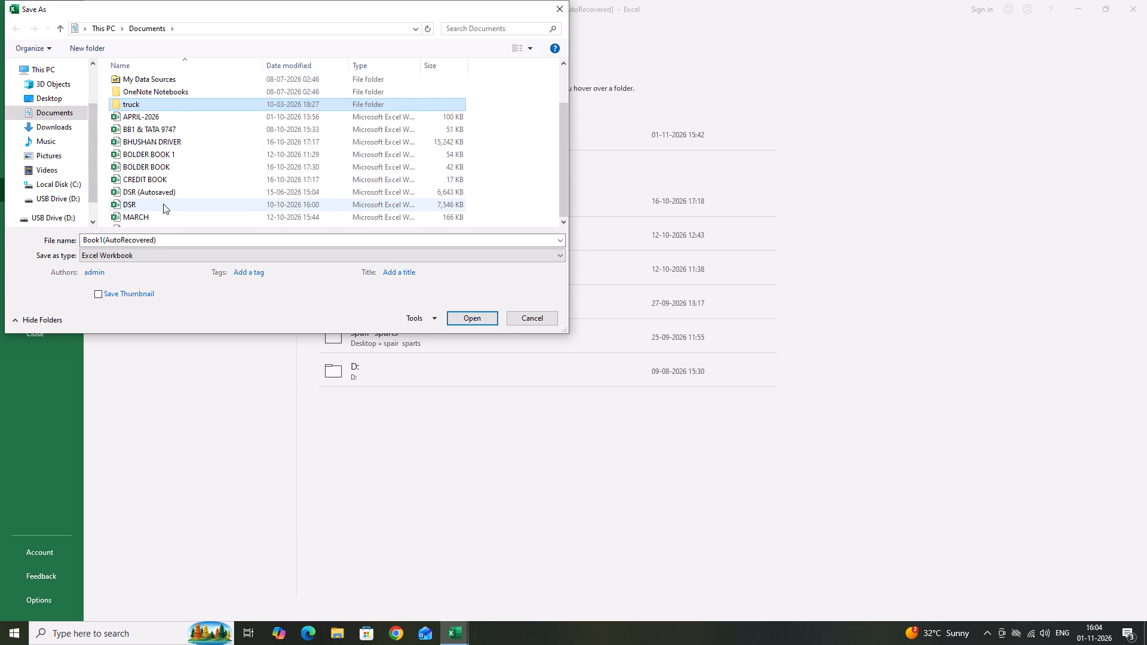
{"action": "scroll", "coordinate": [162, 195], "scroll_direction": "down", "scroll_amount": 3}
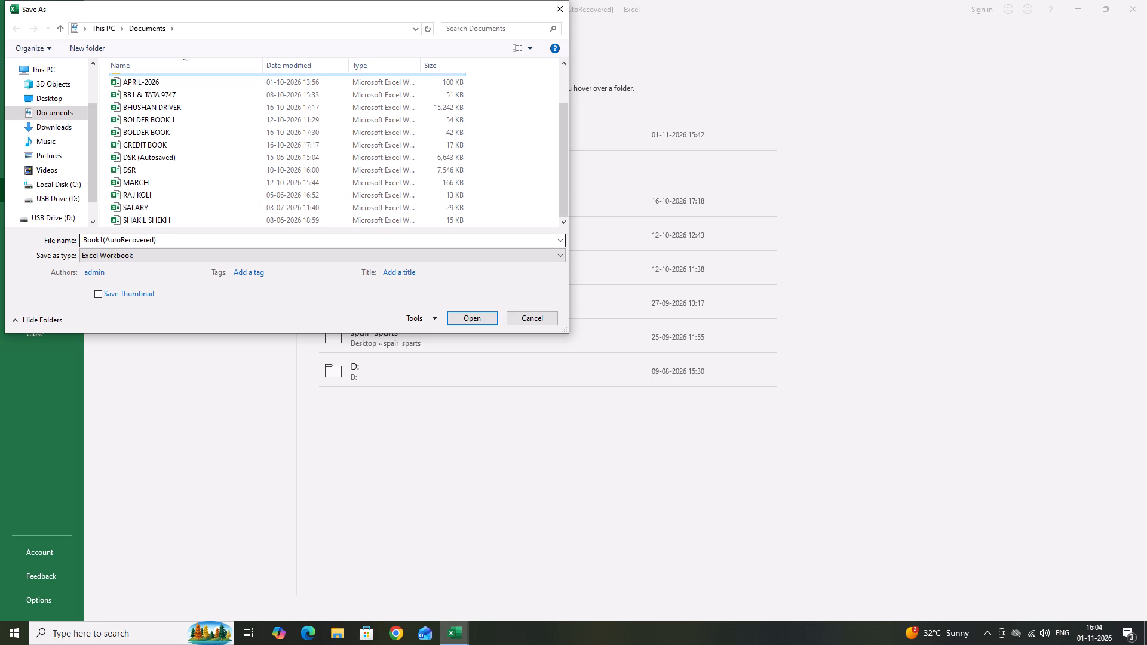
{"action": "left_click", "coordinate": [528, 315]}
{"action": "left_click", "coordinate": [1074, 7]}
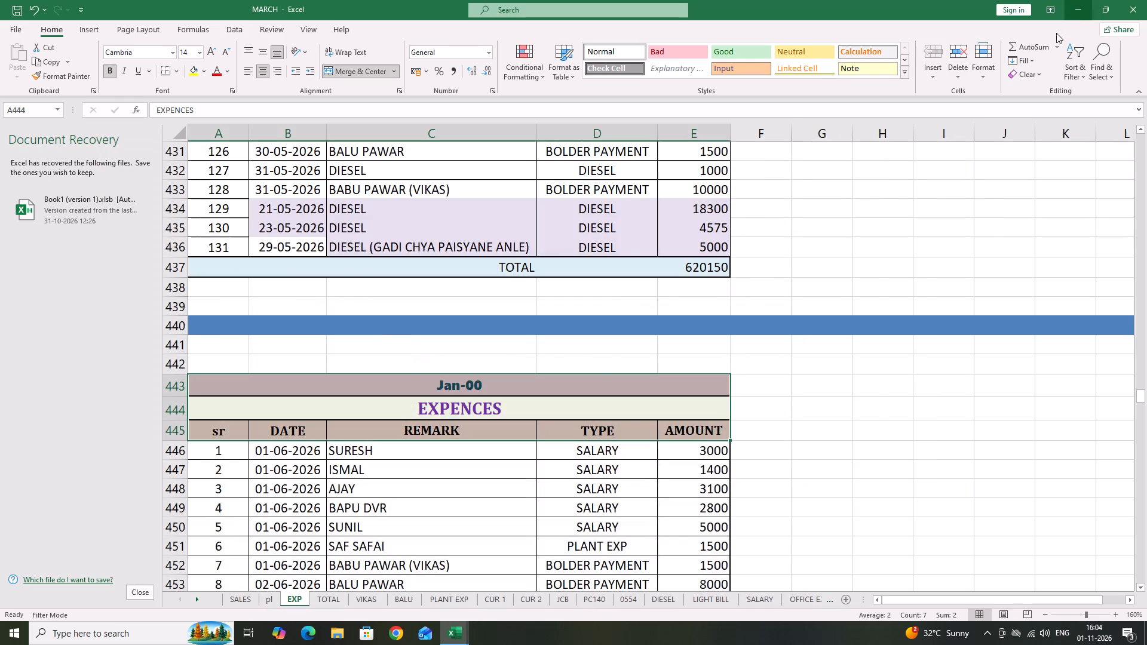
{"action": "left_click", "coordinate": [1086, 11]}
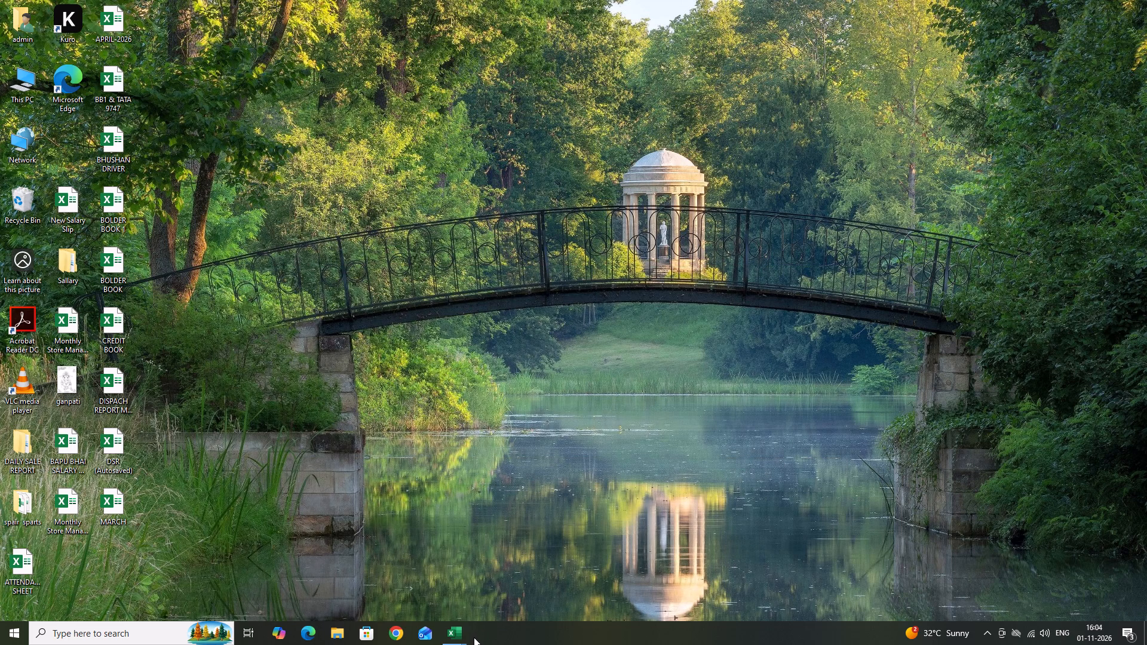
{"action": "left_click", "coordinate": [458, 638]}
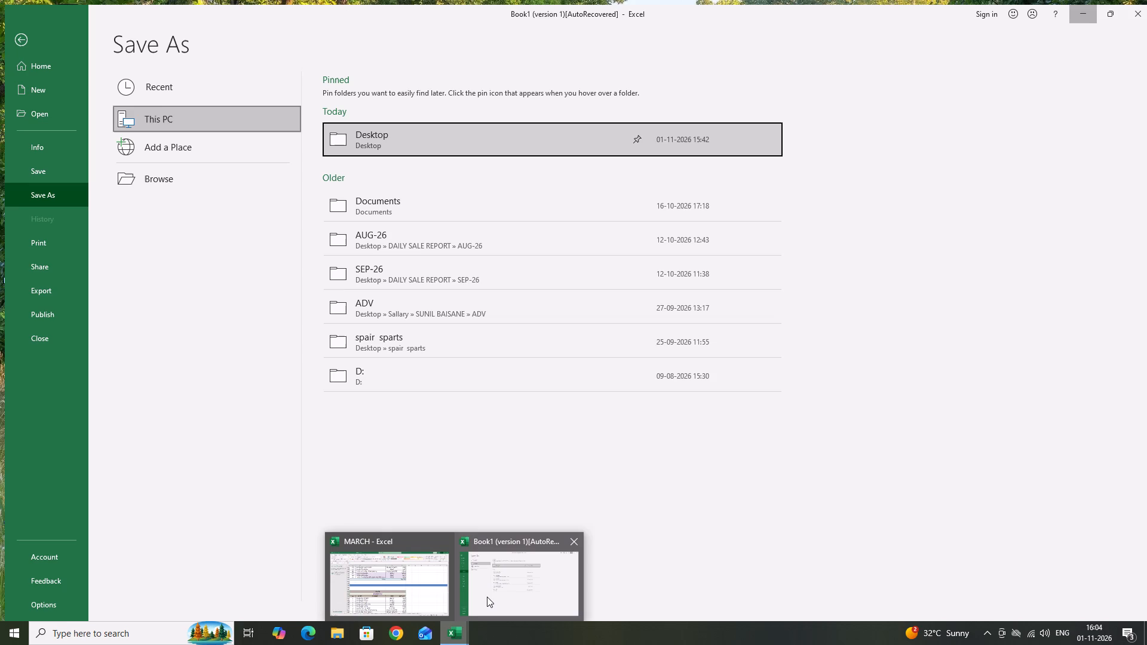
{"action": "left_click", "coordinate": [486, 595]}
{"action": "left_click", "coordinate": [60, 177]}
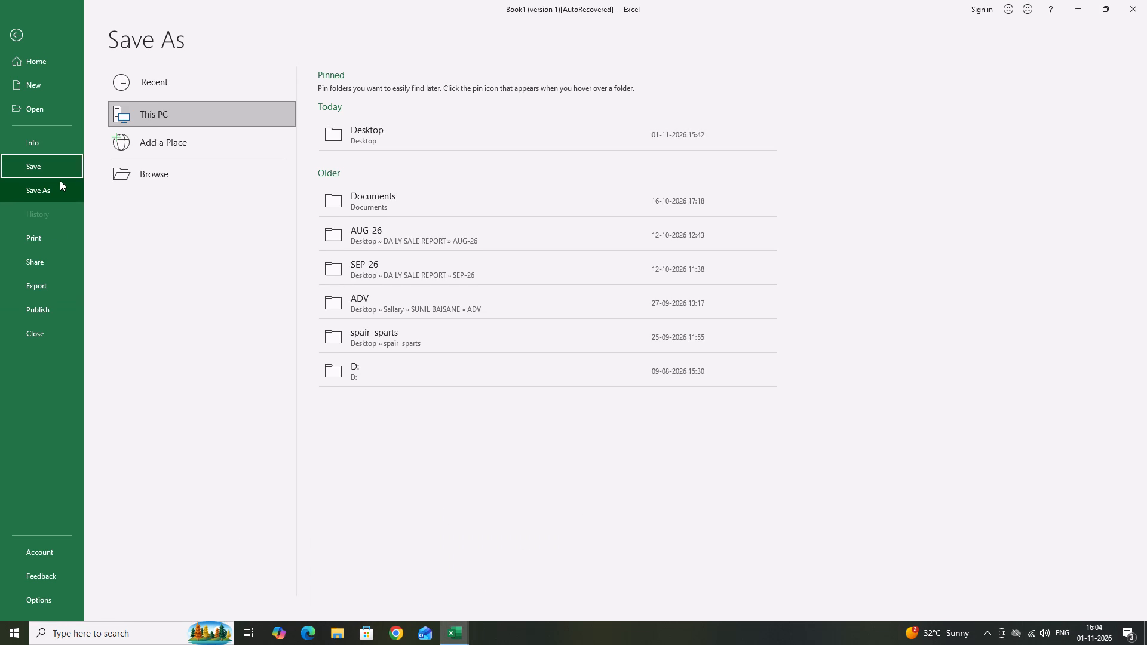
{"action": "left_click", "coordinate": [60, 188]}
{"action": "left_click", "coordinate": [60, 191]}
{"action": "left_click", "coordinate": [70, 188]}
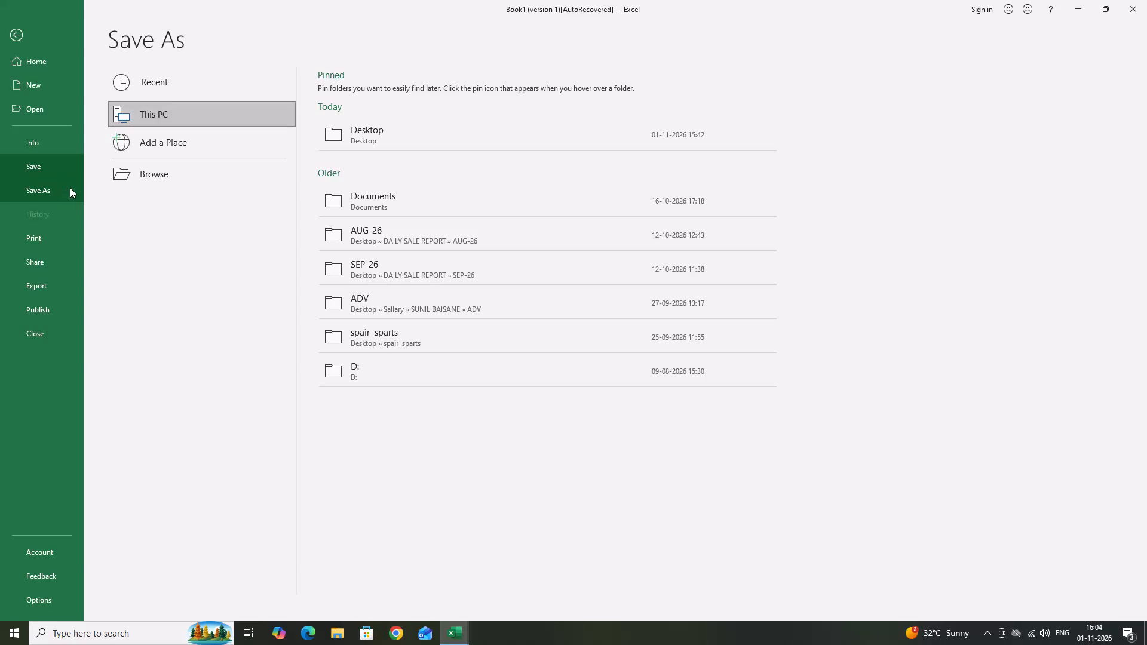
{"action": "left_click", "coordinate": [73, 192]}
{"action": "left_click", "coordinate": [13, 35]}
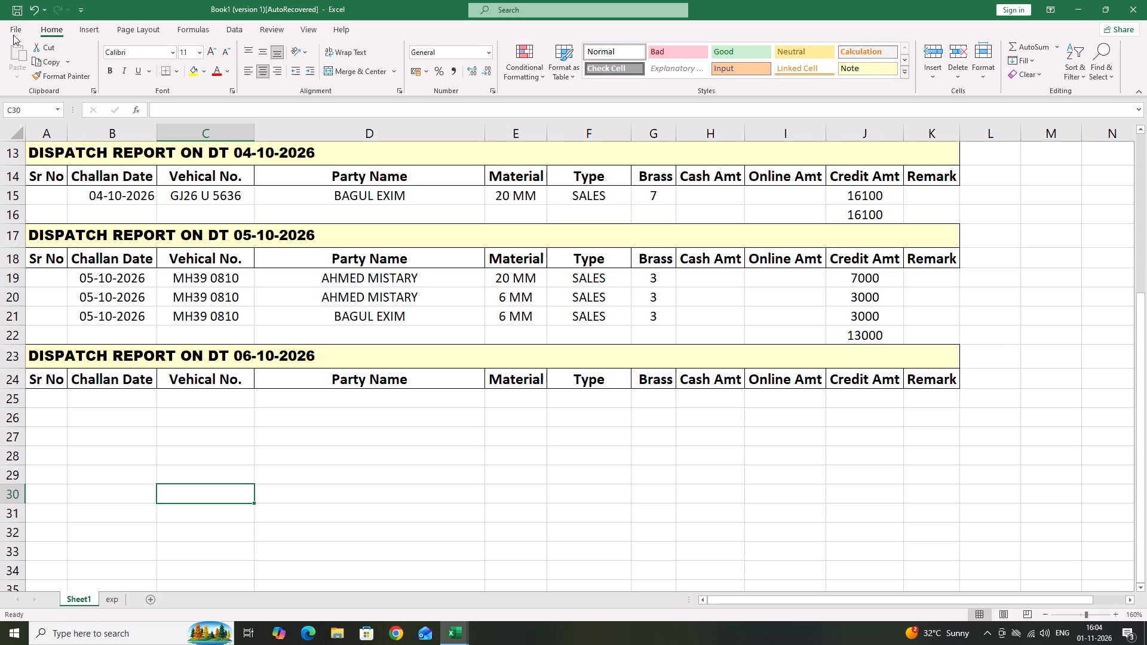
Save the recovered workbook in the Documents folder under the file name OC-26.
{"action": "left_click", "coordinate": [19, 19]}
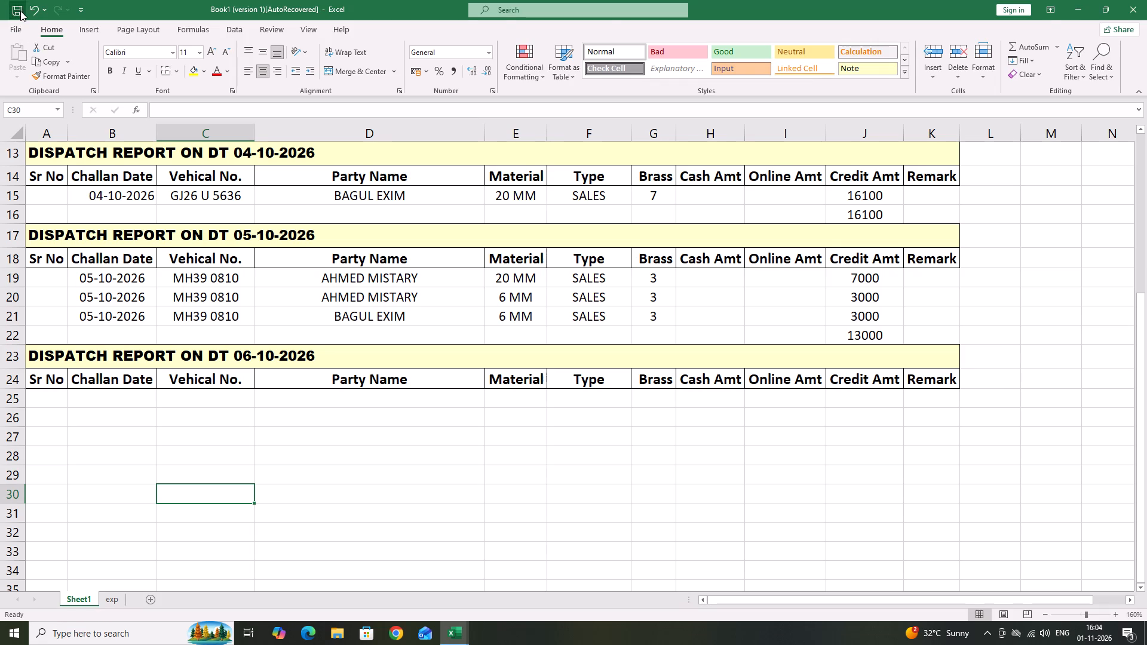
{"action": "left_click", "coordinate": [20, 11]}
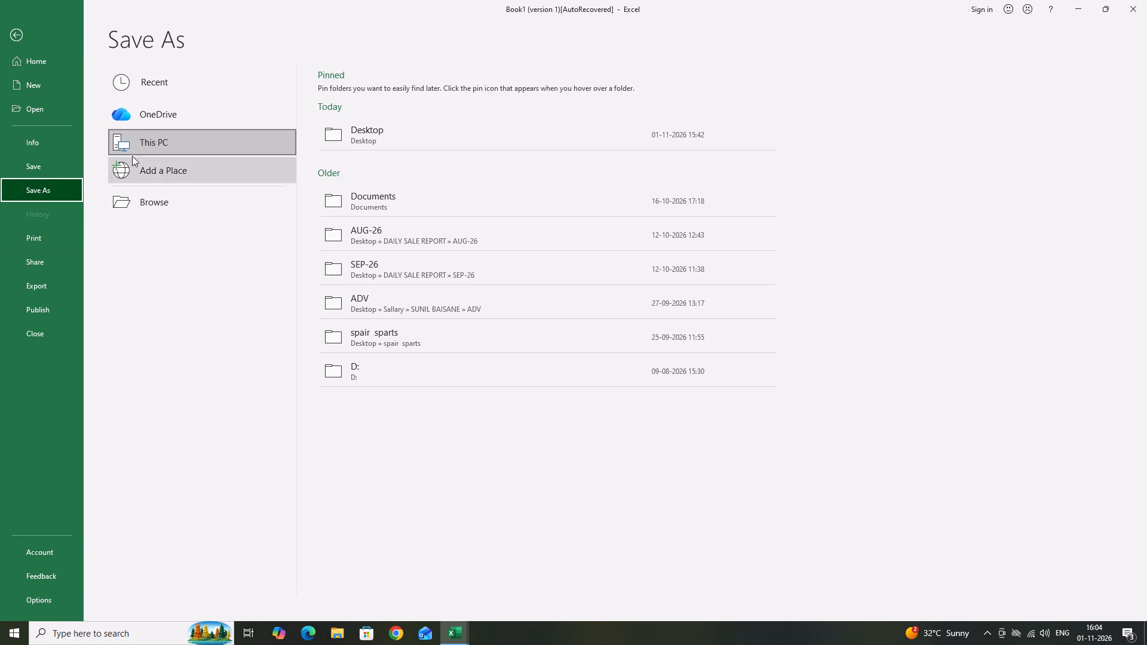
{"action": "left_click", "coordinate": [422, 139]}
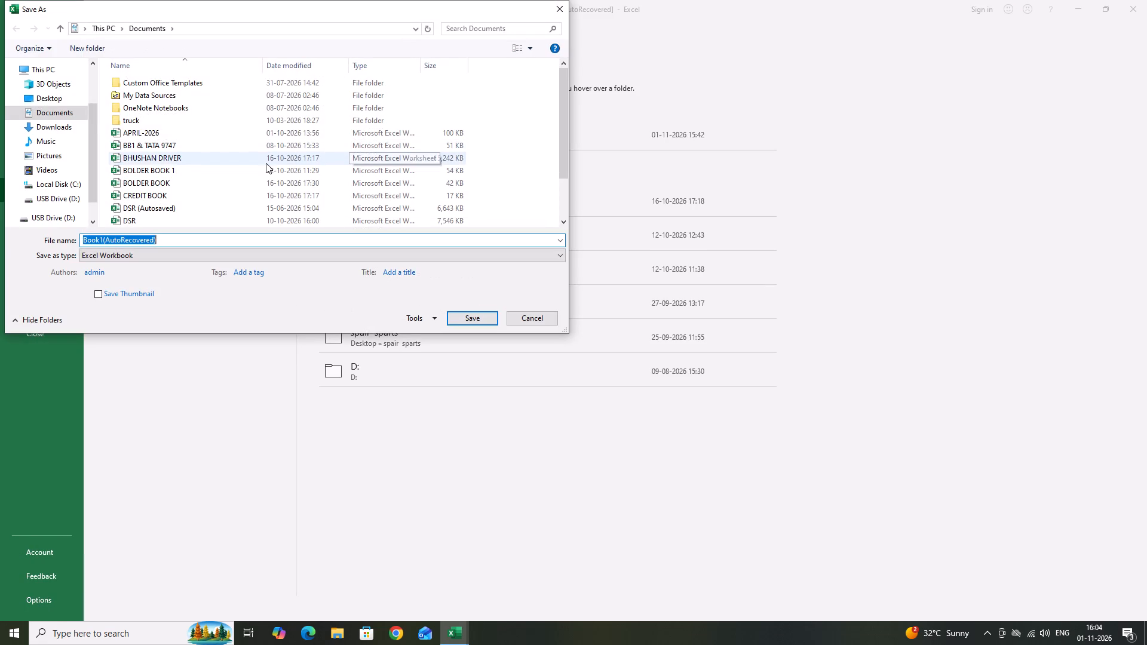
{"action": "scroll", "coordinate": [168, 121], "scroll_direction": "down", "scroll_amount": 8}
{"action": "scroll", "coordinate": [168, 132], "scroll_direction": "up", "scroll_amount": 4}
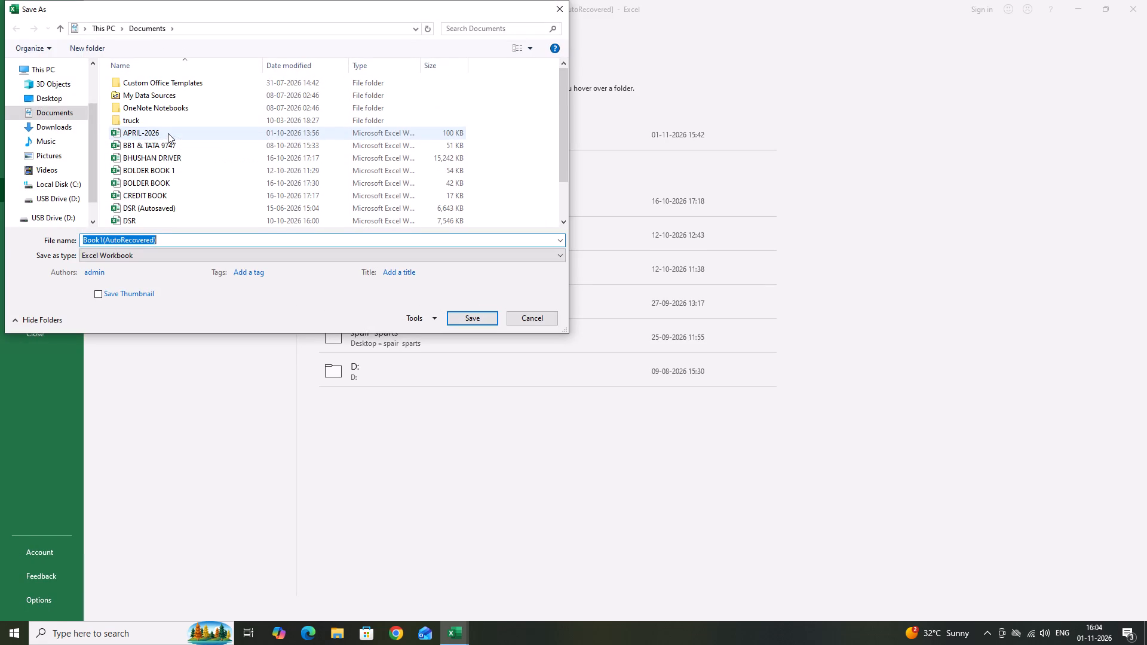
{"action": "scroll", "coordinate": [168, 133], "scroll_direction": "up", "scroll_amount": 4}
{"action": "scroll", "coordinate": [162, 159], "scroll_direction": "down", "scroll_amount": 8}
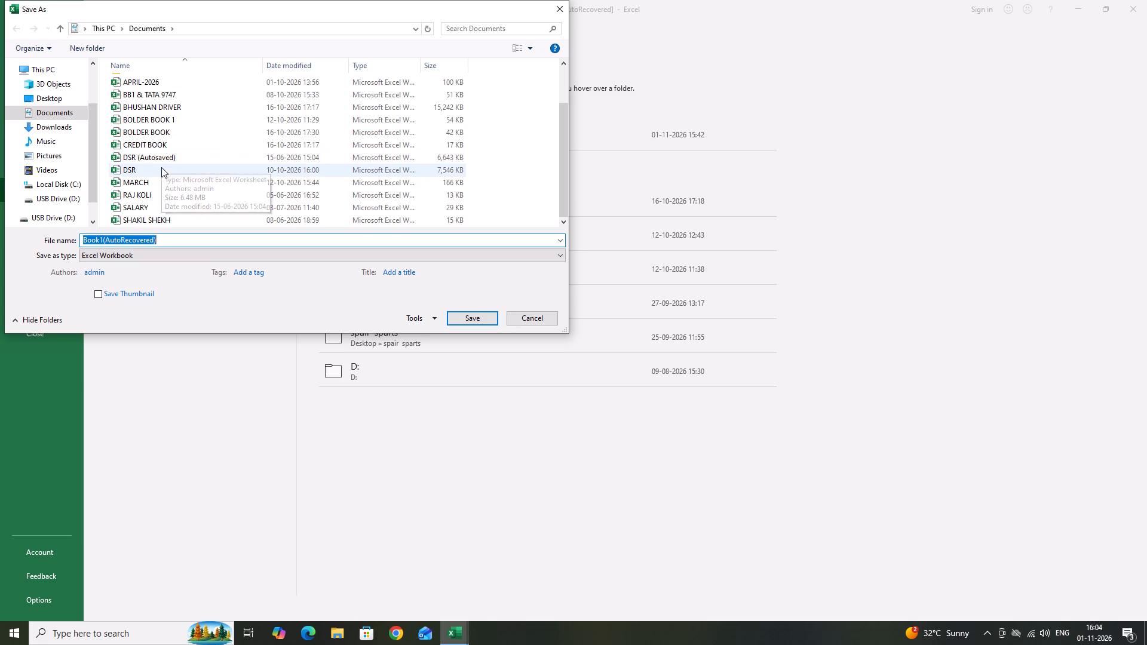
{"action": "scroll", "coordinate": [159, 201], "scroll_direction": "down", "scroll_amount": 4}
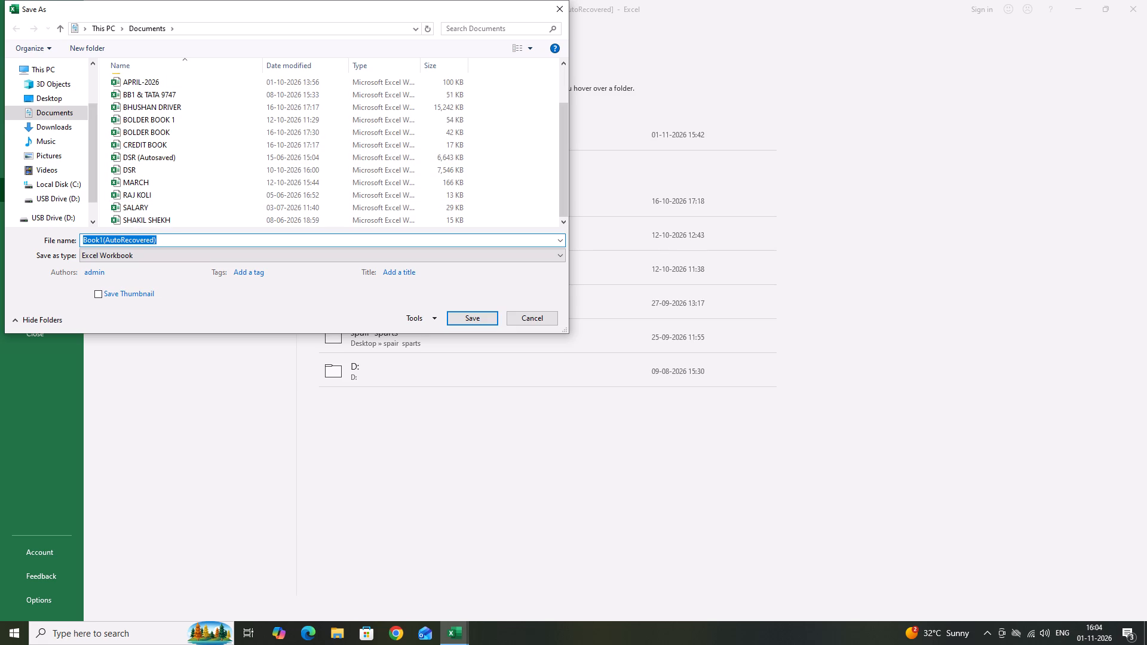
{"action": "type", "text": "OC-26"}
{"action": "scroll", "coordinate": [139, 170], "scroll_direction": "down", "scroll_amount": 3}
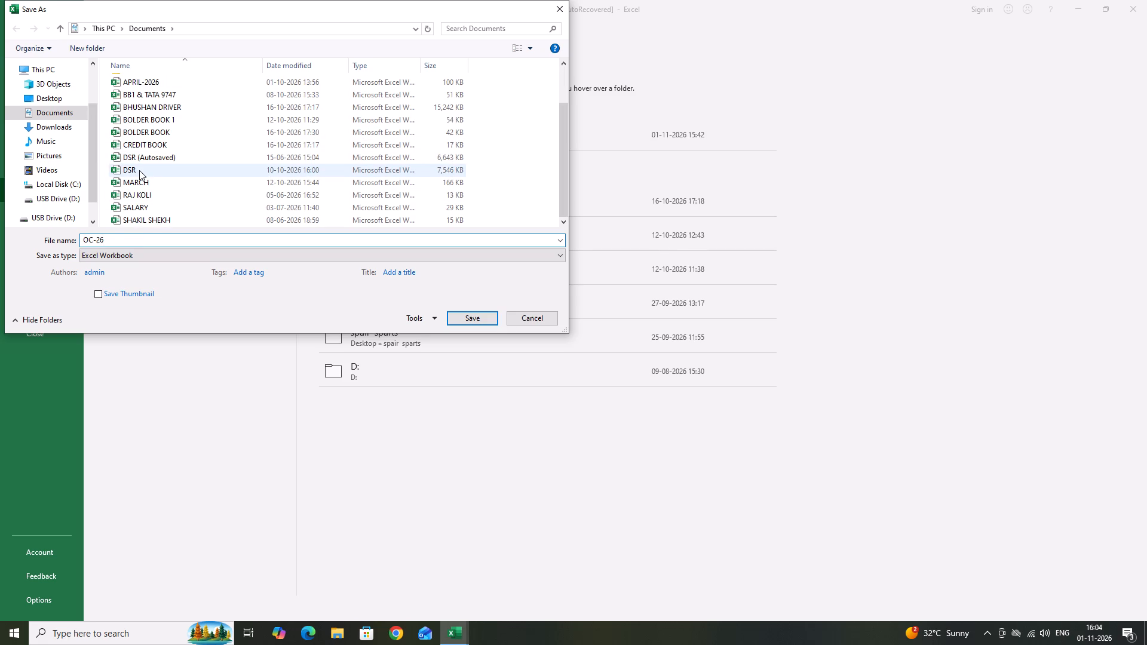
{"action": "scroll", "coordinate": [139, 170], "scroll_direction": "up", "scroll_amount": 8}
{"action": "scroll", "coordinate": [158, 132], "scroll_direction": "down", "scroll_amount": 2}
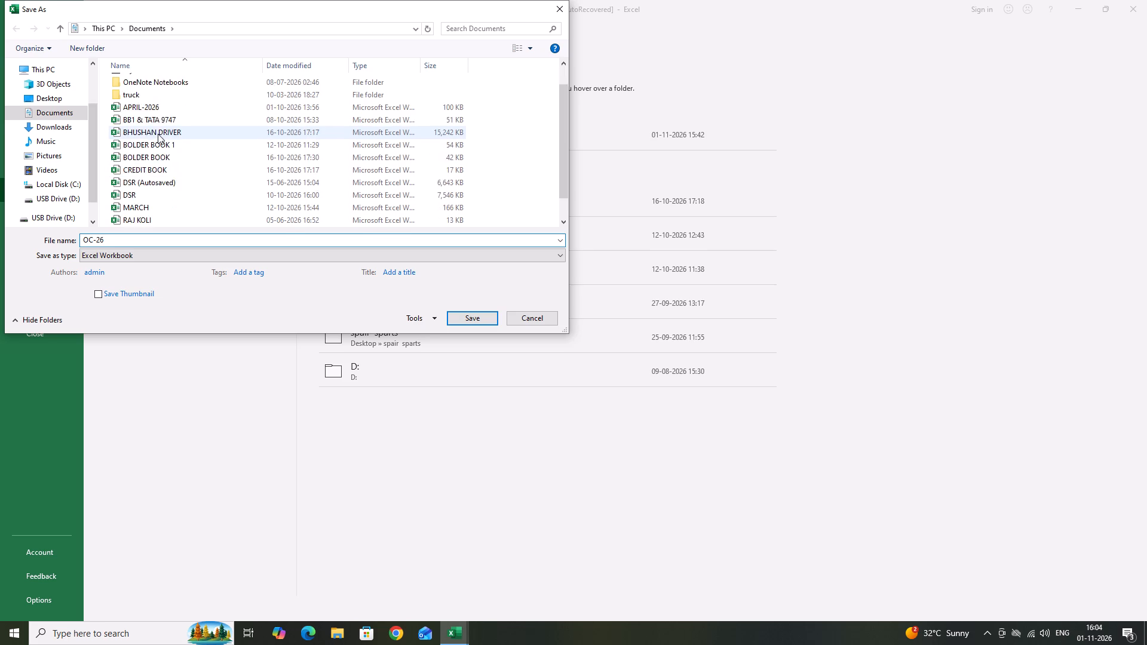
{"action": "scroll", "coordinate": [158, 134], "scroll_direction": "down", "scroll_amount": 9}
{"action": "scroll", "coordinate": [124, 208], "scroll_direction": "up", "scroll_amount": 5}
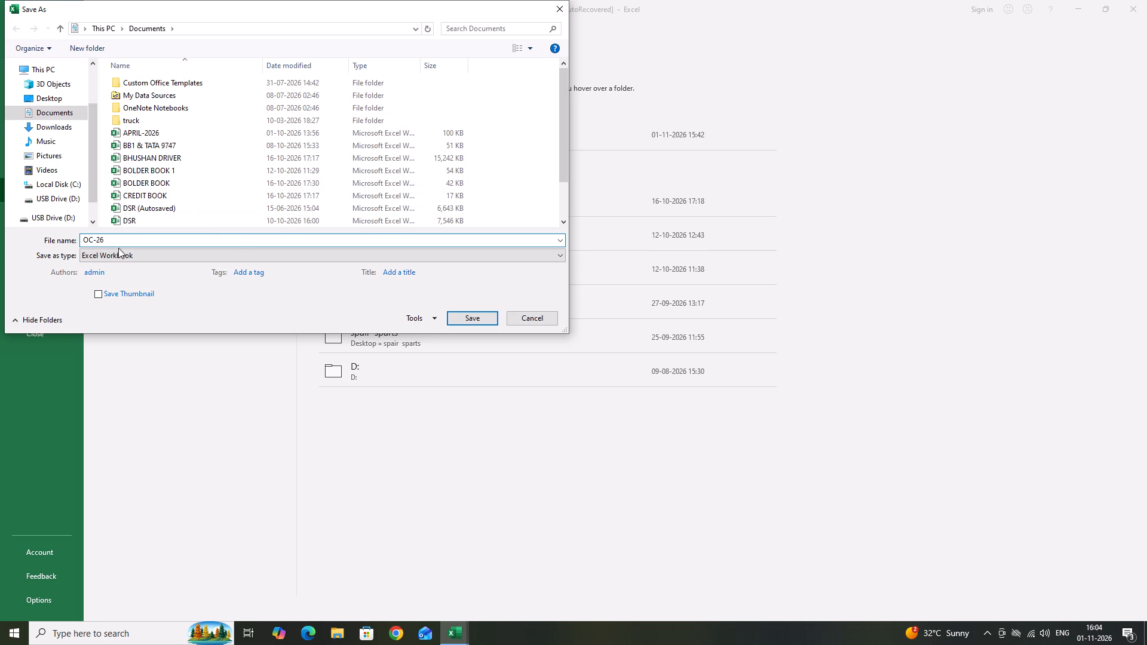
{"action": "scroll", "coordinate": [149, 190], "scroll_direction": "up", "scroll_amount": 5}
{"action": "left_click", "coordinate": [493, 312]}
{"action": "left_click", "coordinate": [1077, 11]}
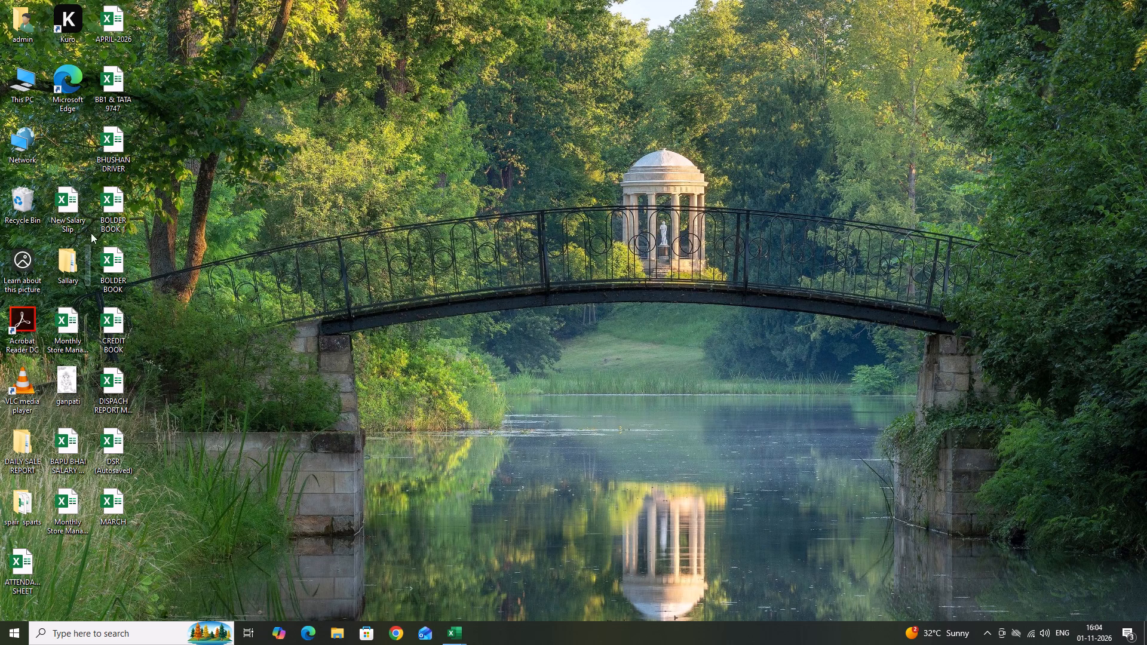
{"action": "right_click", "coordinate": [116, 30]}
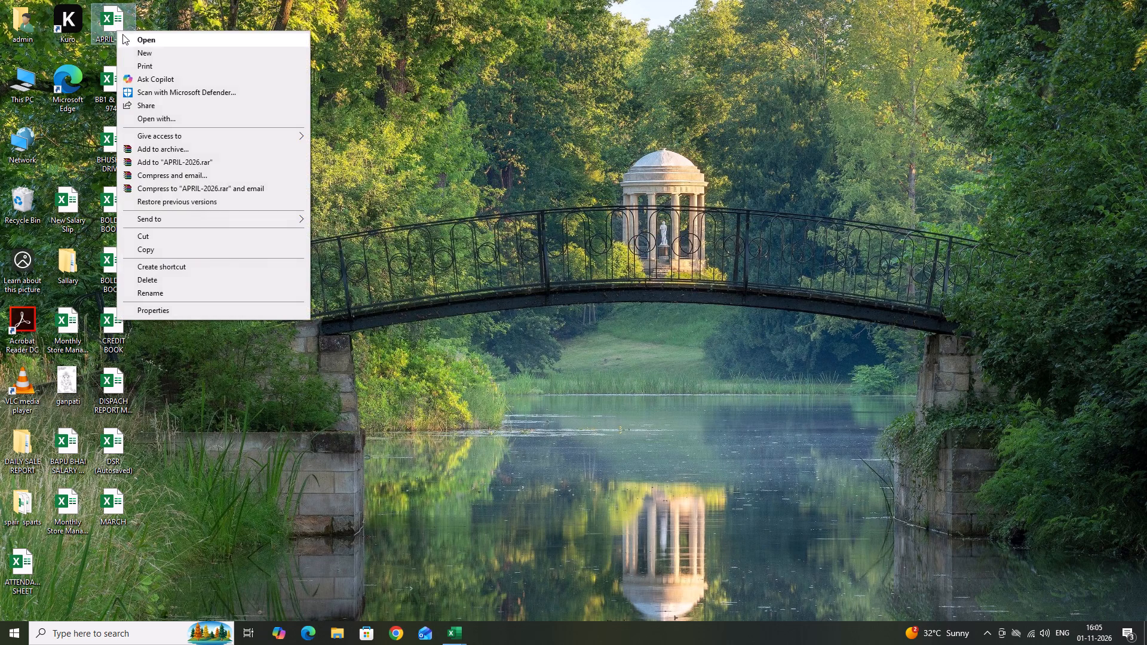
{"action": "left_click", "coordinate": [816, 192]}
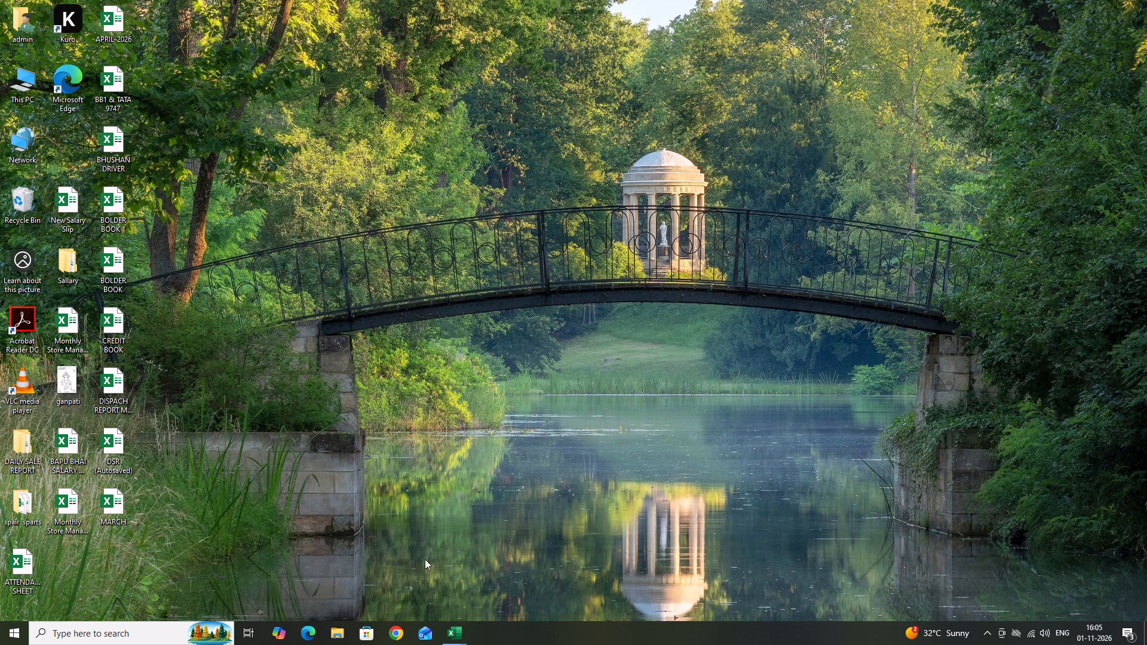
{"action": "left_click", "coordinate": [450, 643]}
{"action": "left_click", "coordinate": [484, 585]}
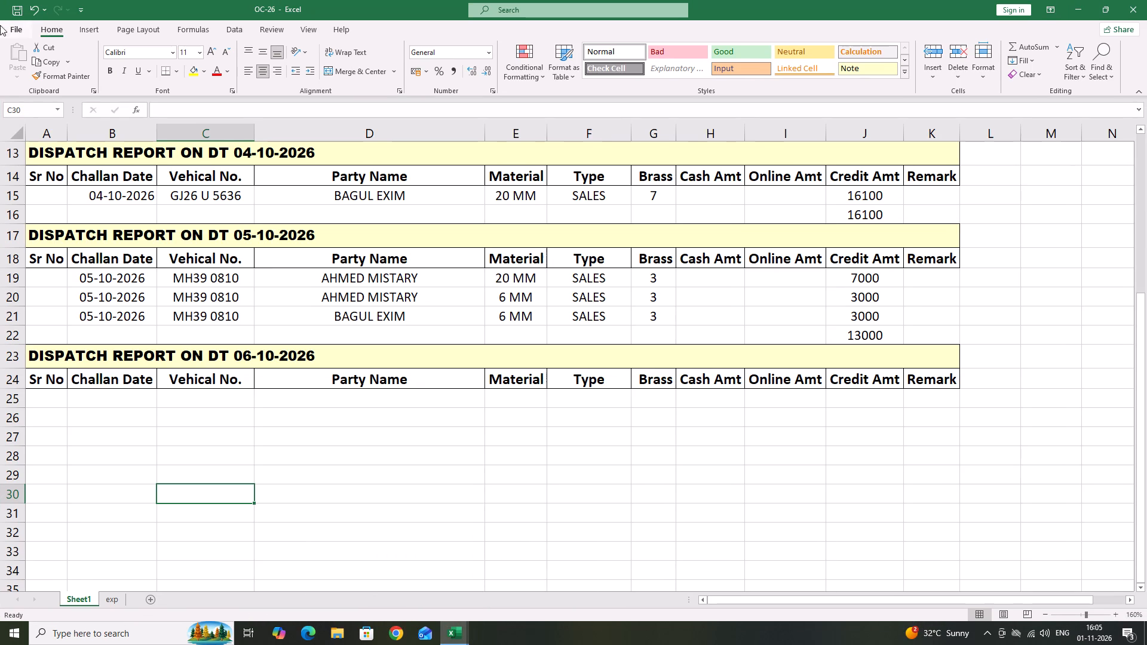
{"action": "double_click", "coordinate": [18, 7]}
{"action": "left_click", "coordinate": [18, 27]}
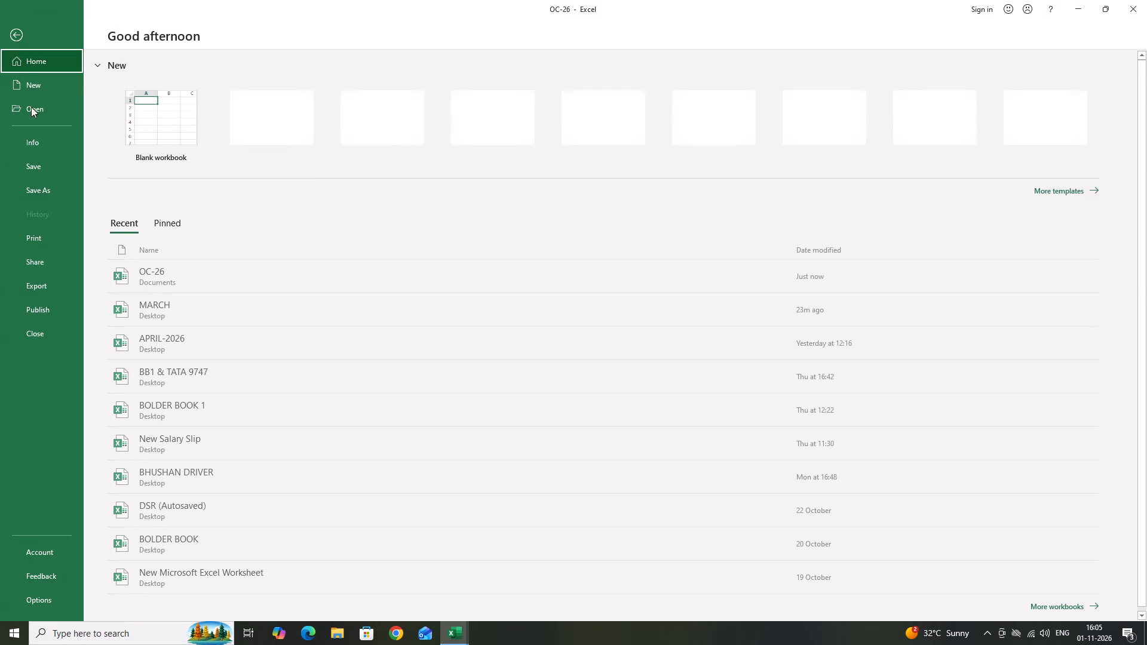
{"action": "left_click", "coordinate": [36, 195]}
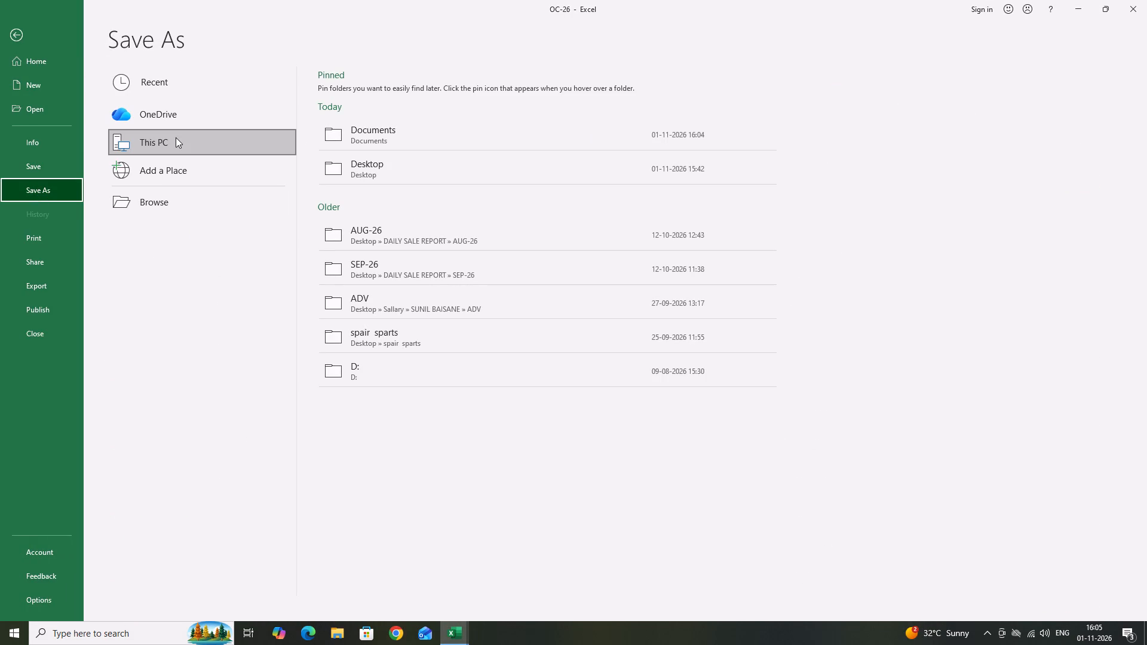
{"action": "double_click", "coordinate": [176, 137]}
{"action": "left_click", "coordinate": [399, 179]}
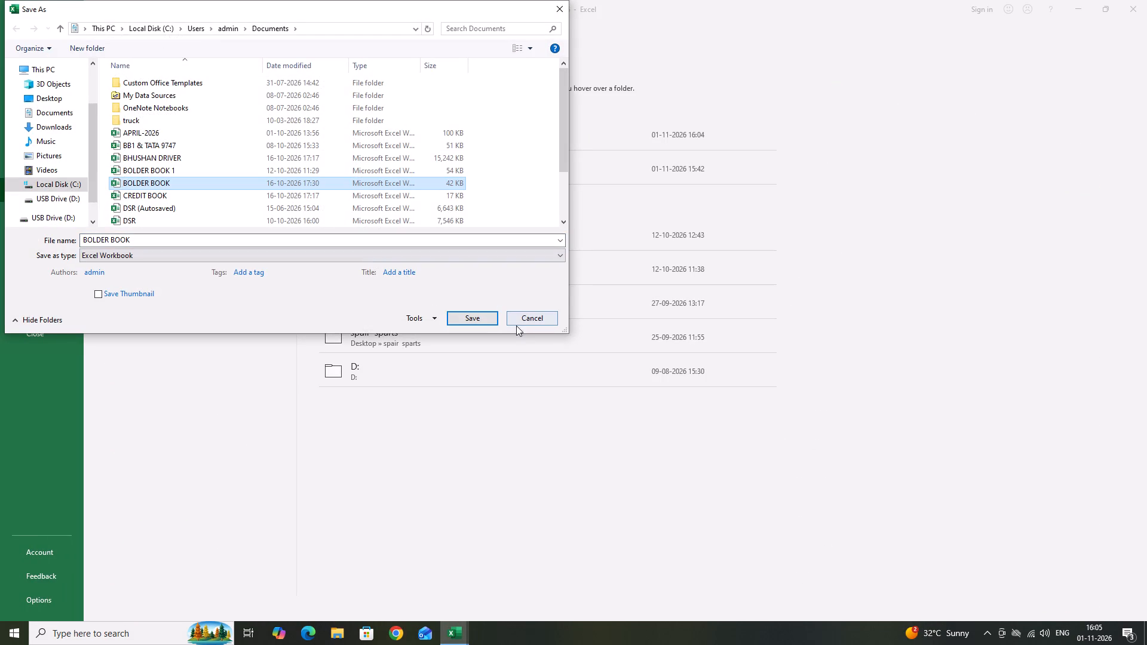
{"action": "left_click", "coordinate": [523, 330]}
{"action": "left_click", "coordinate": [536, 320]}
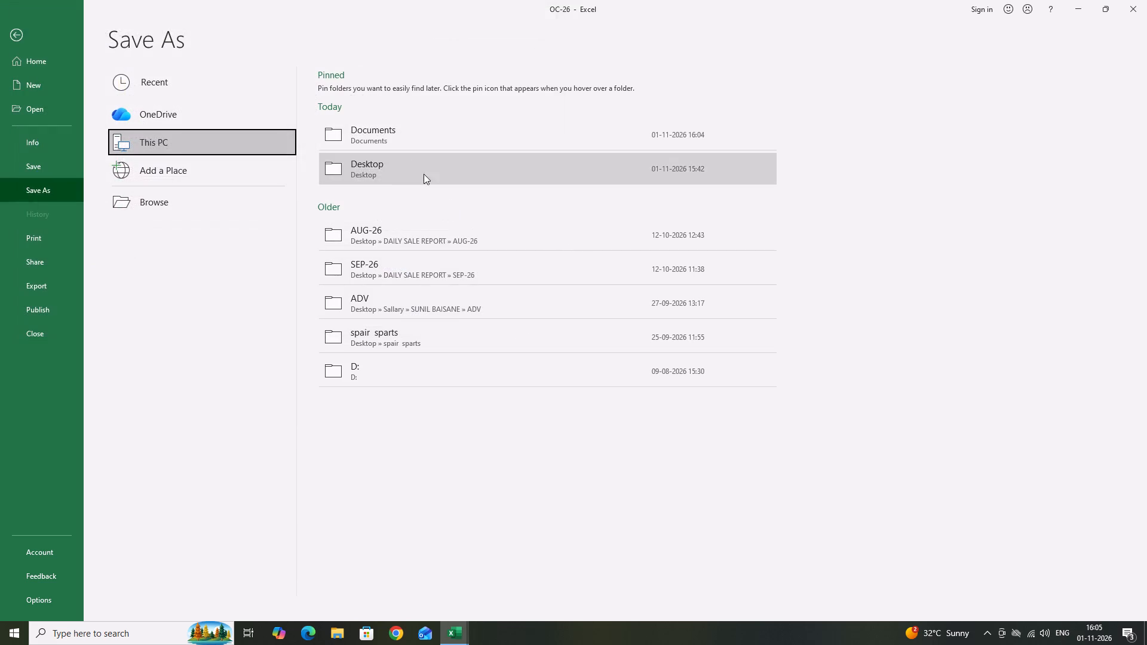
Save a copy of the workbook as OC-26 in the DAILY SALE REPORT folder on the Desktop.
{"action": "left_click", "coordinate": [405, 158]}
{"action": "scroll", "coordinate": [228, 176], "scroll_direction": "down", "scroll_amount": 4}
{"action": "scroll", "coordinate": [228, 176], "scroll_direction": "up", "scroll_amount": 2}
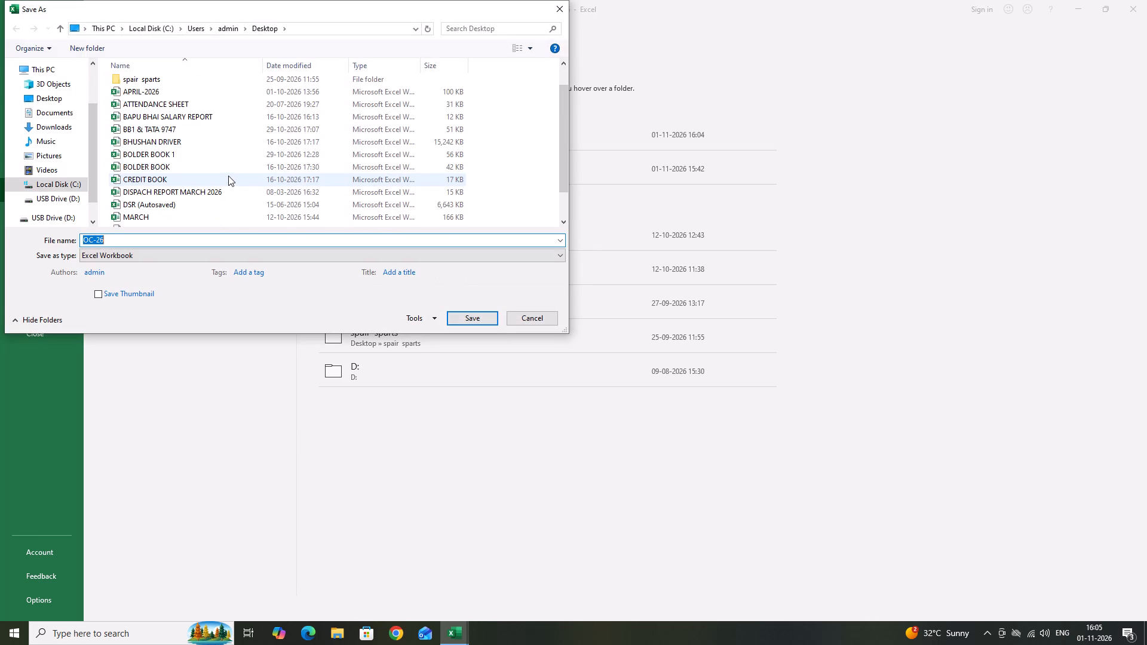
{"action": "scroll", "coordinate": [228, 176], "scroll_direction": "up", "scroll_amount": 2}
{"action": "scroll", "coordinate": [198, 133], "scroll_direction": "down", "scroll_amount": 5}
{"action": "scroll", "coordinate": [198, 133], "scroll_direction": "up", "scroll_amount": 5}
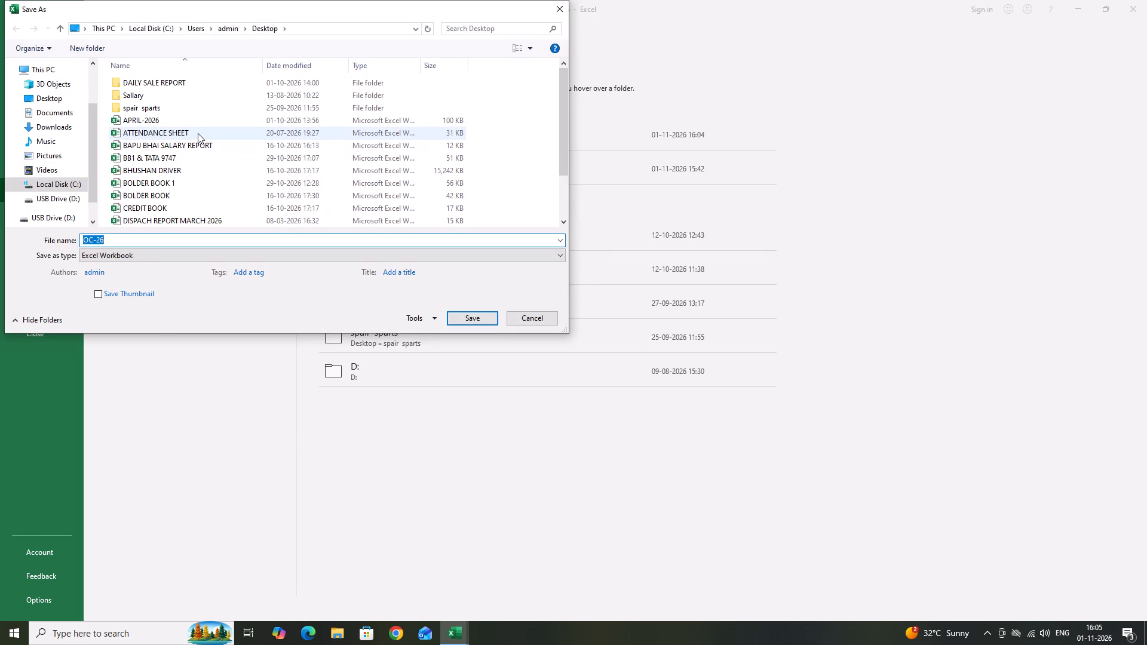
{"action": "double_click", "coordinate": [224, 86]}
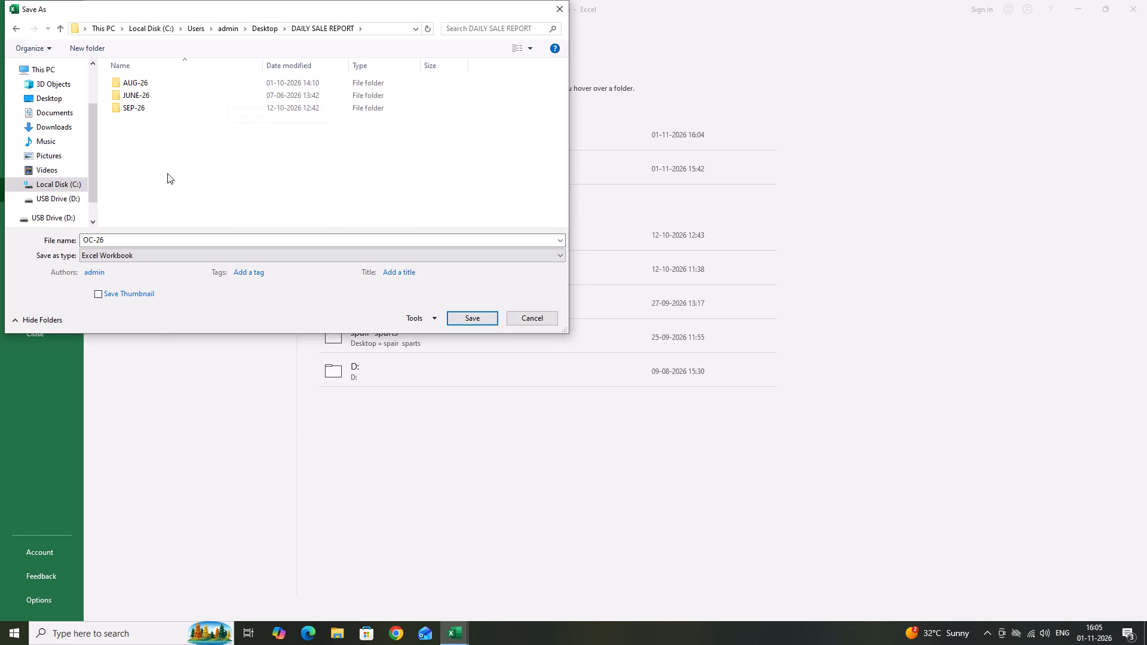
{"action": "left_click", "coordinate": [478, 315]}
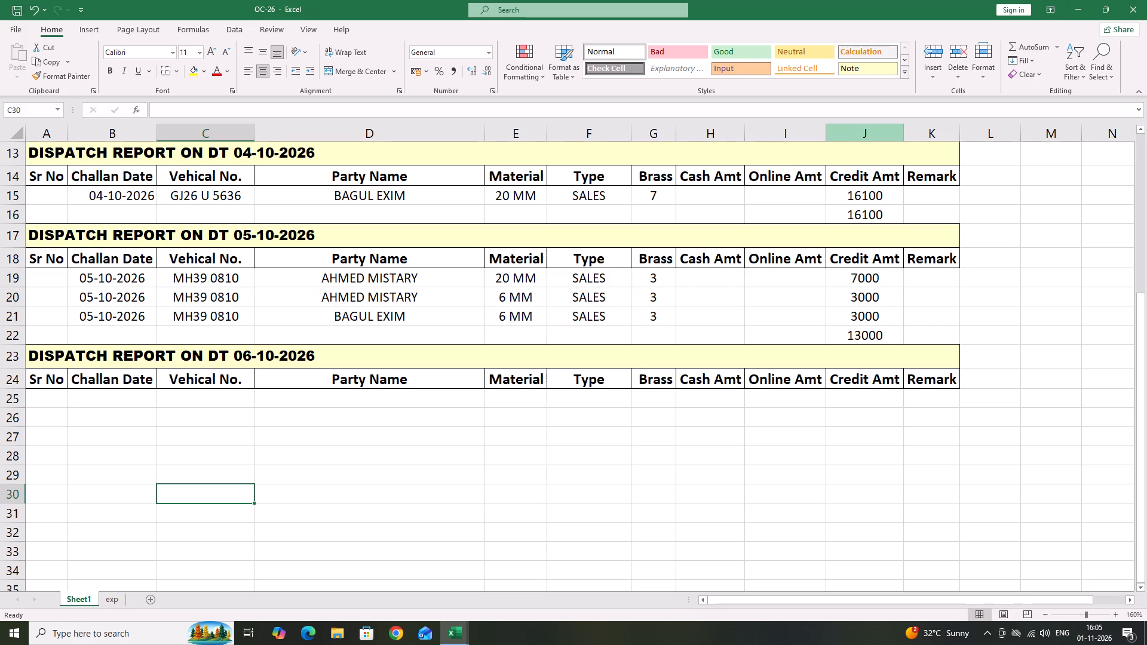
{"action": "left_click", "coordinate": [45, 398]}
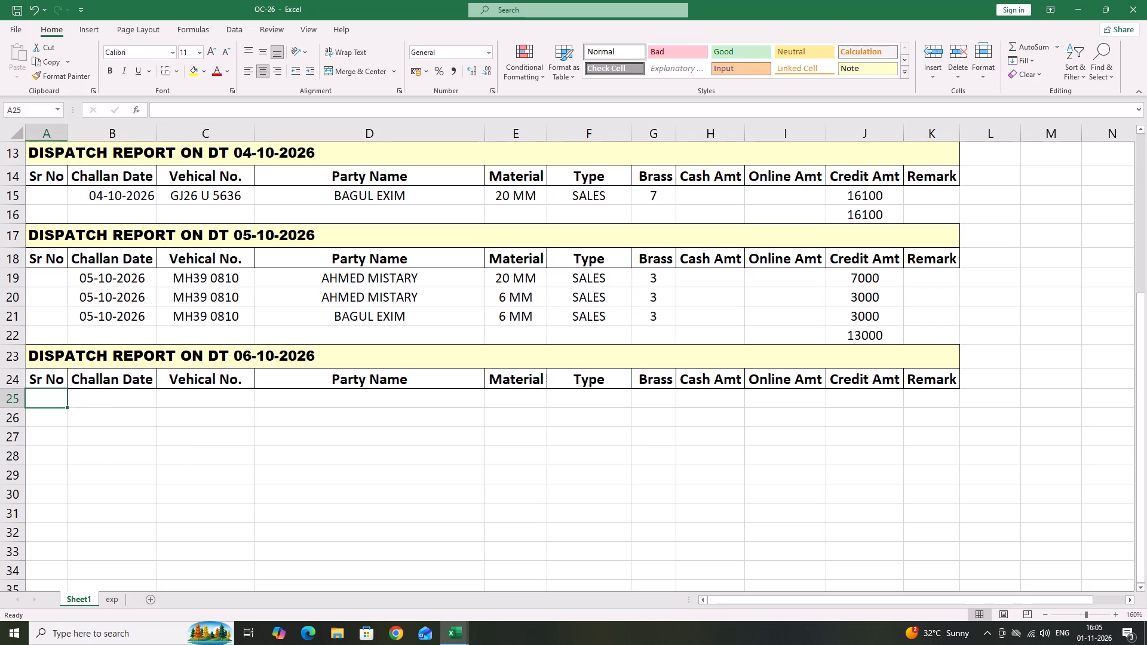
{"action": "left_click", "coordinate": [115, 417]}
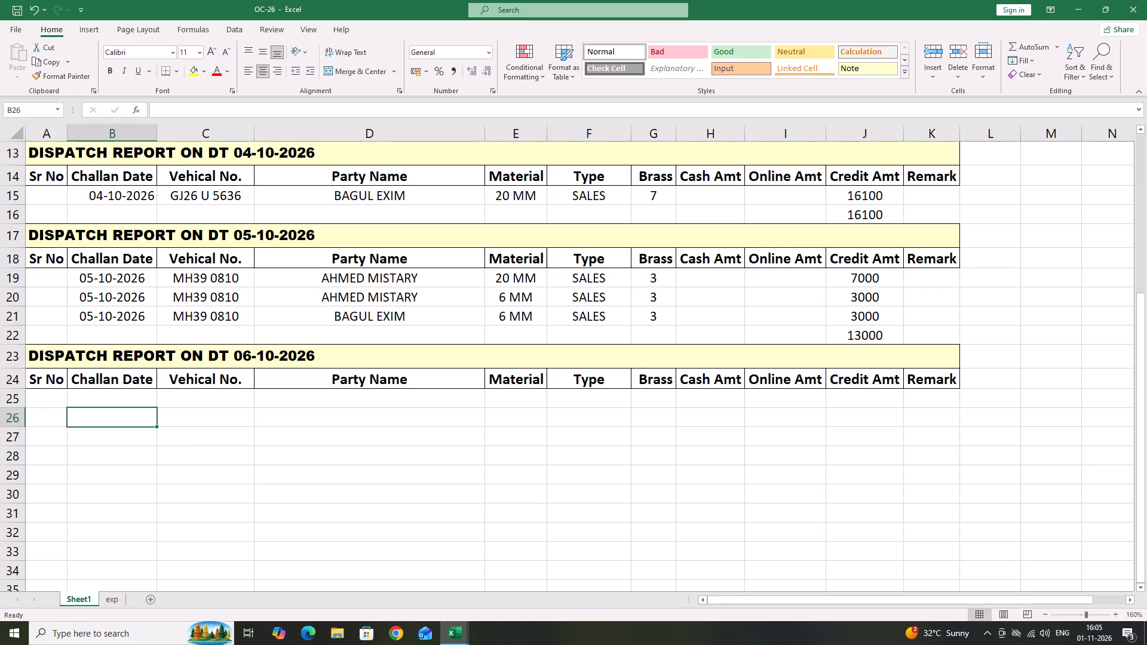
{"action": "left_click", "coordinate": [120, 396]}
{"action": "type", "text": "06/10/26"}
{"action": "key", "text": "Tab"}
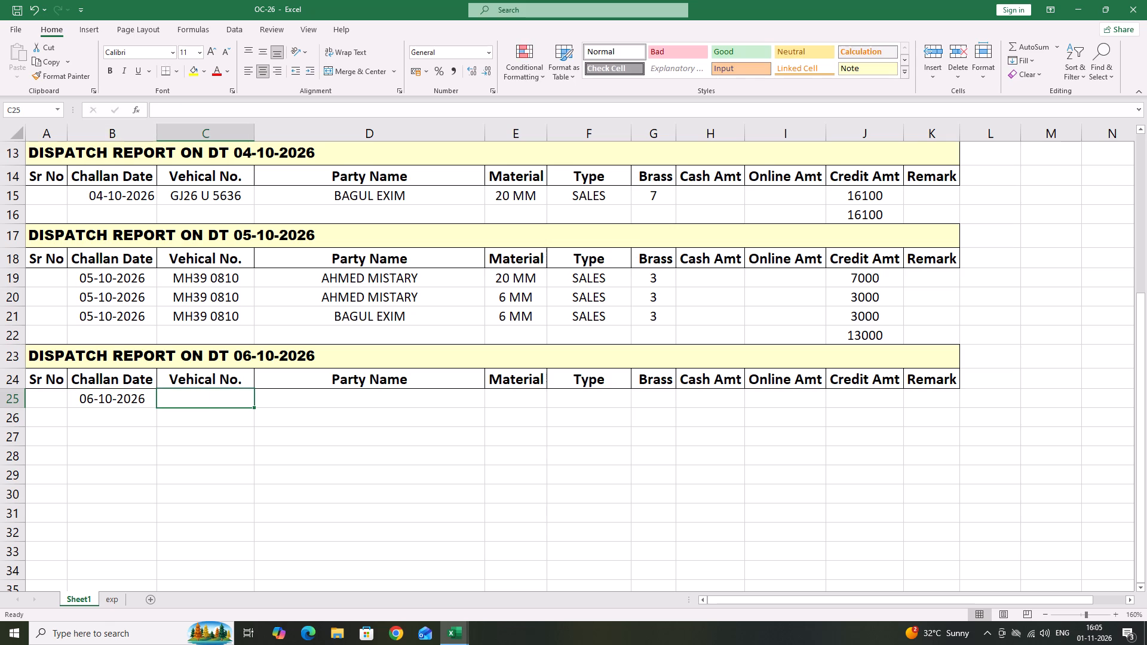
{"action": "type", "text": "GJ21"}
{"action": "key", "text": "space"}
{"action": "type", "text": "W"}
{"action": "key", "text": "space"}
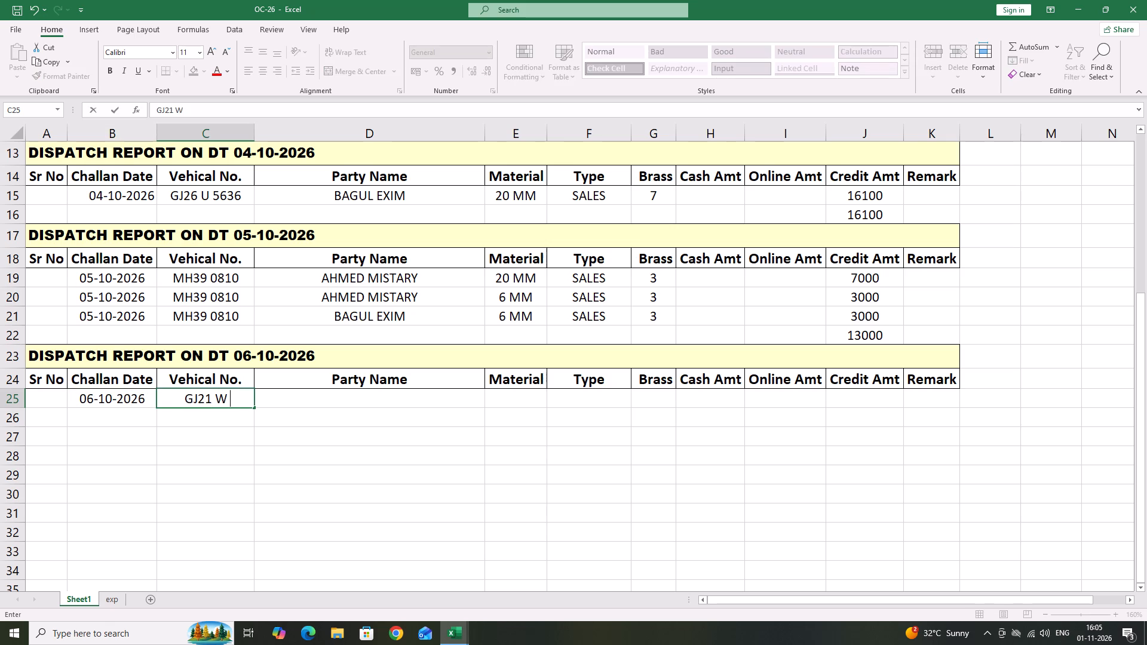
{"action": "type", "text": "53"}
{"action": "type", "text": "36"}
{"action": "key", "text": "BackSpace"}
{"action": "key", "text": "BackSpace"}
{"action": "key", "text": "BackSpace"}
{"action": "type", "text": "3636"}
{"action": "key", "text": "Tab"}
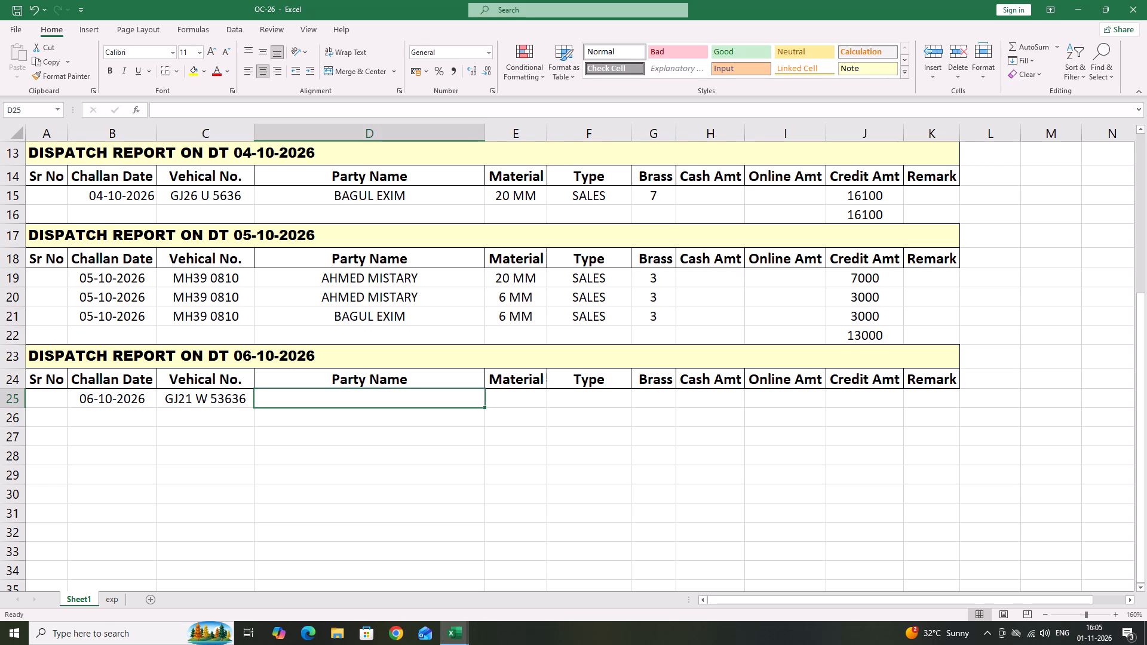
Enter K. K. U. FACTORY as the party name in row 25.
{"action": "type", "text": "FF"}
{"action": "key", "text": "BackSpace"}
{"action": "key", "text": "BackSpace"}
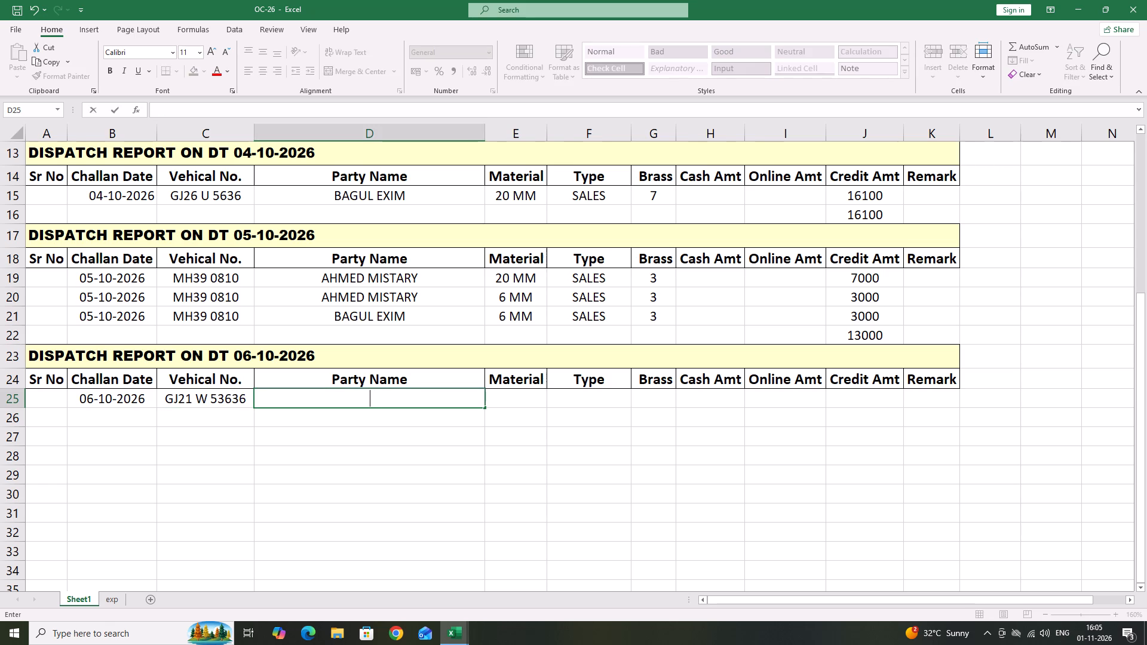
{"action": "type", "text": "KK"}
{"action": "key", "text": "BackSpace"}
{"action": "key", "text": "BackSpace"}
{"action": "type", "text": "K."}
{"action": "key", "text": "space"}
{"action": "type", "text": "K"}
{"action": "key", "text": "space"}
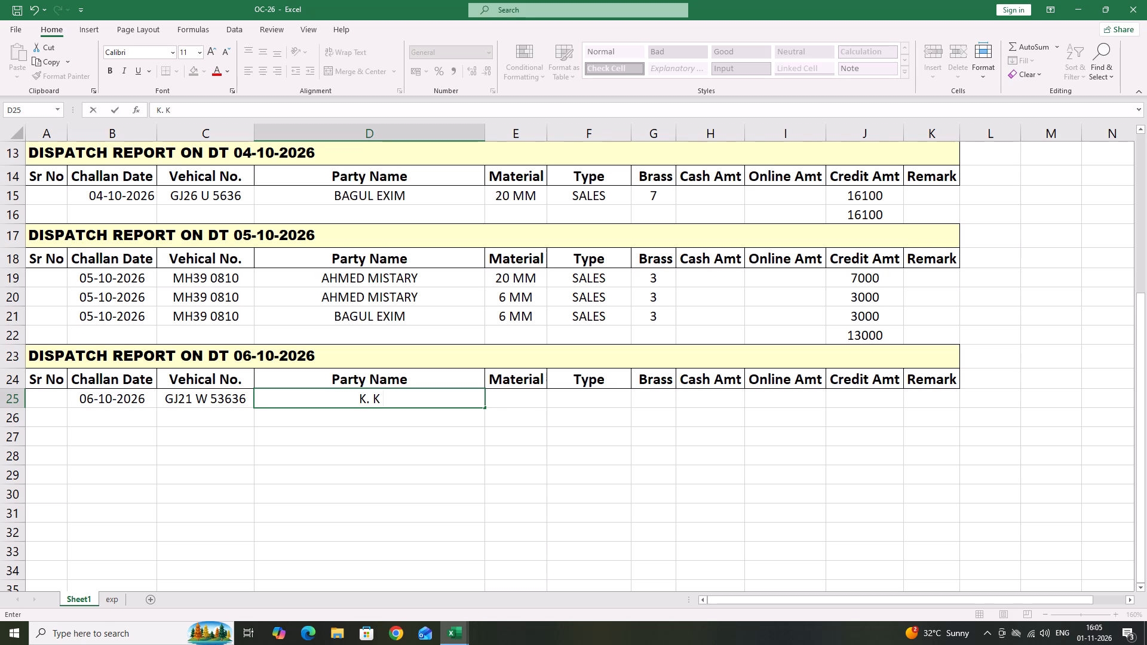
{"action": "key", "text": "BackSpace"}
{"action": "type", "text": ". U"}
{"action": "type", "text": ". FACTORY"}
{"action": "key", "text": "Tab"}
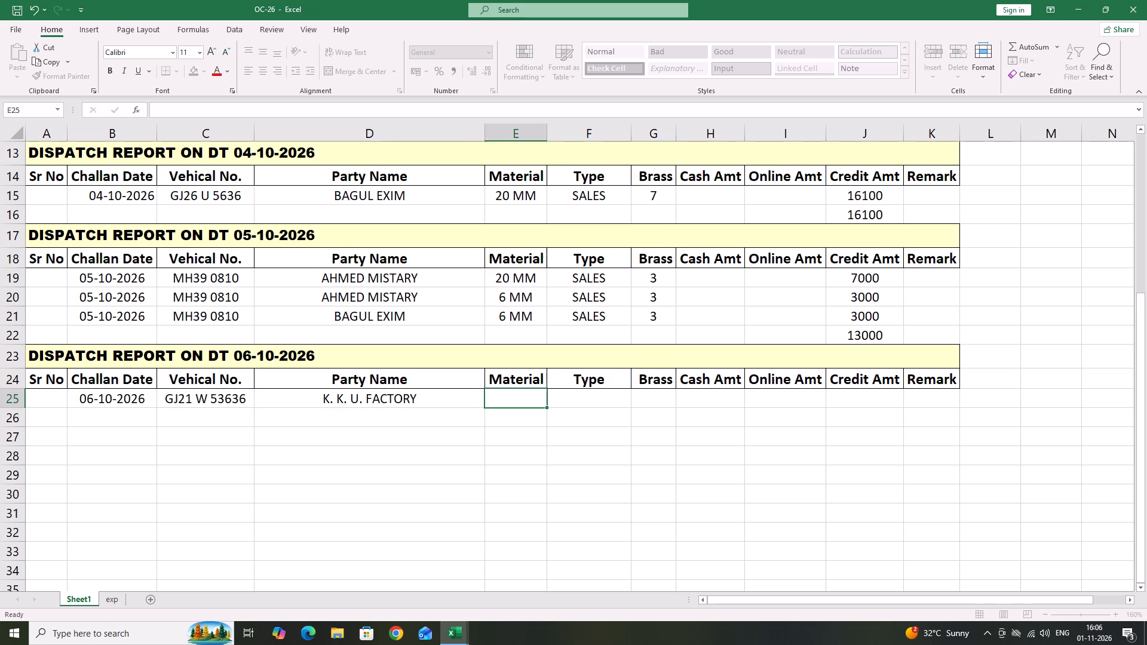
Complete row 25 with material 20 MM, type SALES, 6 brass and a credit amount of 13800.
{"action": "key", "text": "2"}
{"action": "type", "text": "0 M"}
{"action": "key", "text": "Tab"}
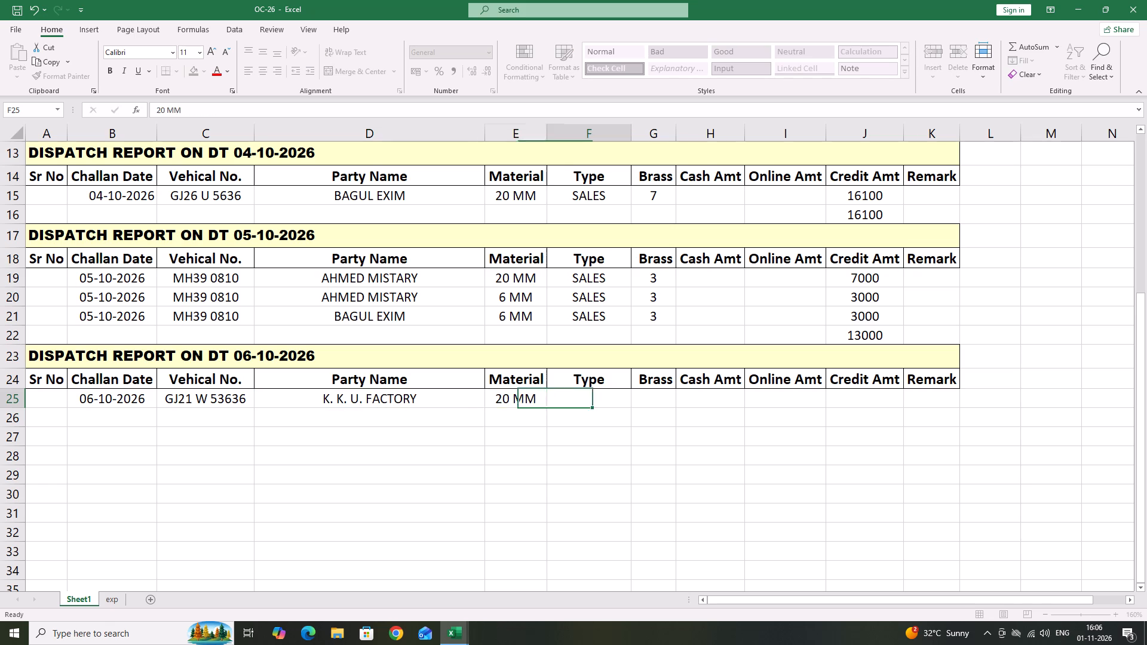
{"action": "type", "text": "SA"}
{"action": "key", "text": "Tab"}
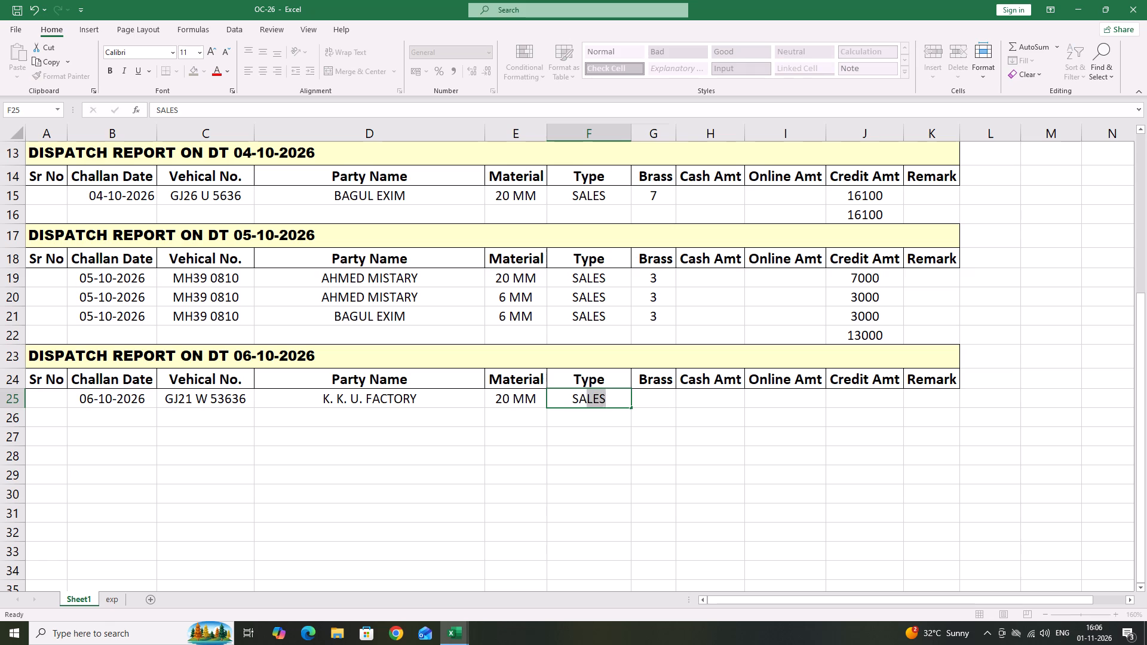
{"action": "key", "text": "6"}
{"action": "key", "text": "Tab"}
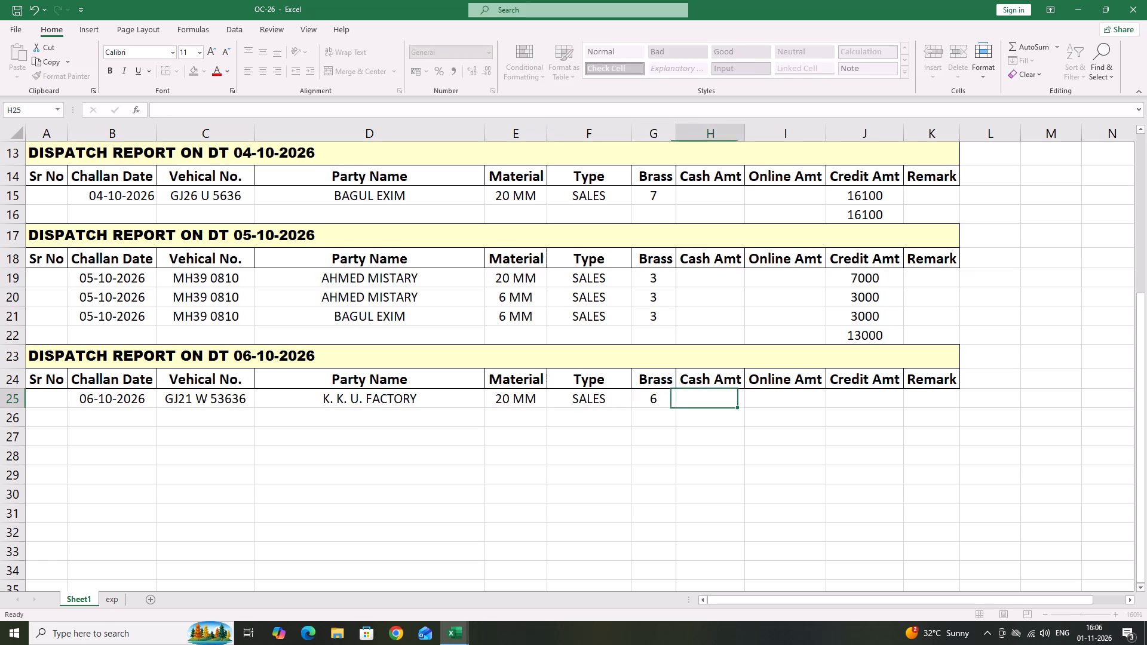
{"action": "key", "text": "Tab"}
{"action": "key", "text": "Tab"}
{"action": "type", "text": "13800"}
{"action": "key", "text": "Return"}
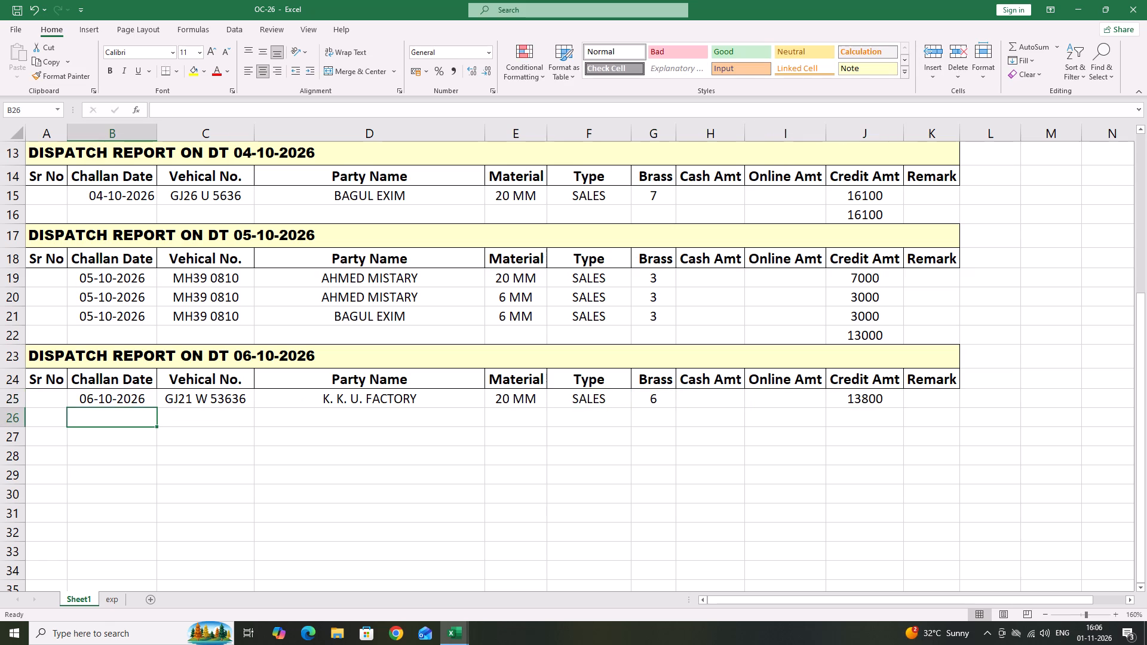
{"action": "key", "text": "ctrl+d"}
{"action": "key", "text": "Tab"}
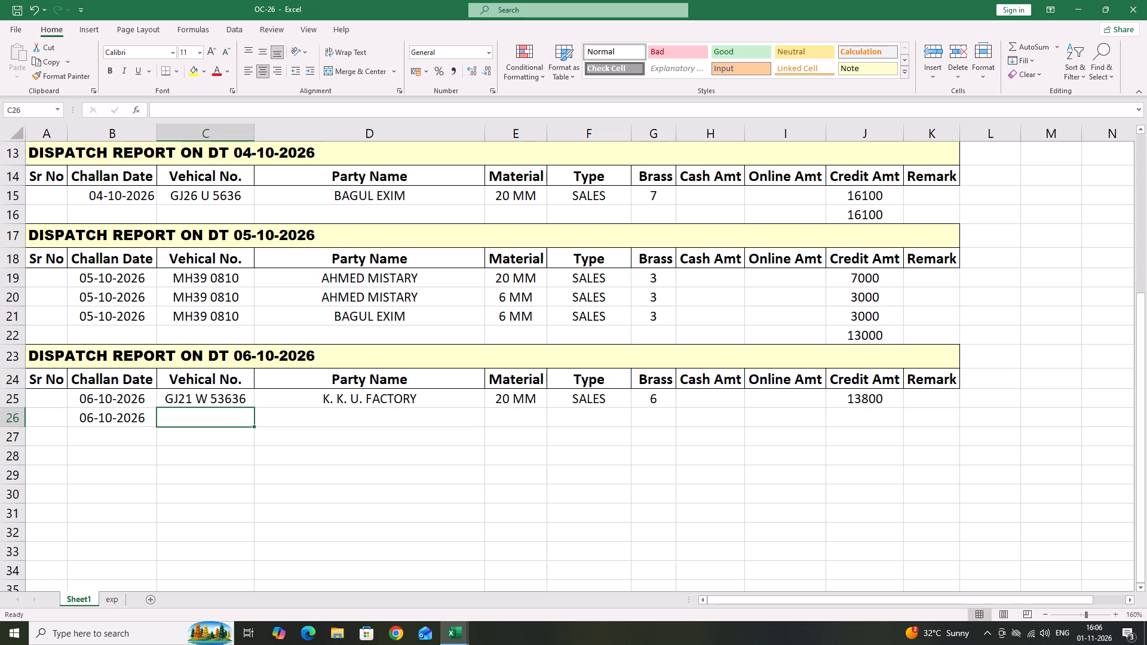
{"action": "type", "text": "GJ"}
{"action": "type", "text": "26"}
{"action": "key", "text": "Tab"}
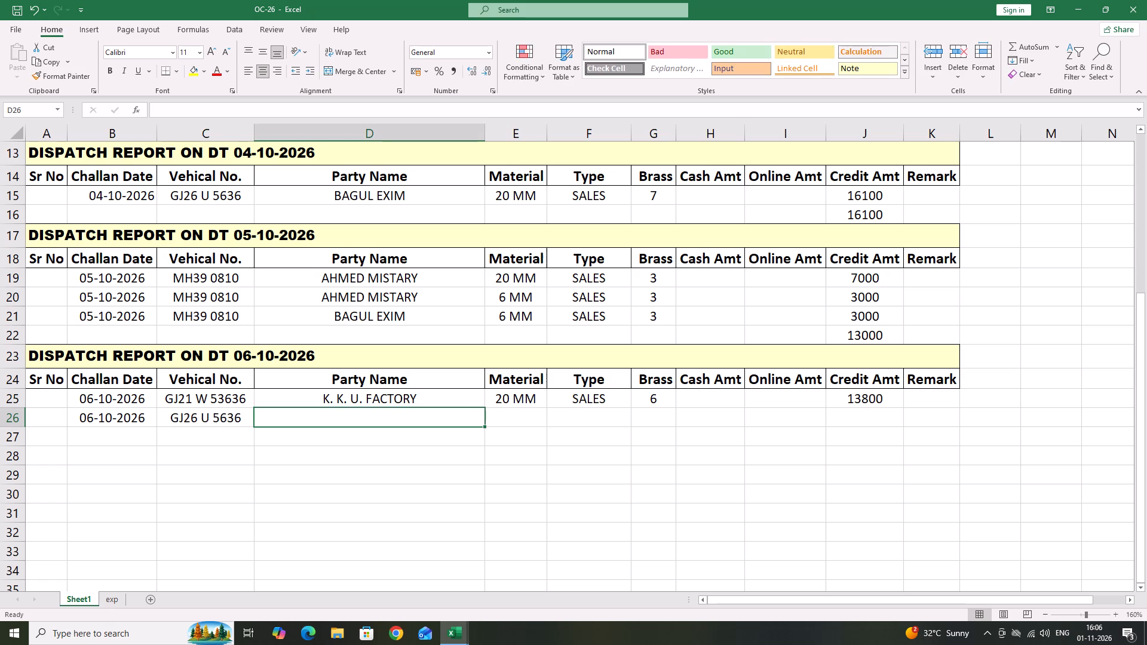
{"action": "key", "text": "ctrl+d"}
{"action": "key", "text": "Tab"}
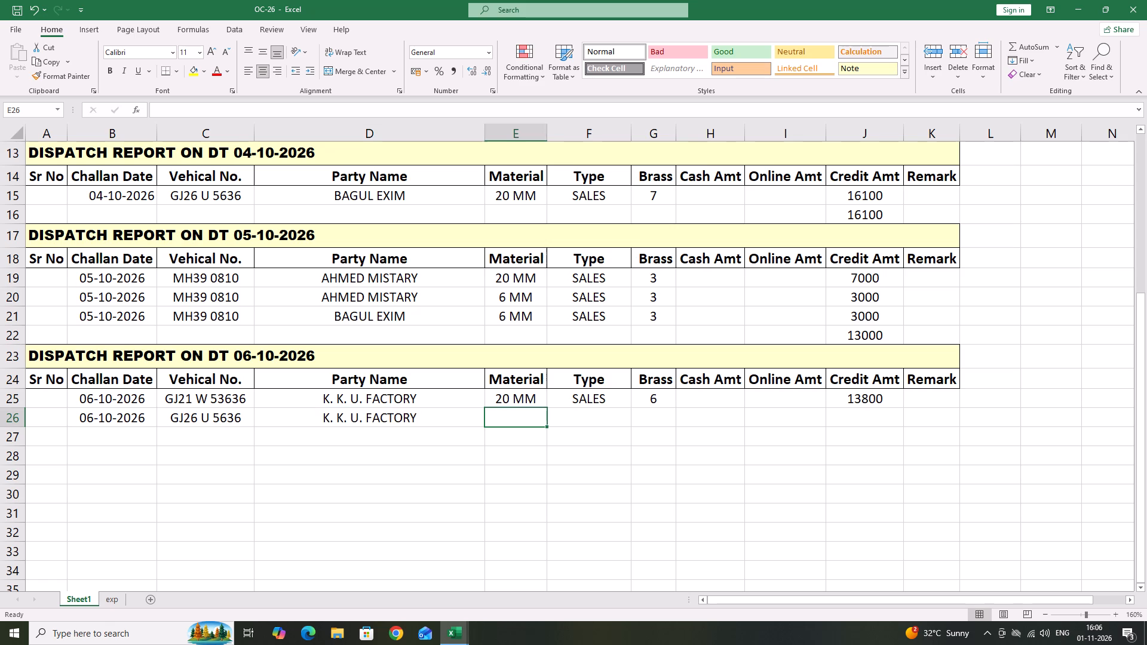
Complete row 26 with material 20 MM, type SALES, 7 brass and a credit amount of 16100.
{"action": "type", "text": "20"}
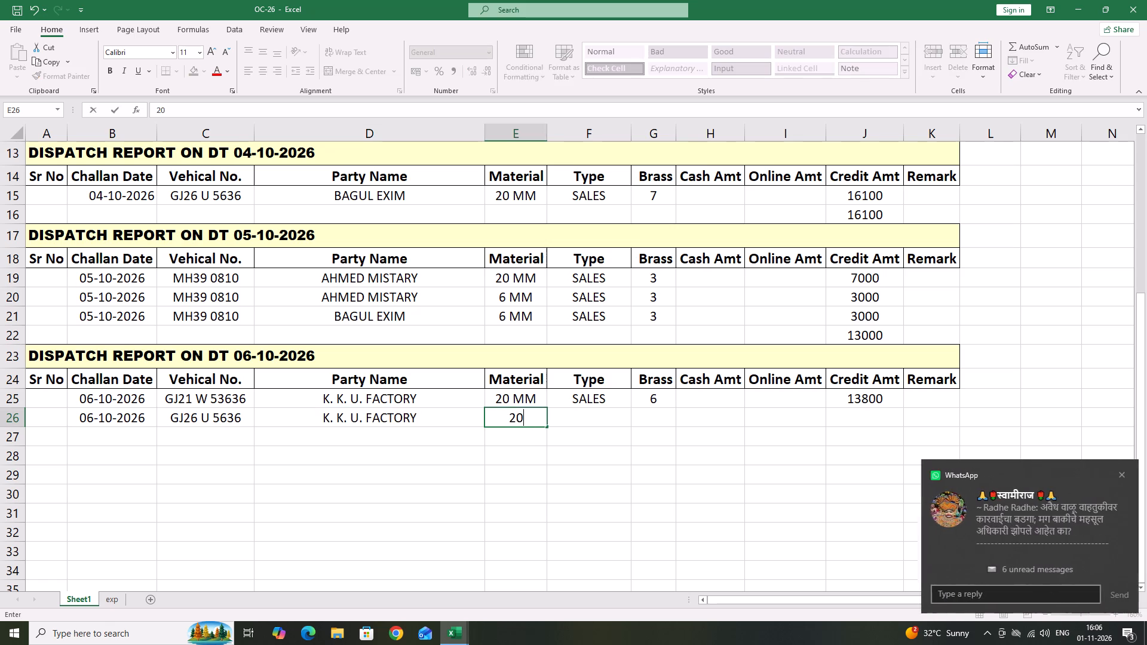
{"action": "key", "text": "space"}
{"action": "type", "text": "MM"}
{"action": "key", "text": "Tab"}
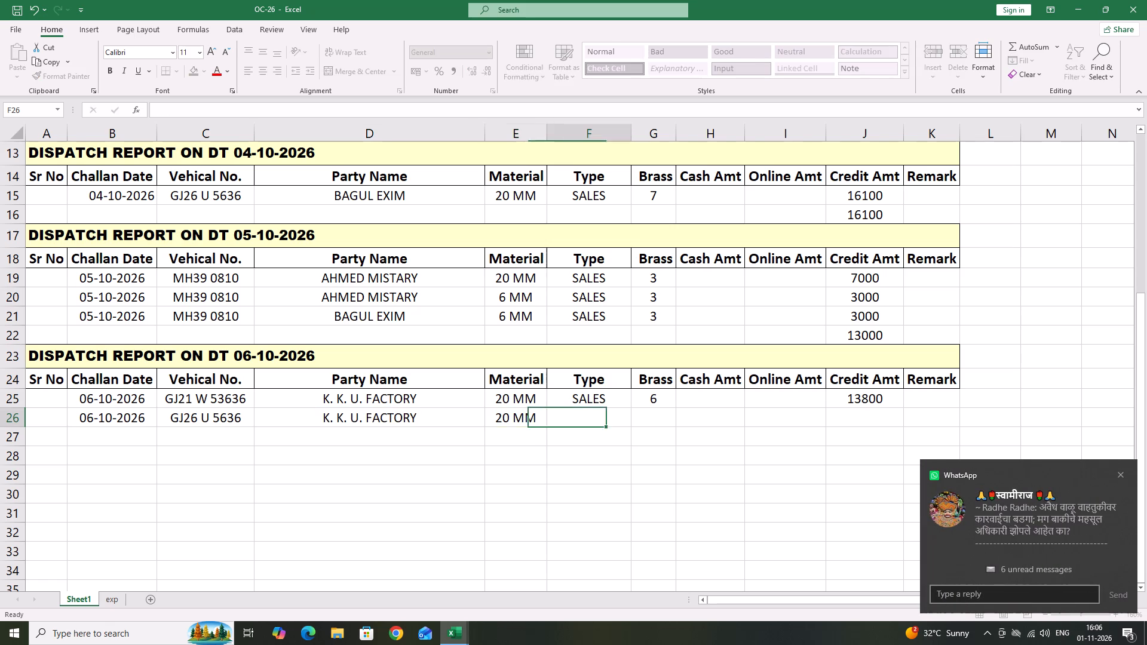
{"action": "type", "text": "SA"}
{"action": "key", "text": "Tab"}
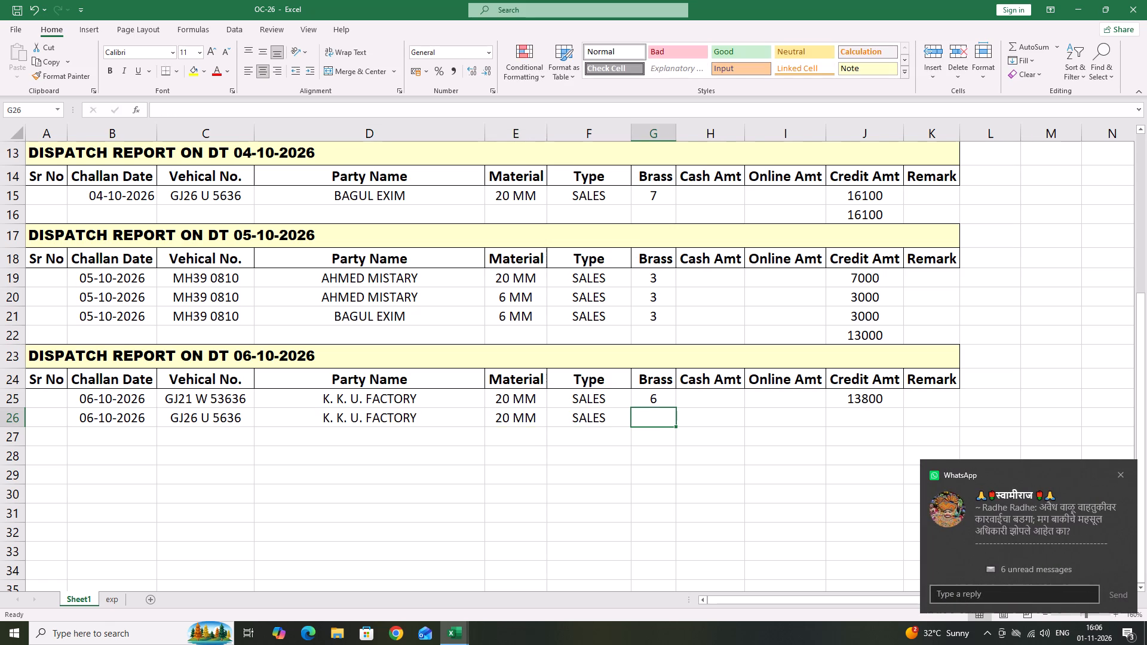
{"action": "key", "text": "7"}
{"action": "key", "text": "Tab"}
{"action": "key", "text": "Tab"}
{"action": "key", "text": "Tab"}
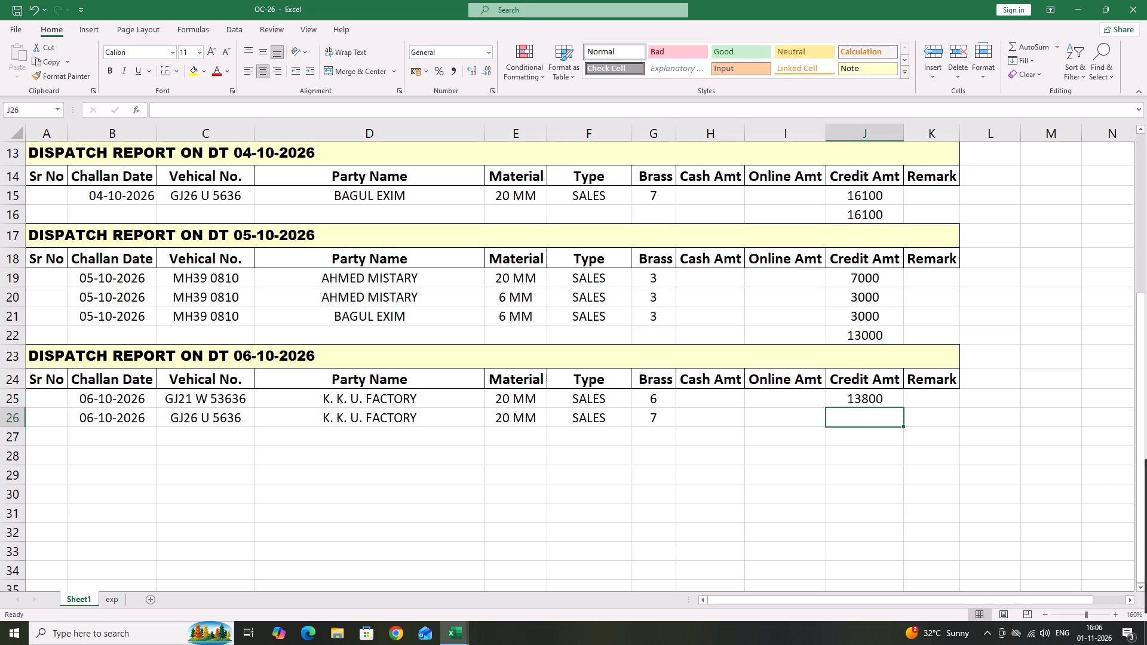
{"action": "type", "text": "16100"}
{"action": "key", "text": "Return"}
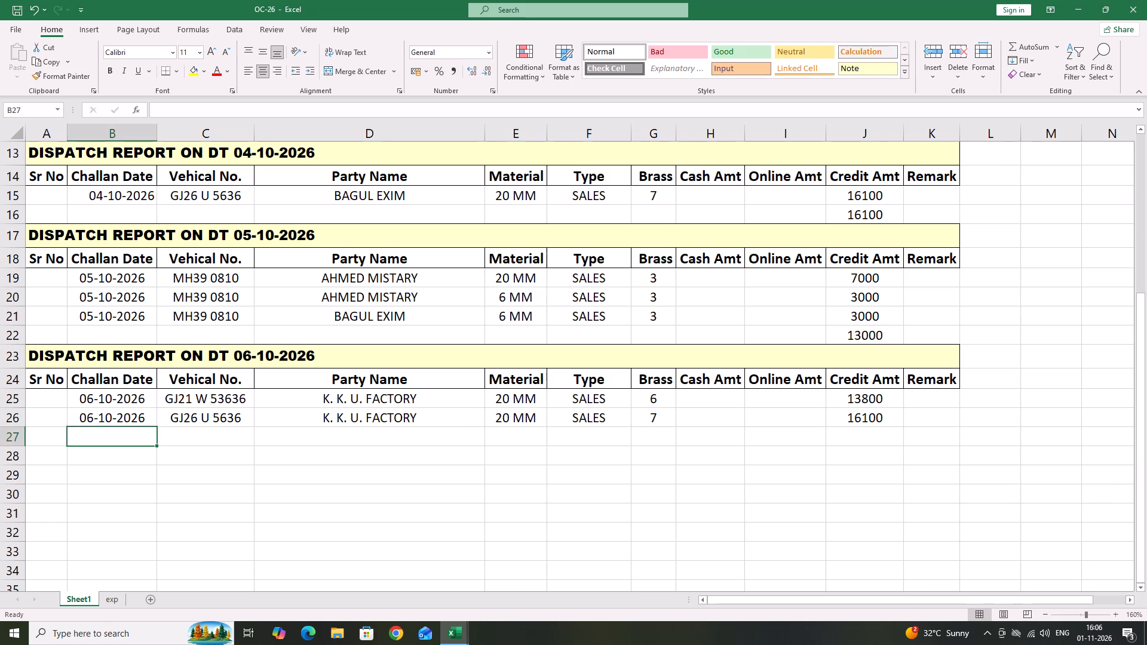
Save the OC-26 workbook.
{"action": "triple_click", "coordinate": [21, 10]}
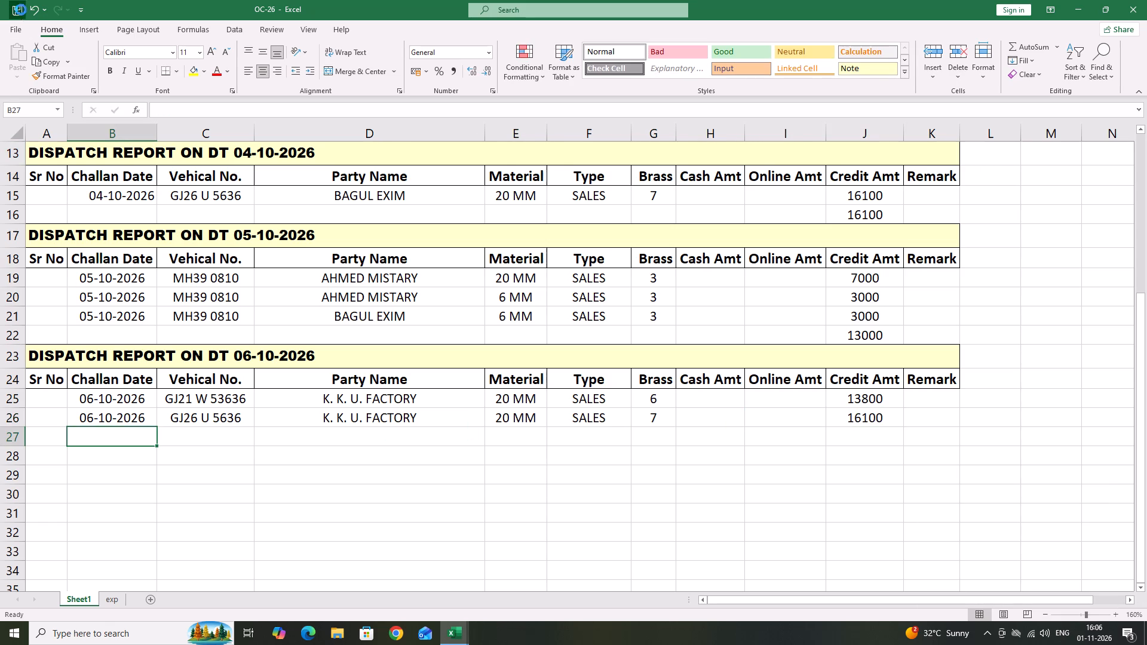
{"action": "left_click", "coordinate": [21, 10]}
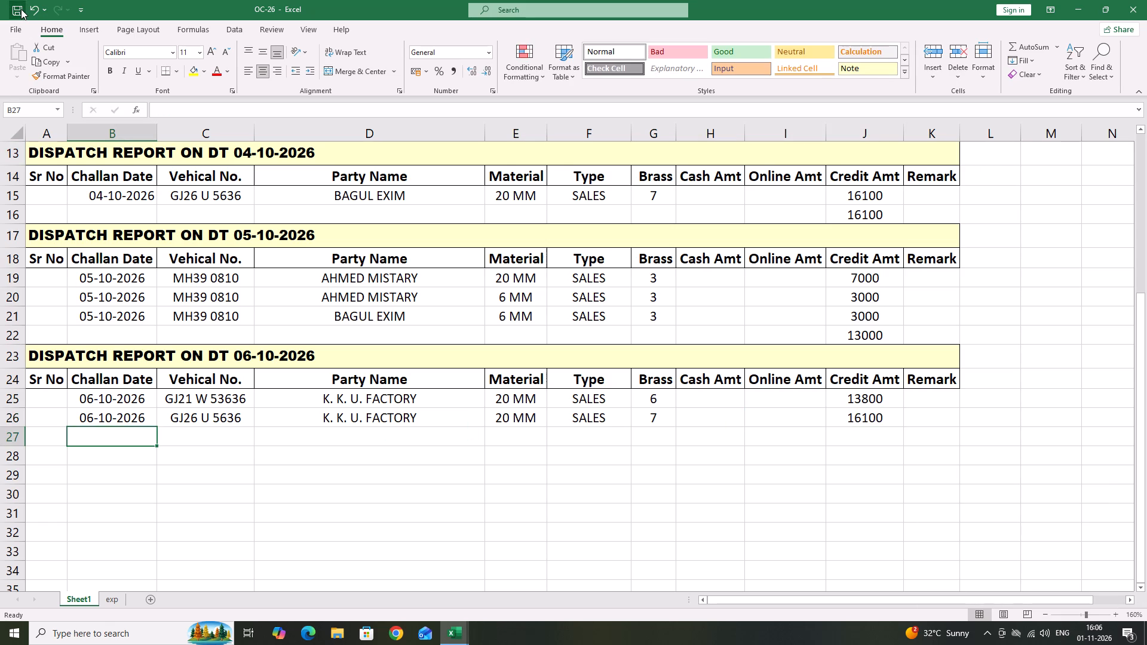